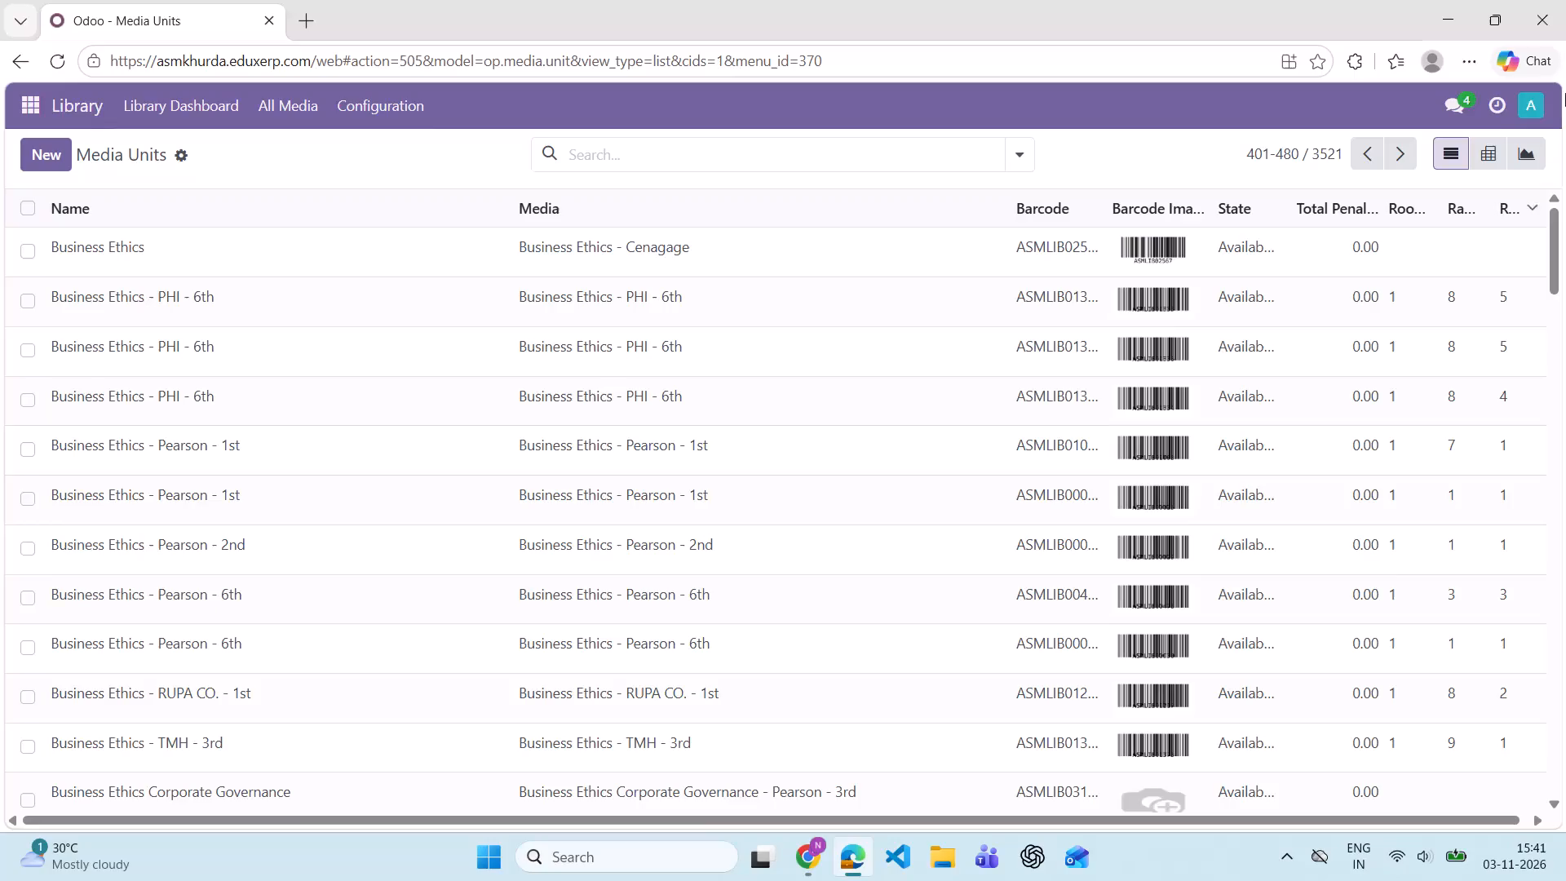
# Open the first Business Policy and Strategic Management Concepts & Applications unit, barcode ASMLIB02901, from media units 481-560.
pyautogui.click(1362, 157)
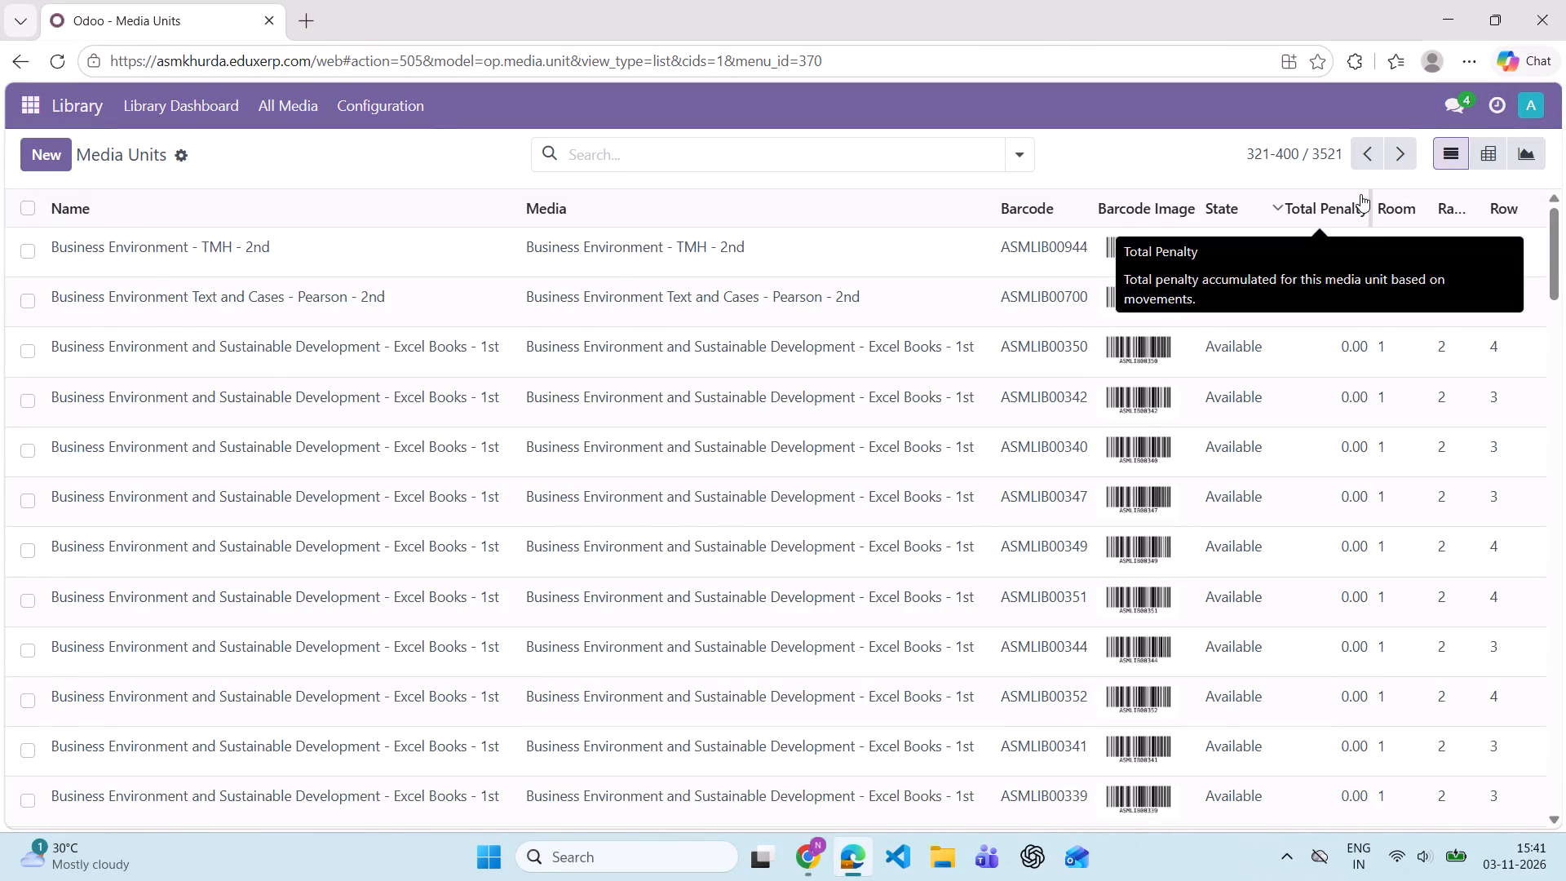
pyautogui.click(1385, 160)
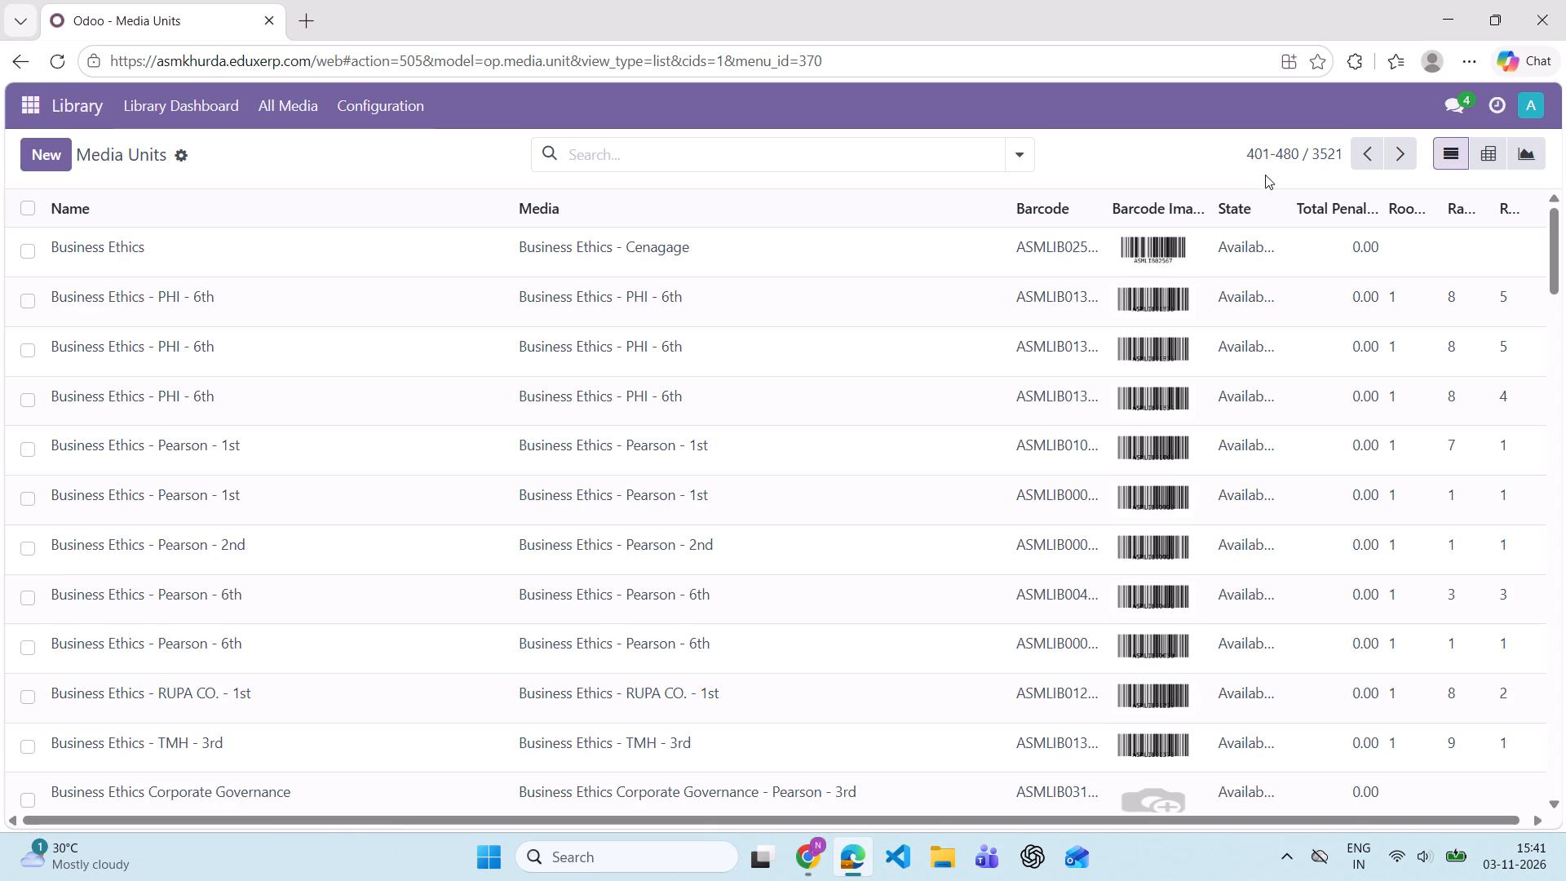
pyautogui.click(1409, 156)
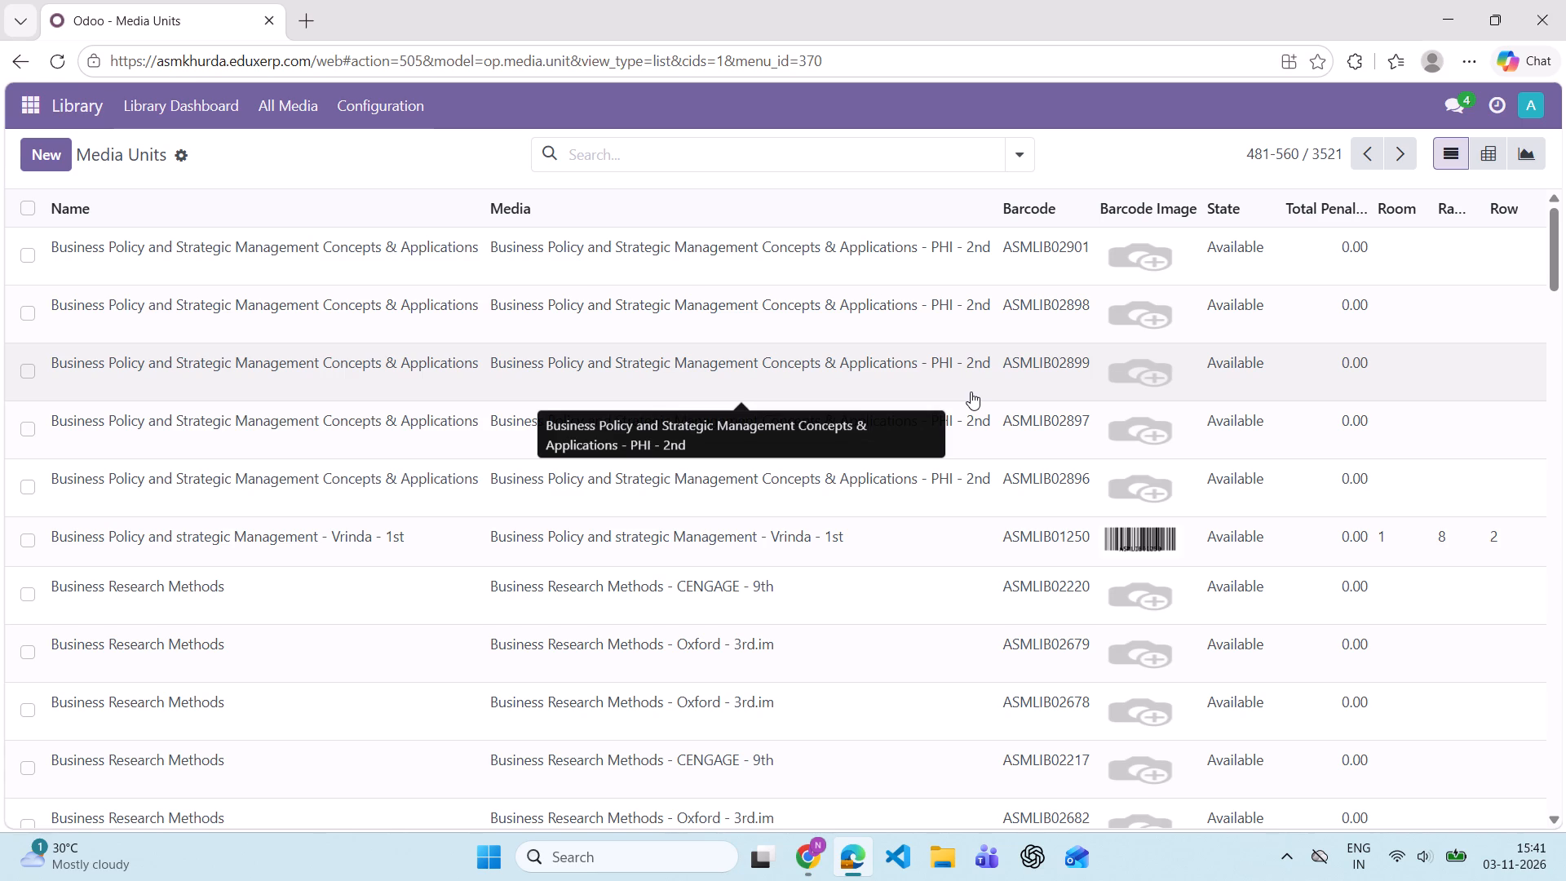
pyautogui.scroll(1, 971, 392)
pyautogui.click(940, 244)
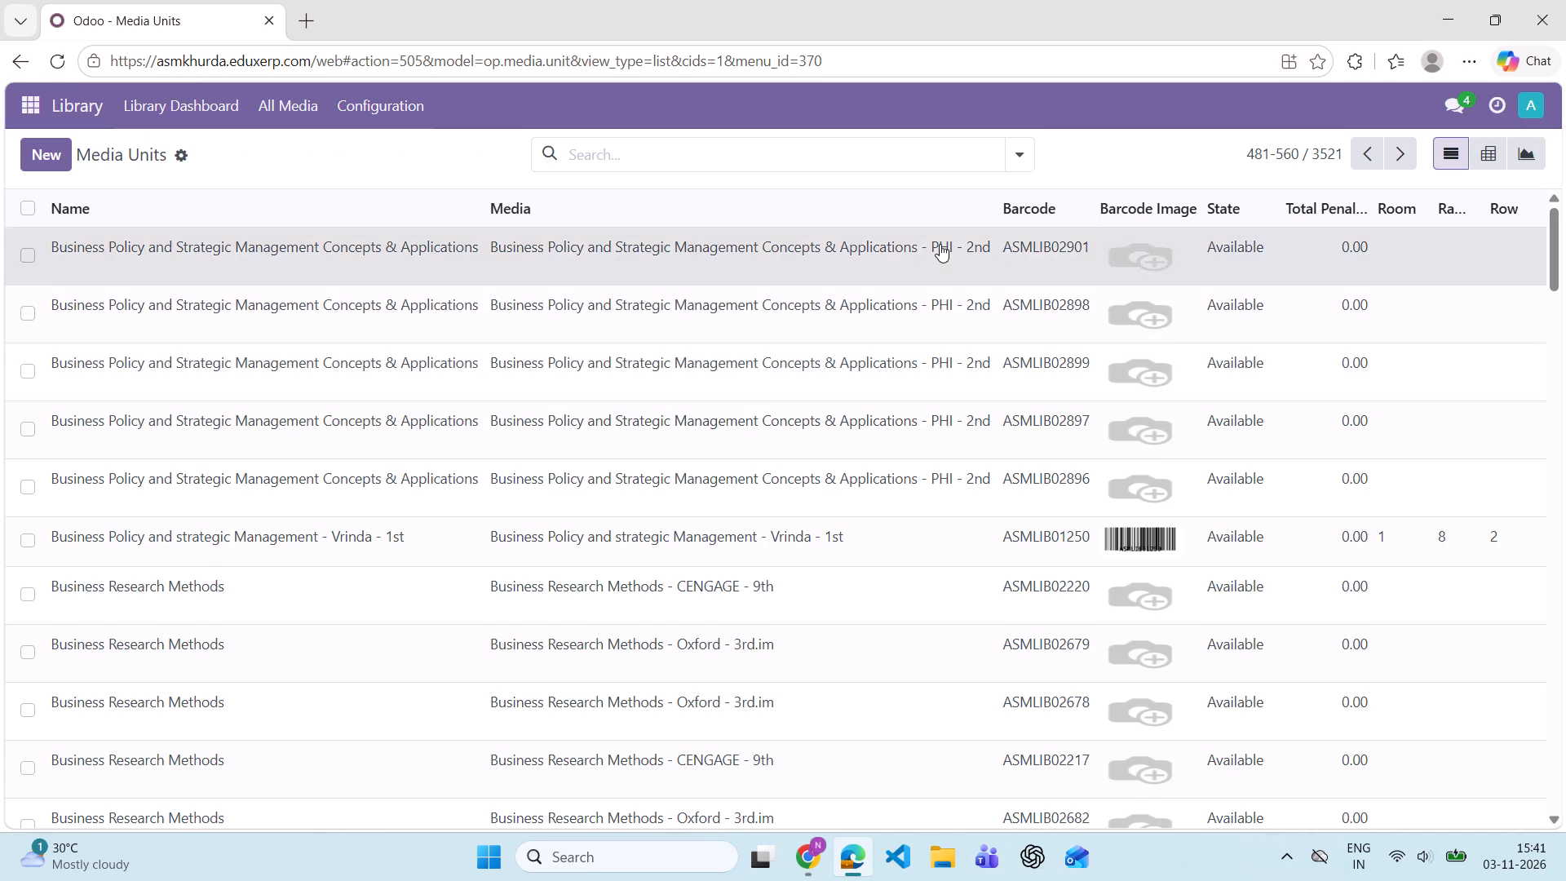
# Generate the unit's barcode image by saving its barcode as ASMLIB0290, followed by saving it again as ASMLIB02901.
pyautogui.click(291, 362)
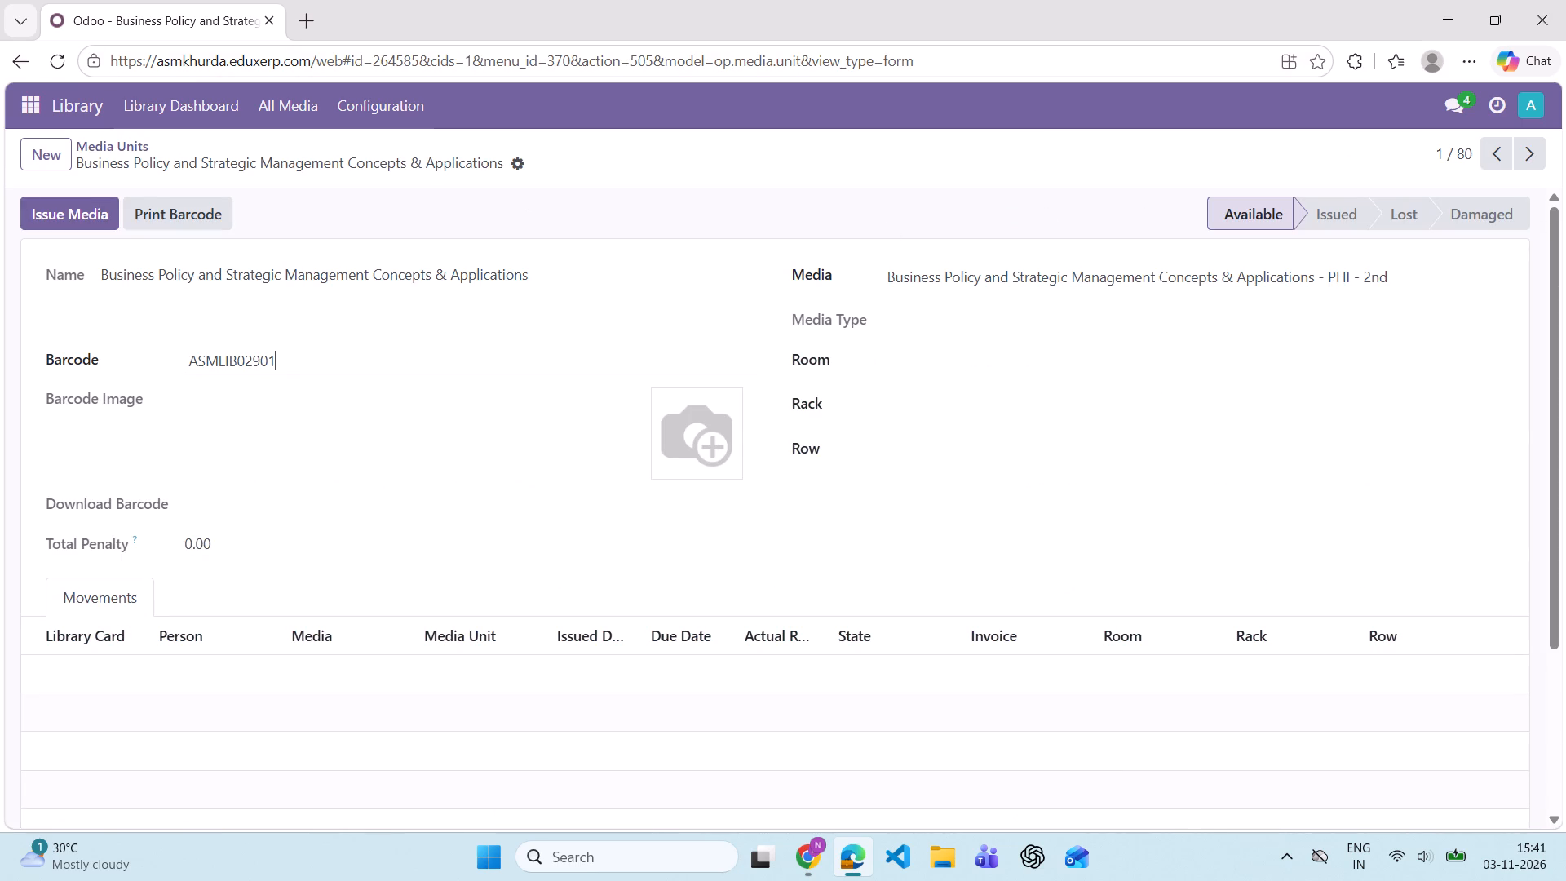
pyautogui.press('BackSpace')
pyautogui.click(552, 167)
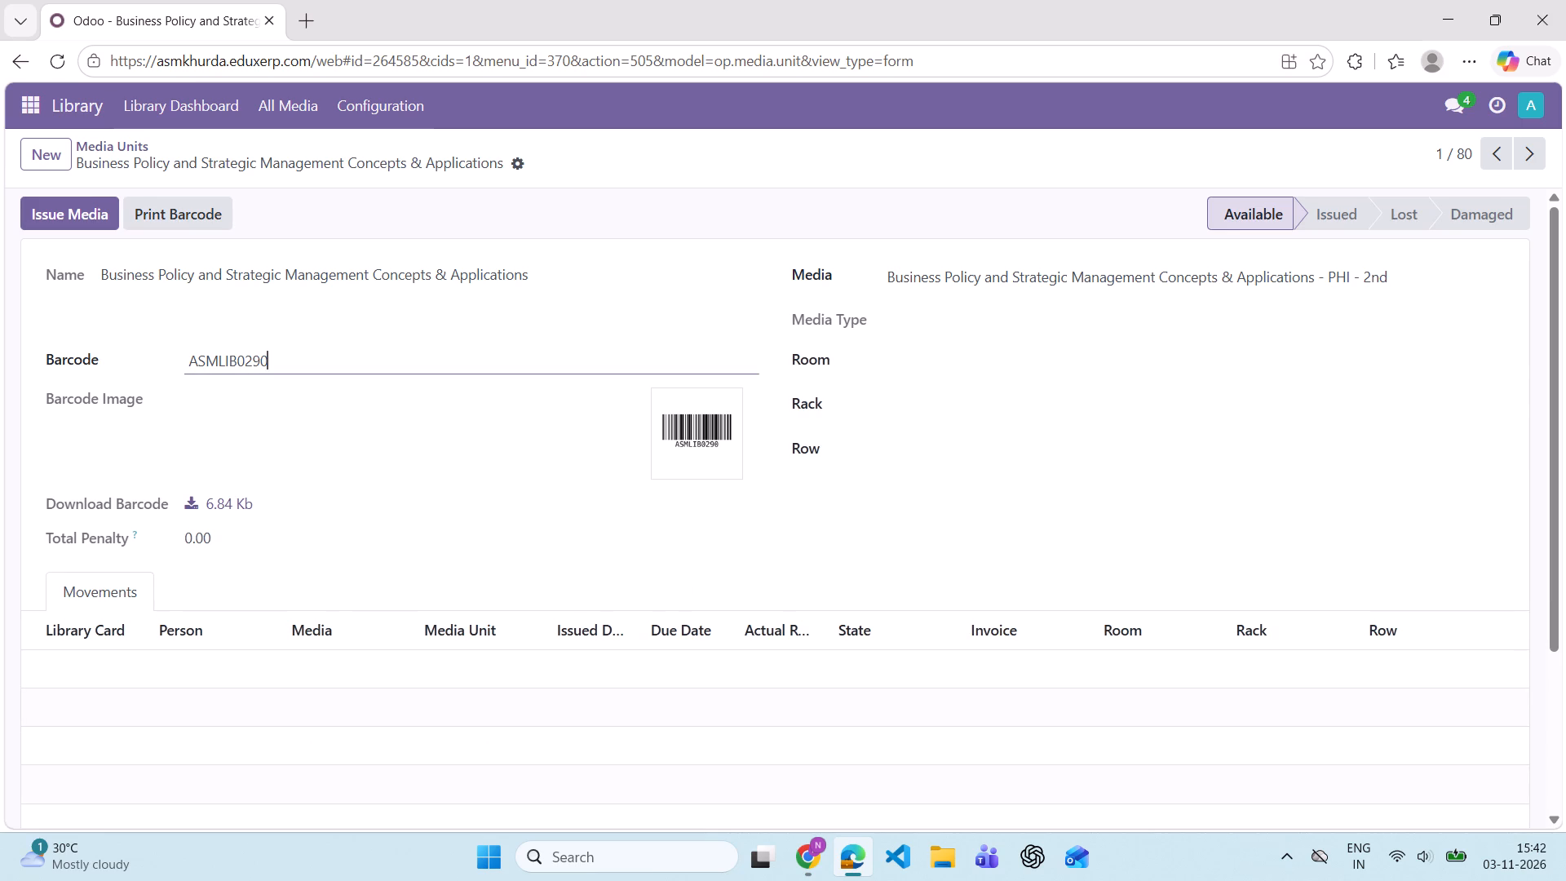
pyautogui.click(290, 372)
pyautogui.press('1')
pyautogui.click(542, 161)
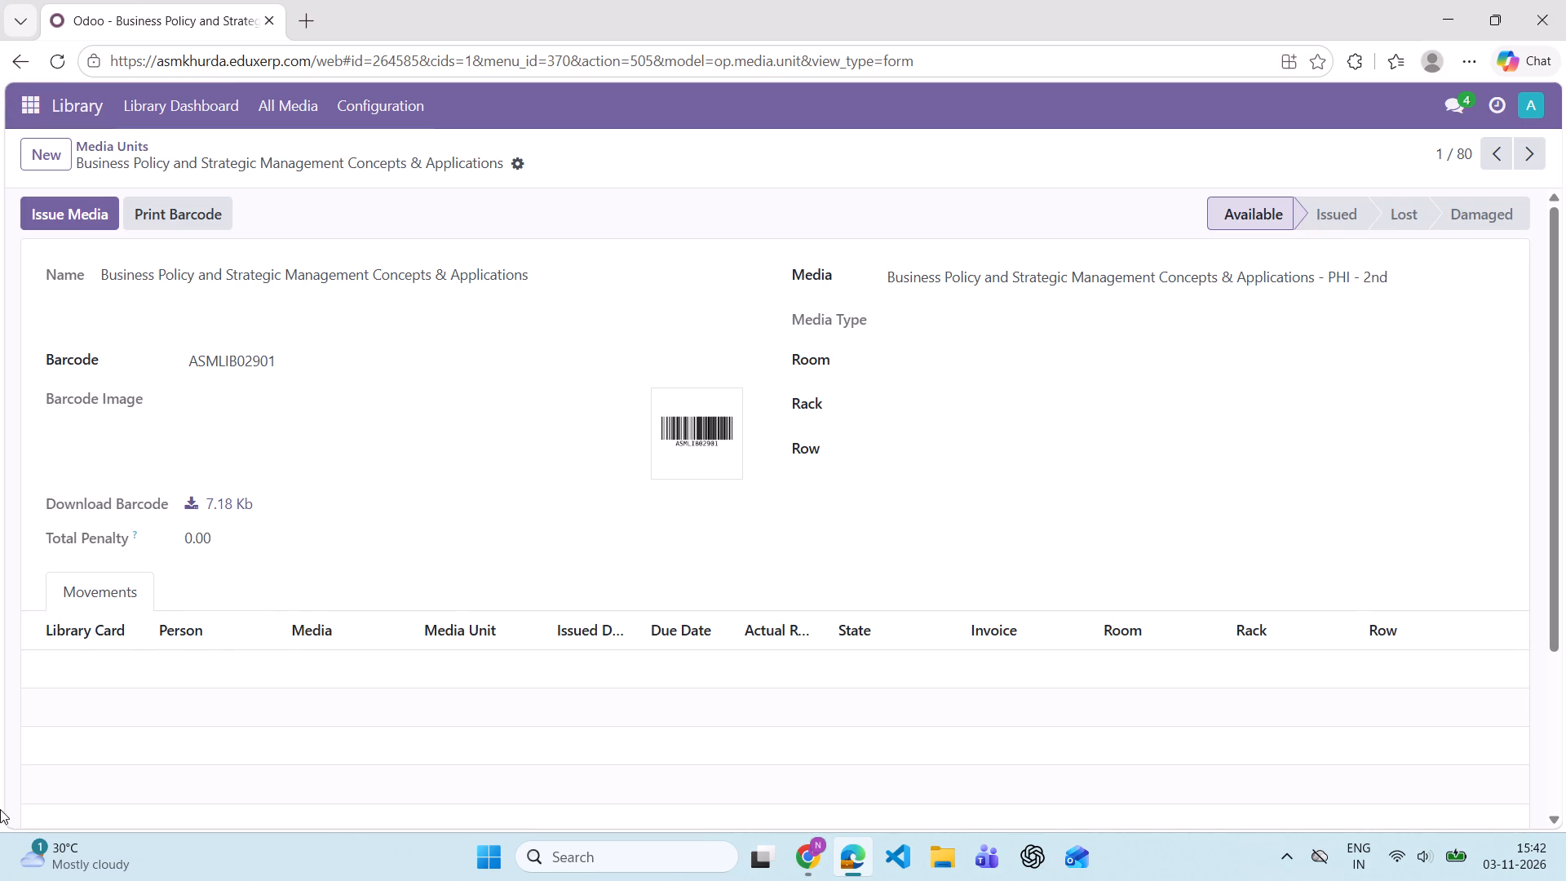
# Switch to Chrome and search YouTube for "odia songs".
pyautogui.click(811, 849)
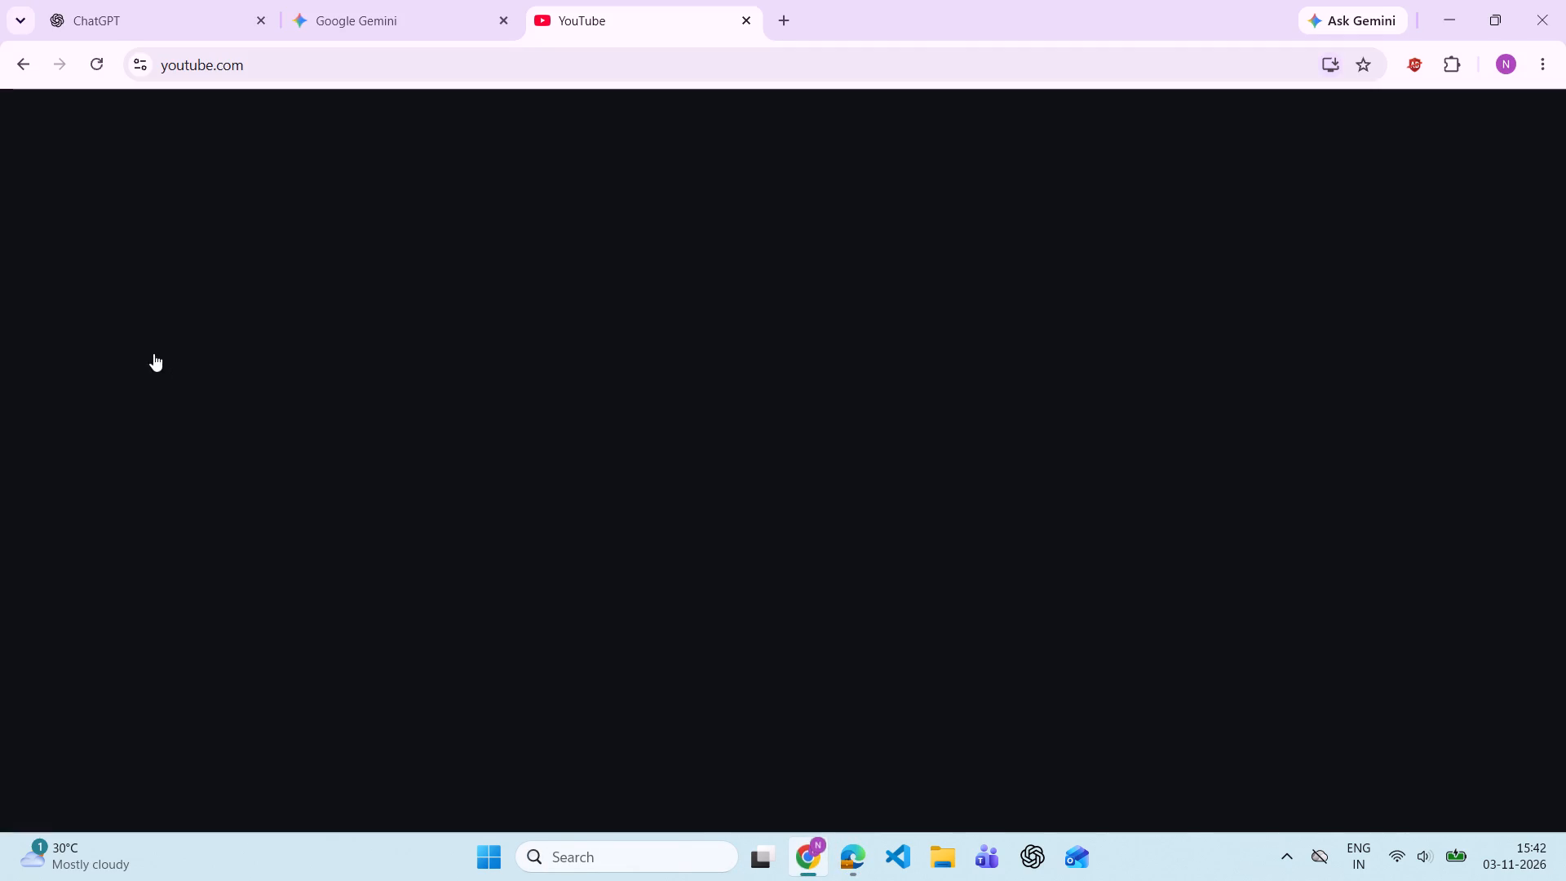
pyautogui.scroll(3, 797, 296)
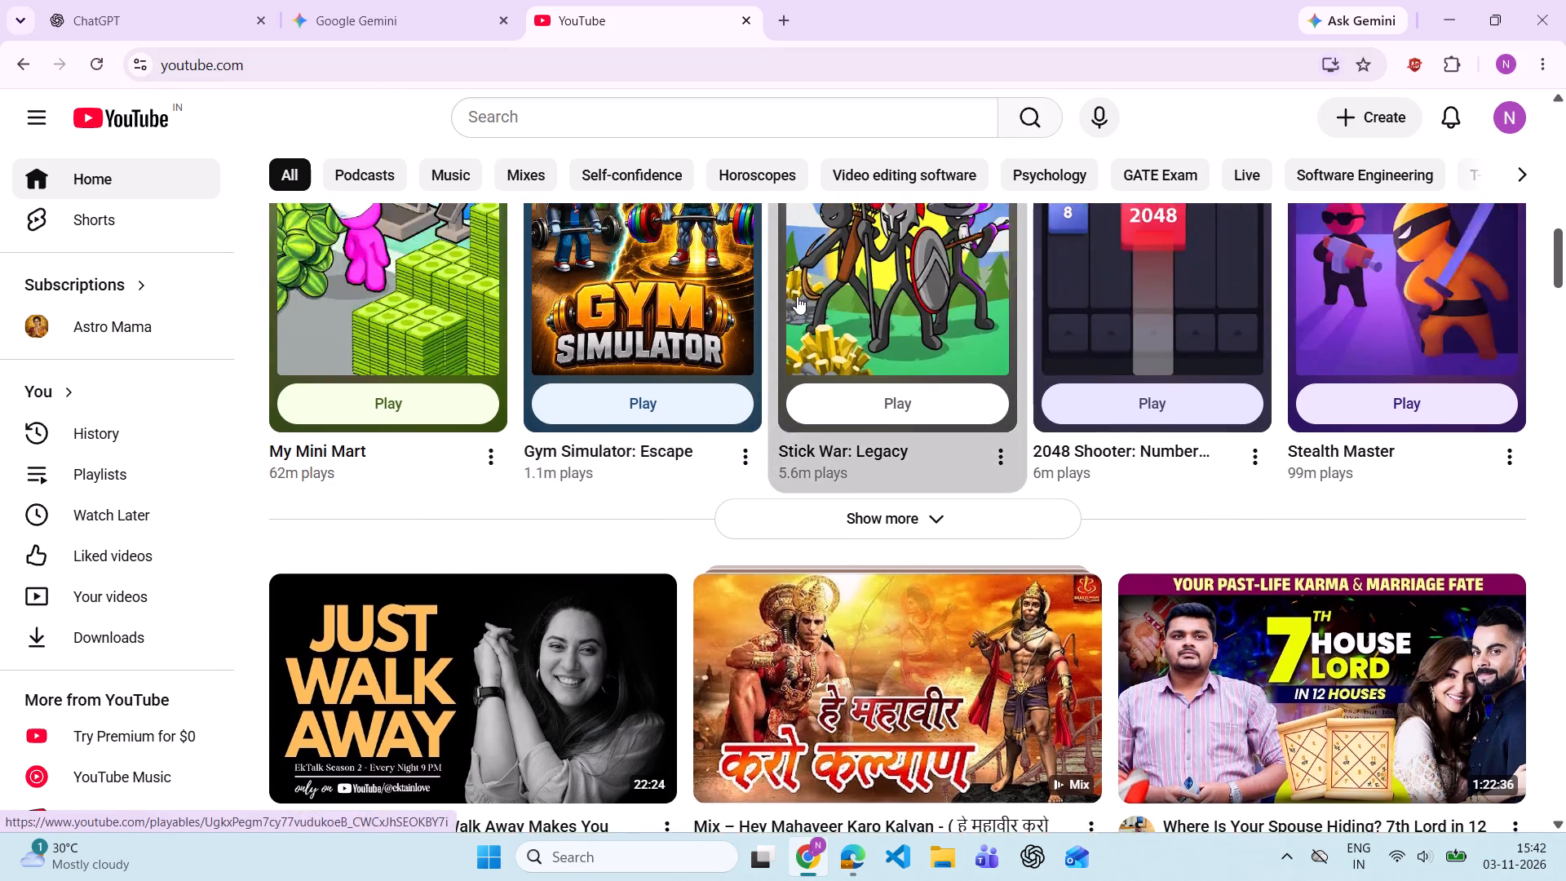
pyautogui.click(771, 130)
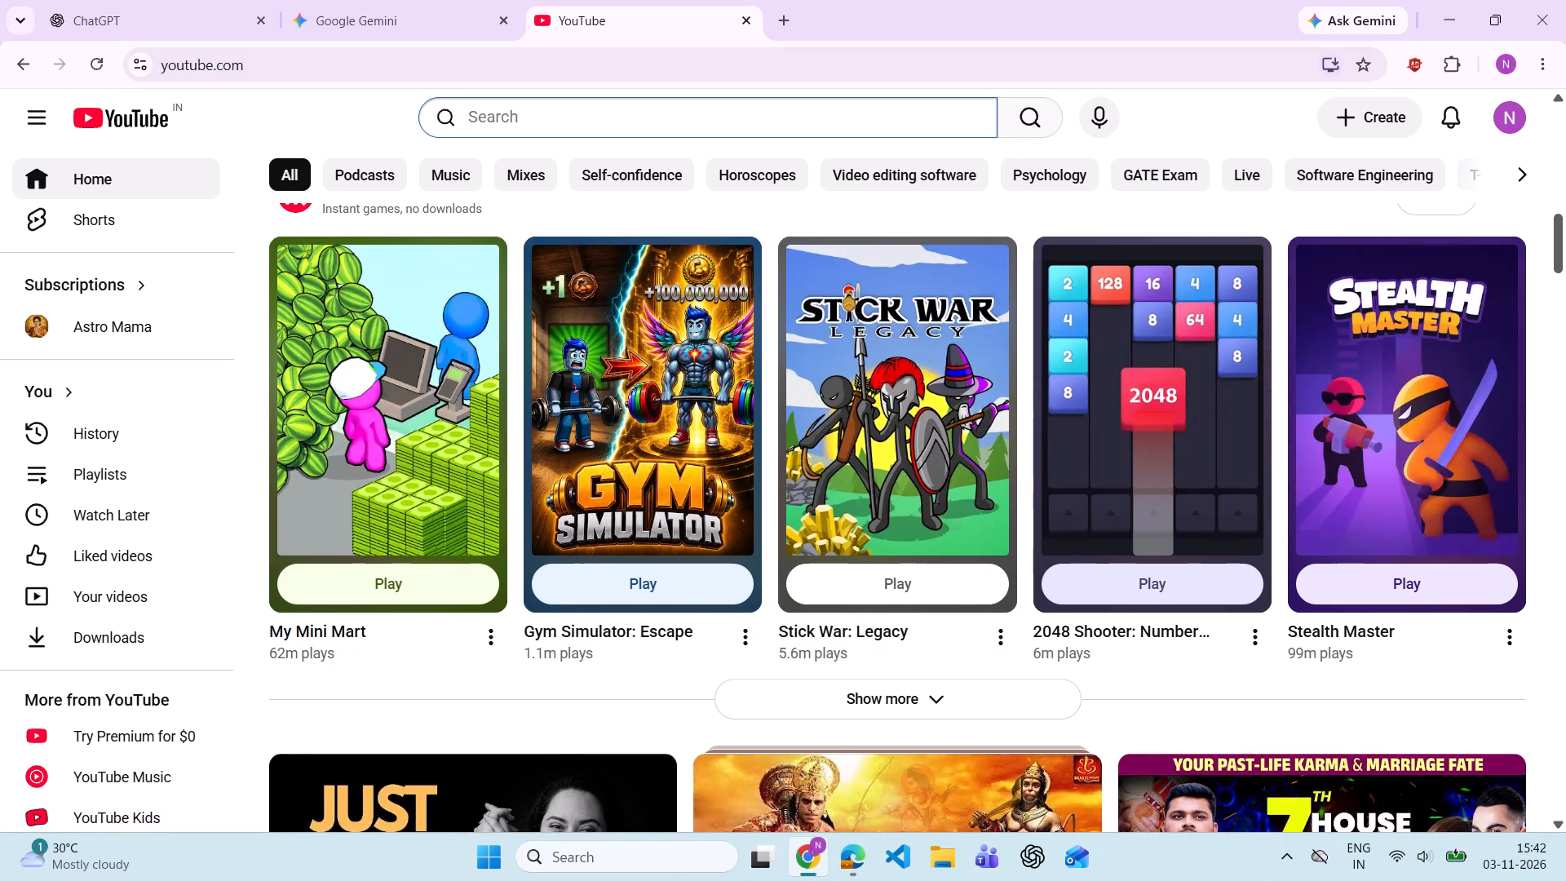
pyautogui.write('odia')
pyautogui.press('space')
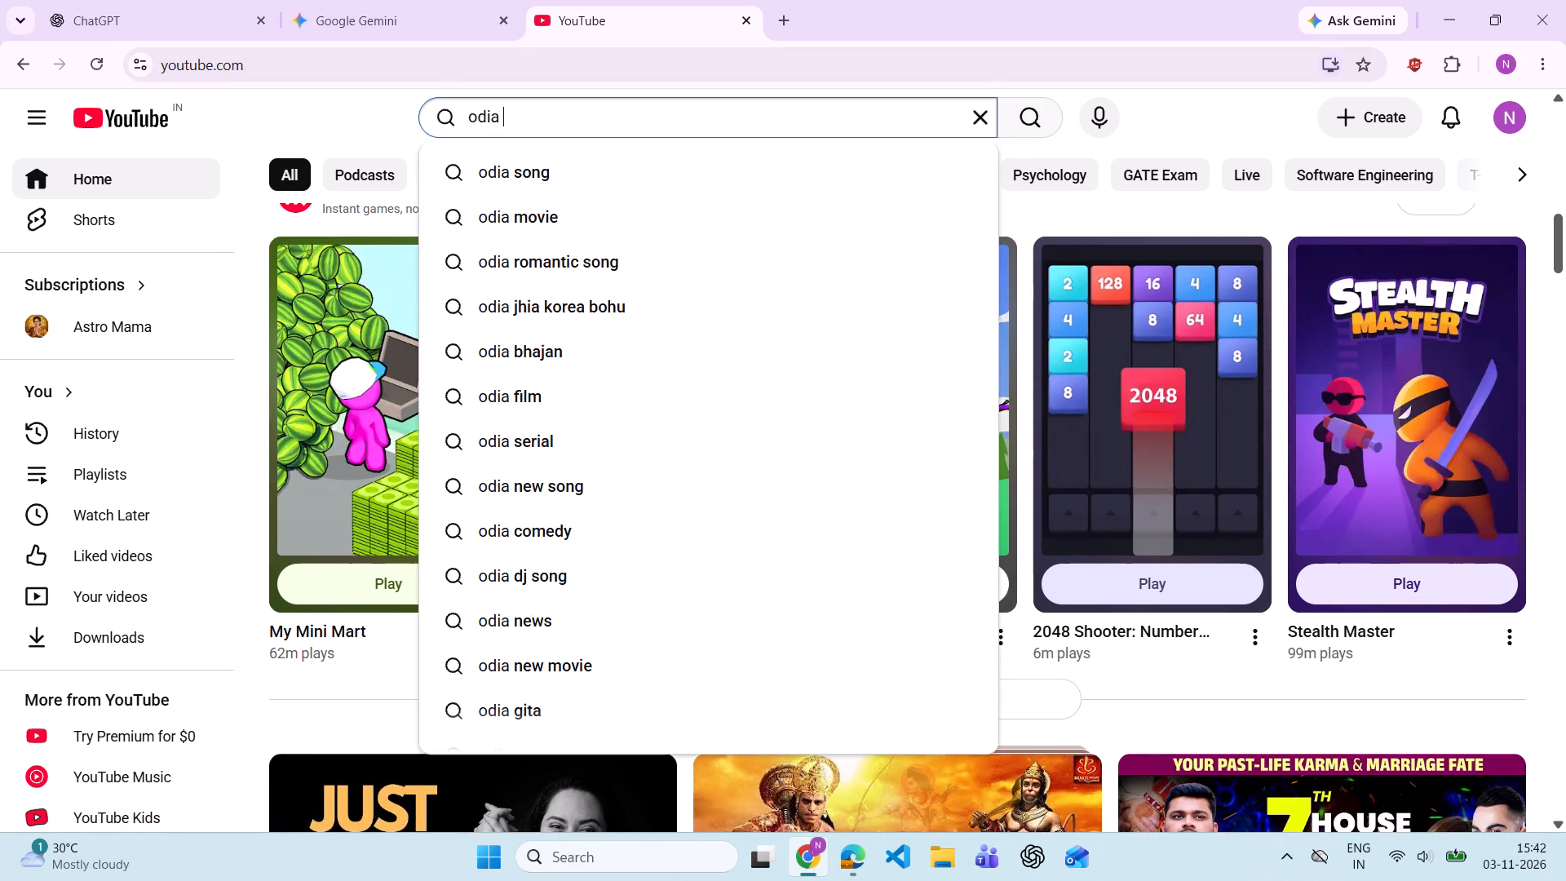
pyautogui.write('songs')
pyautogui.press('Return')
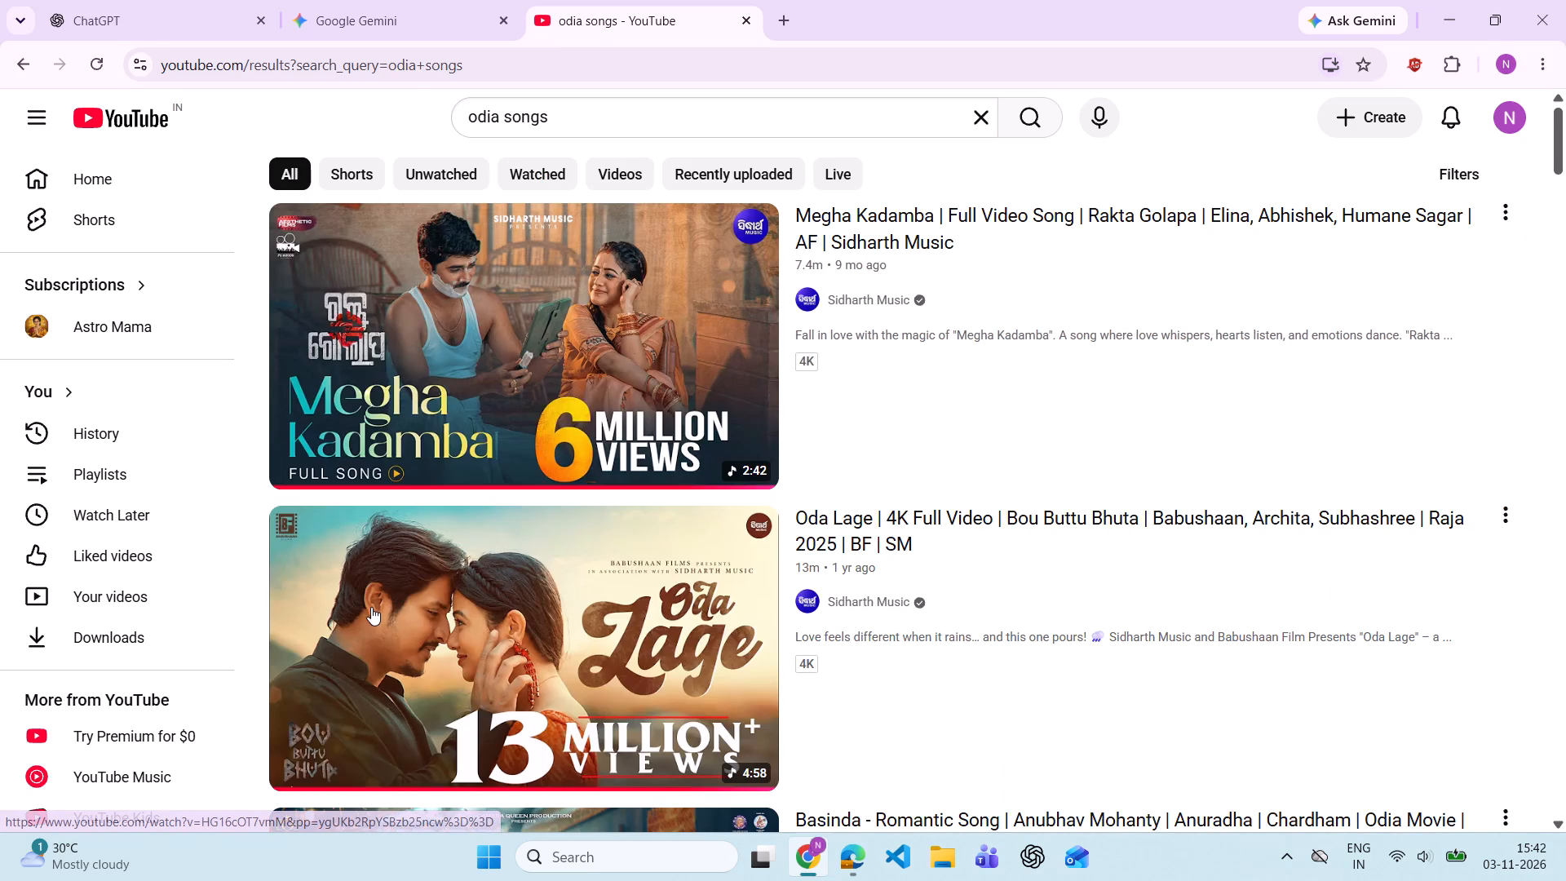
# Find and play the video "Dhire Dhire Chal Re Samaya" from Sandipan Odia in the search results.
pyautogui.scroll(-4, 530, 493)
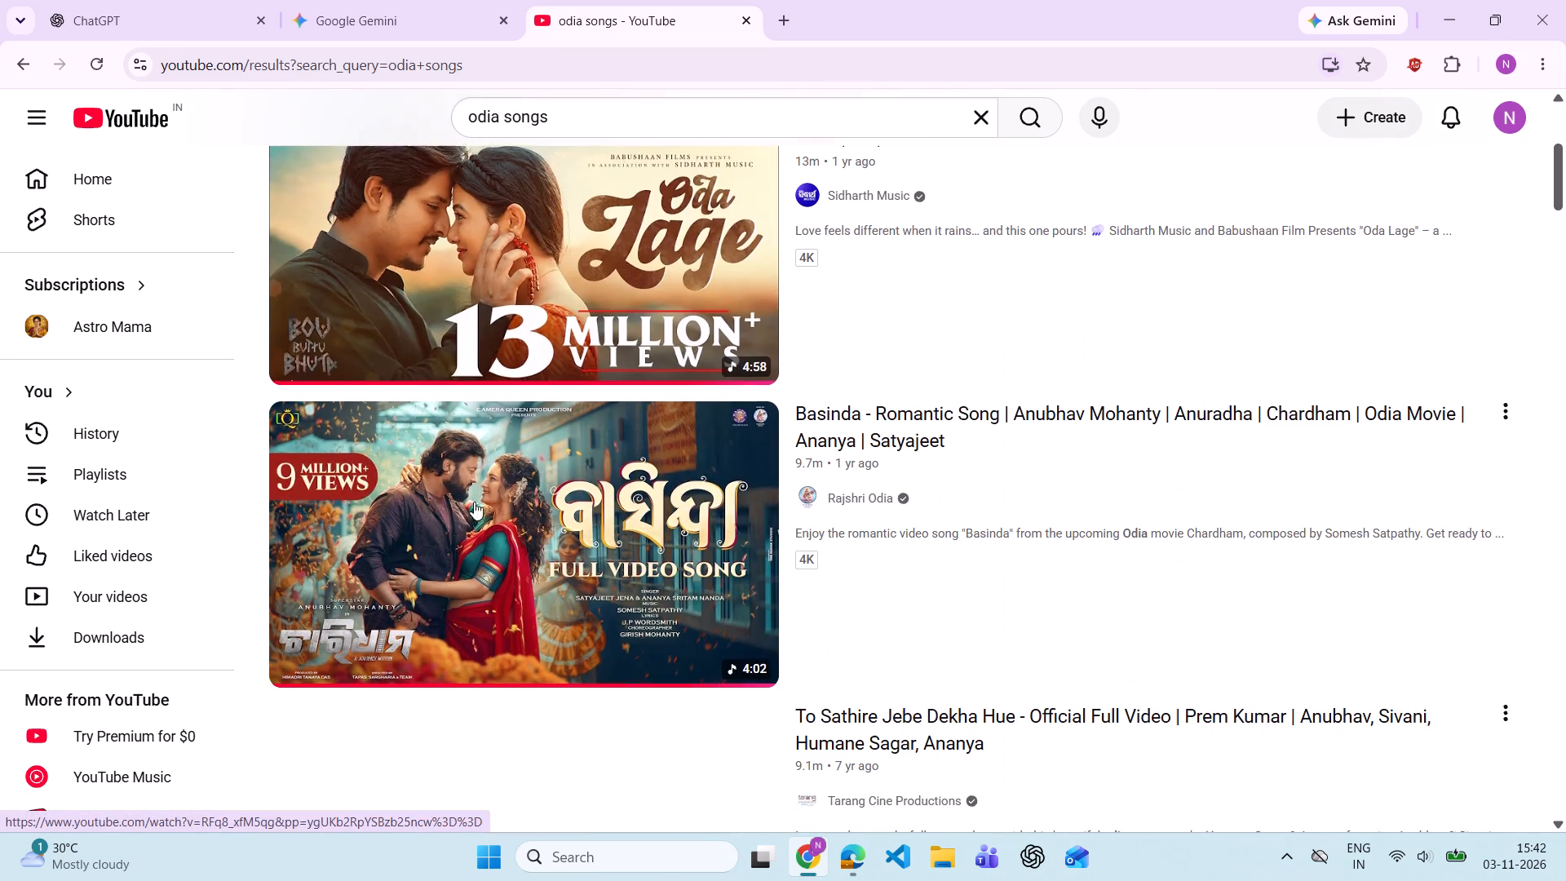
pyautogui.scroll(-2, 352, 342)
pyautogui.scroll(-3, 391, 438)
pyautogui.scroll(-1, 526, 439)
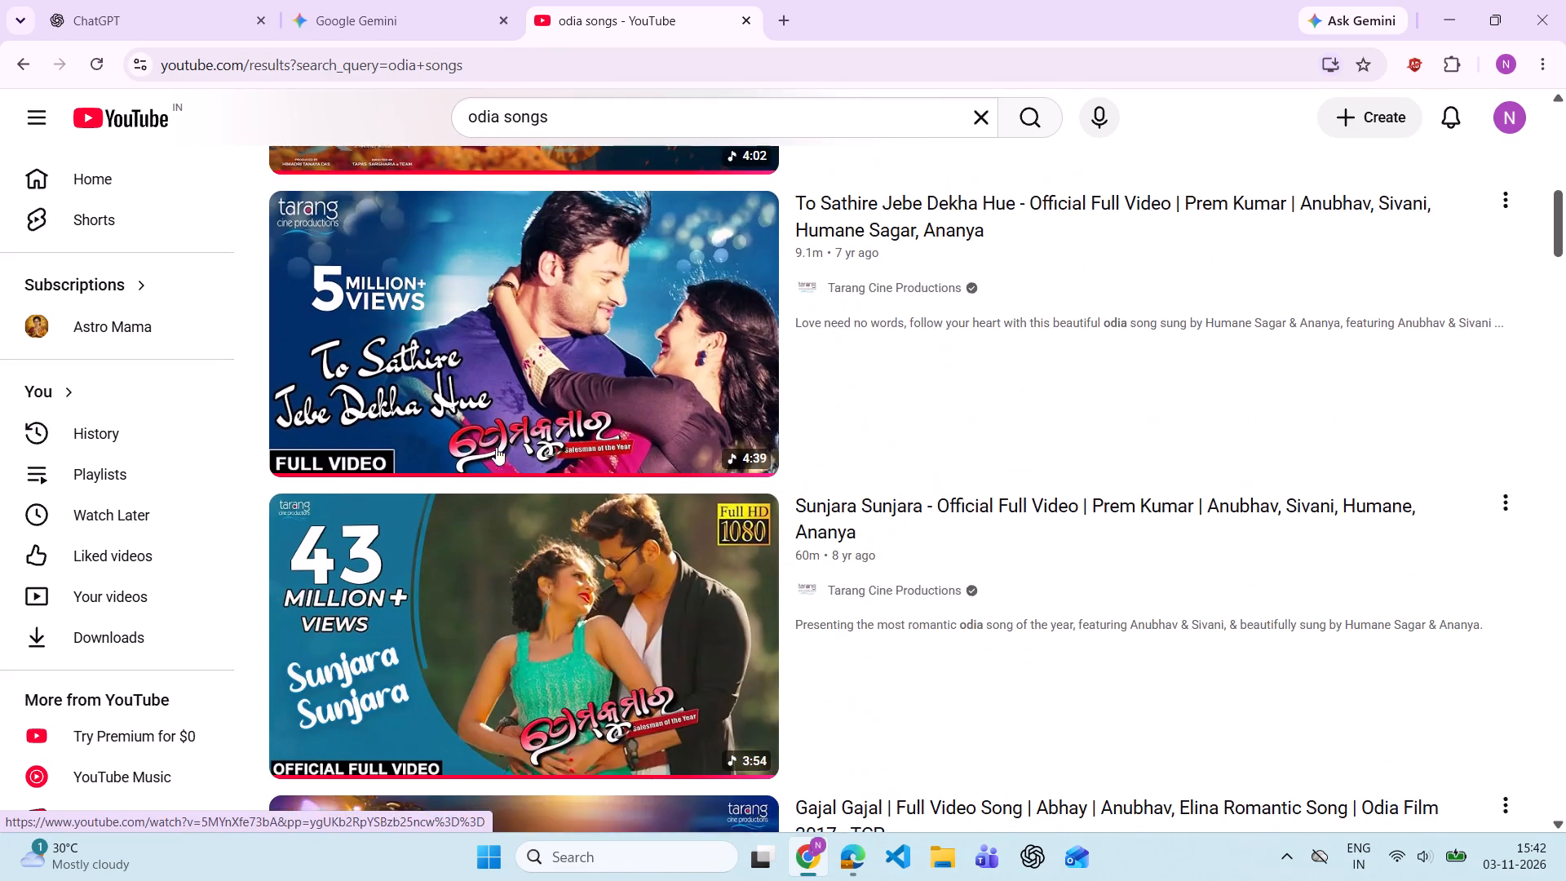
pyautogui.scroll(-3, 496, 447)
pyautogui.scroll(-11, 586, 455)
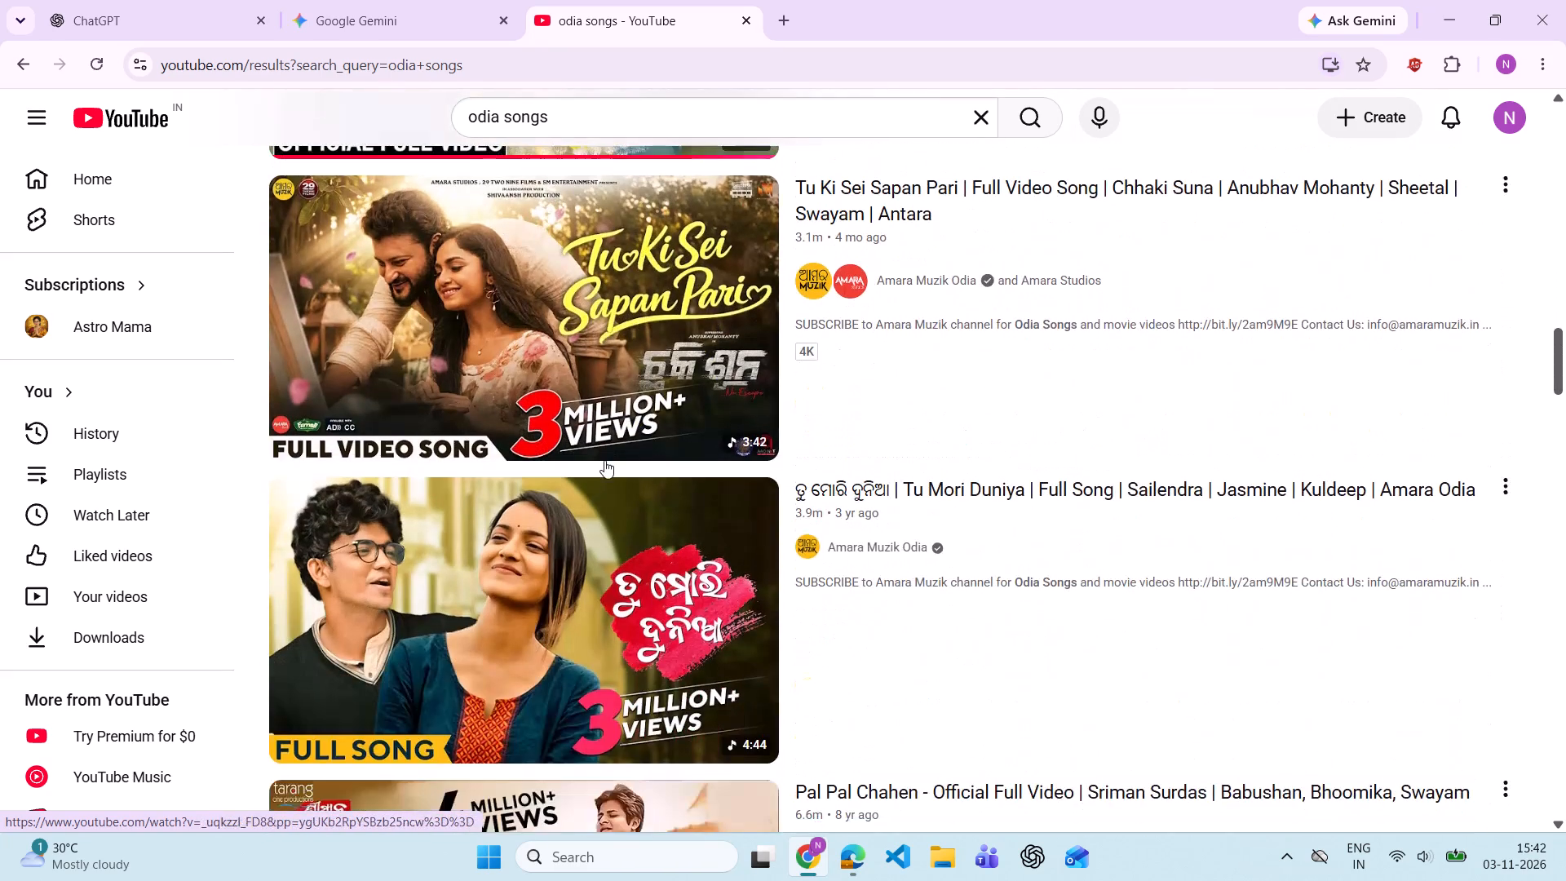
pyautogui.scroll(-2, 604, 460)
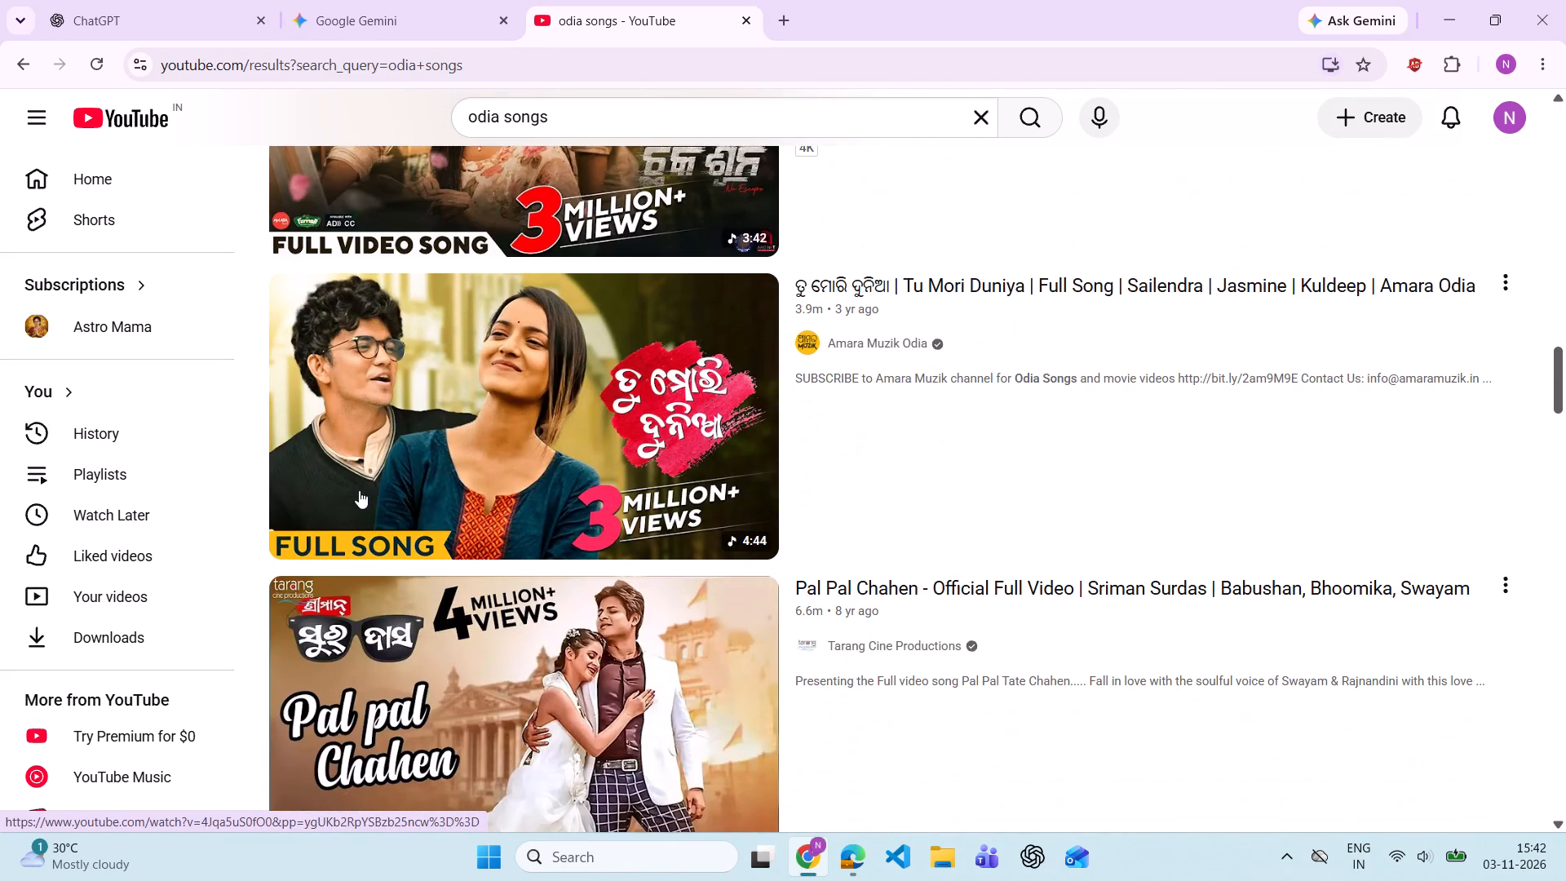
pyautogui.scroll(-2, 374, 501)
pyautogui.scroll(-4, 532, 508)
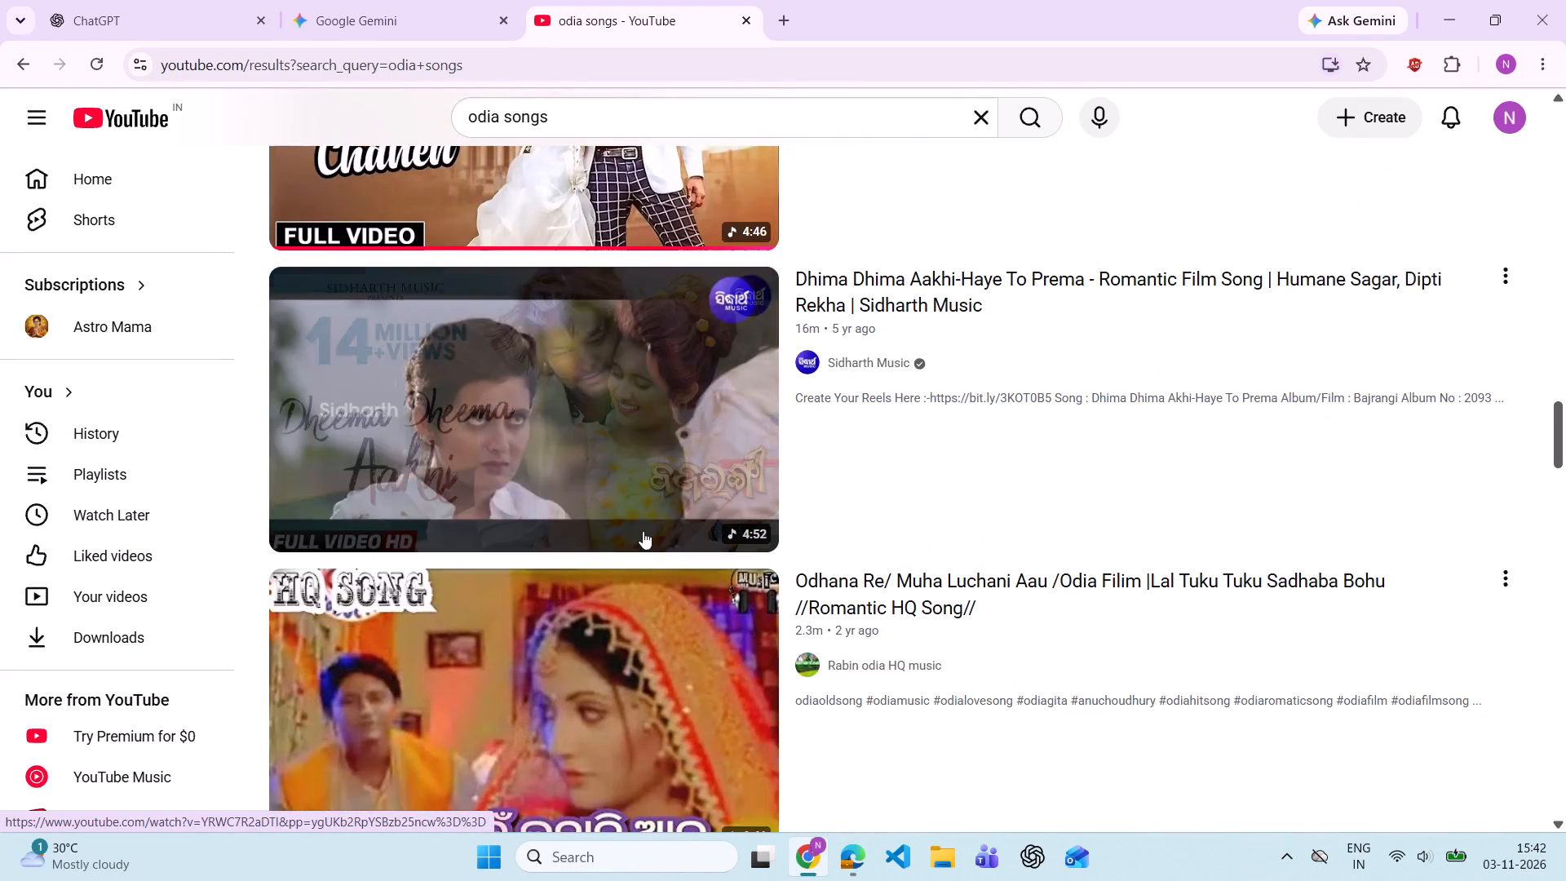
pyautogui.scroll(-2, 660, 459)
pyautogui.scroll(-3, 412, 516)
pyautogui.scroll(-6, 490, 506)
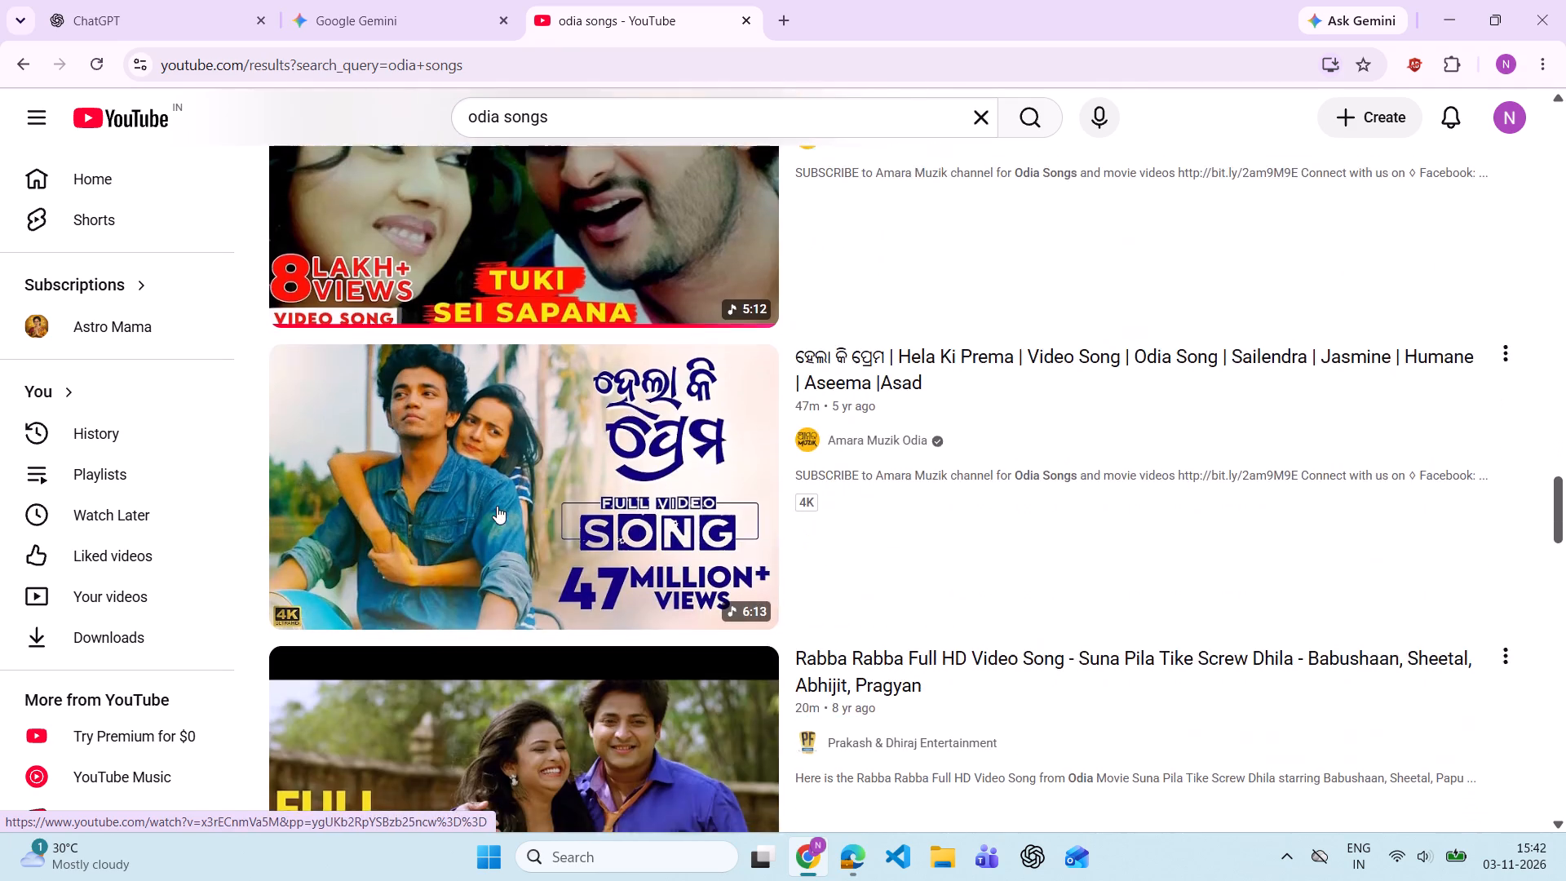
pyautogui.scroll(-7, 497, 506)
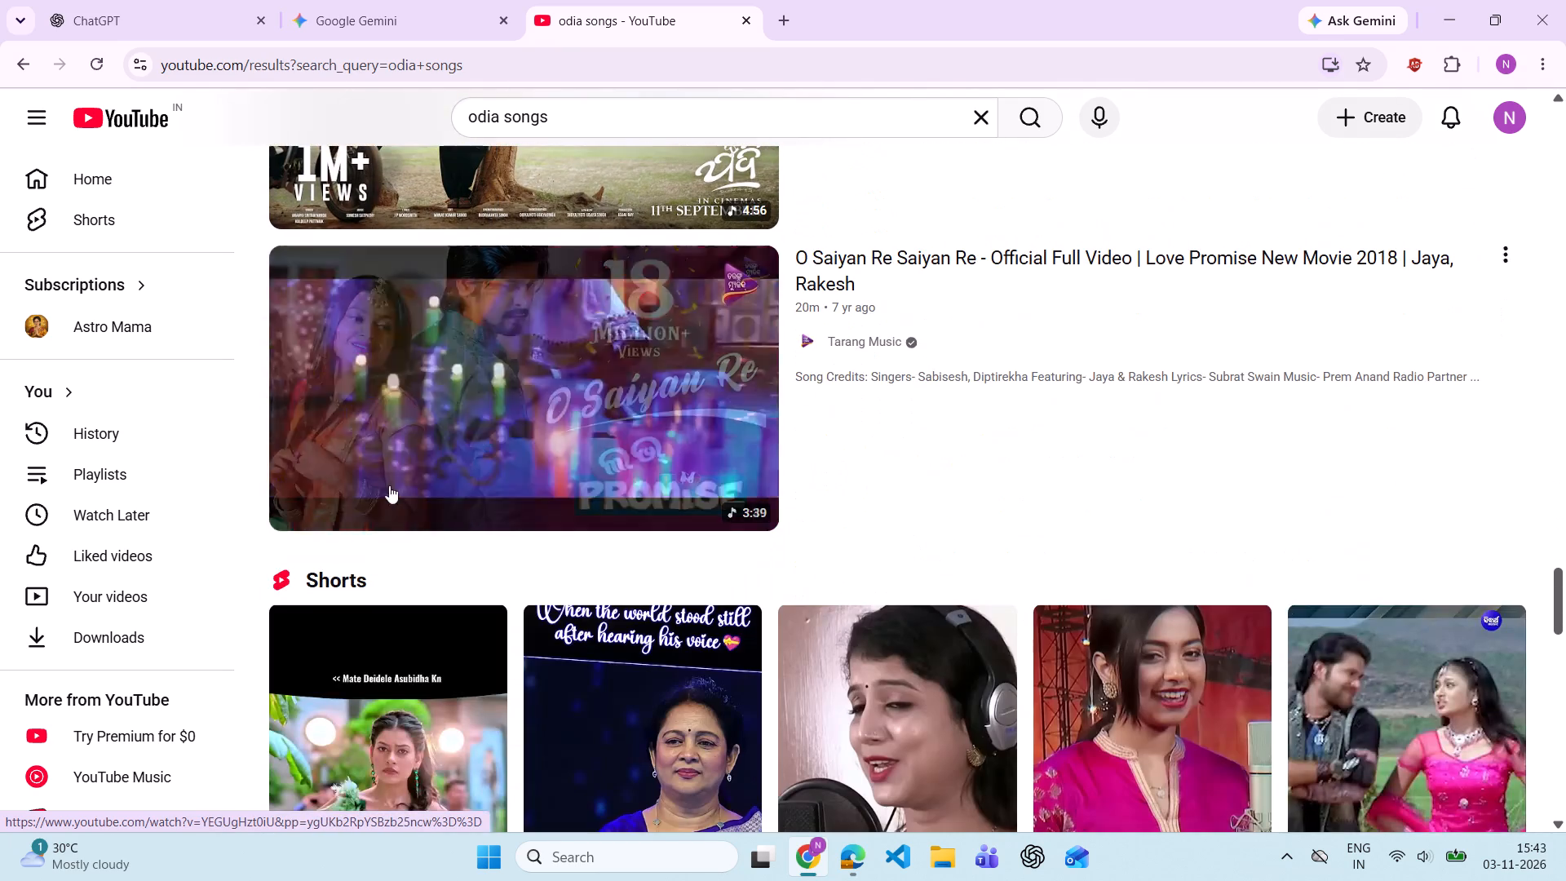
pyautogui.scroll(-4, 414, 485)
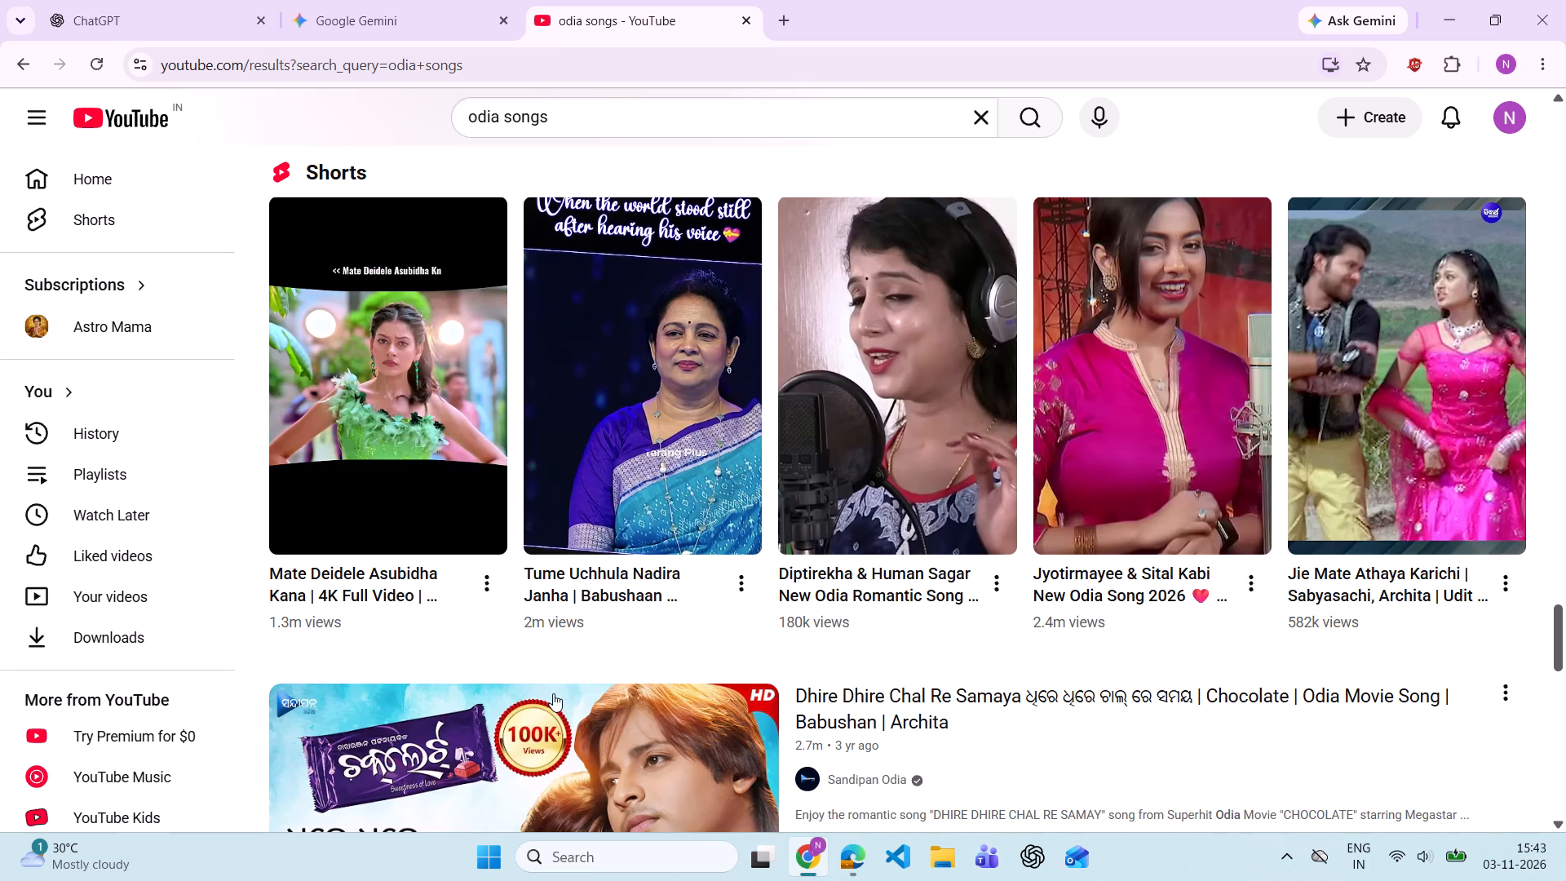
pyautogui.scroll(-2, 598, 684)
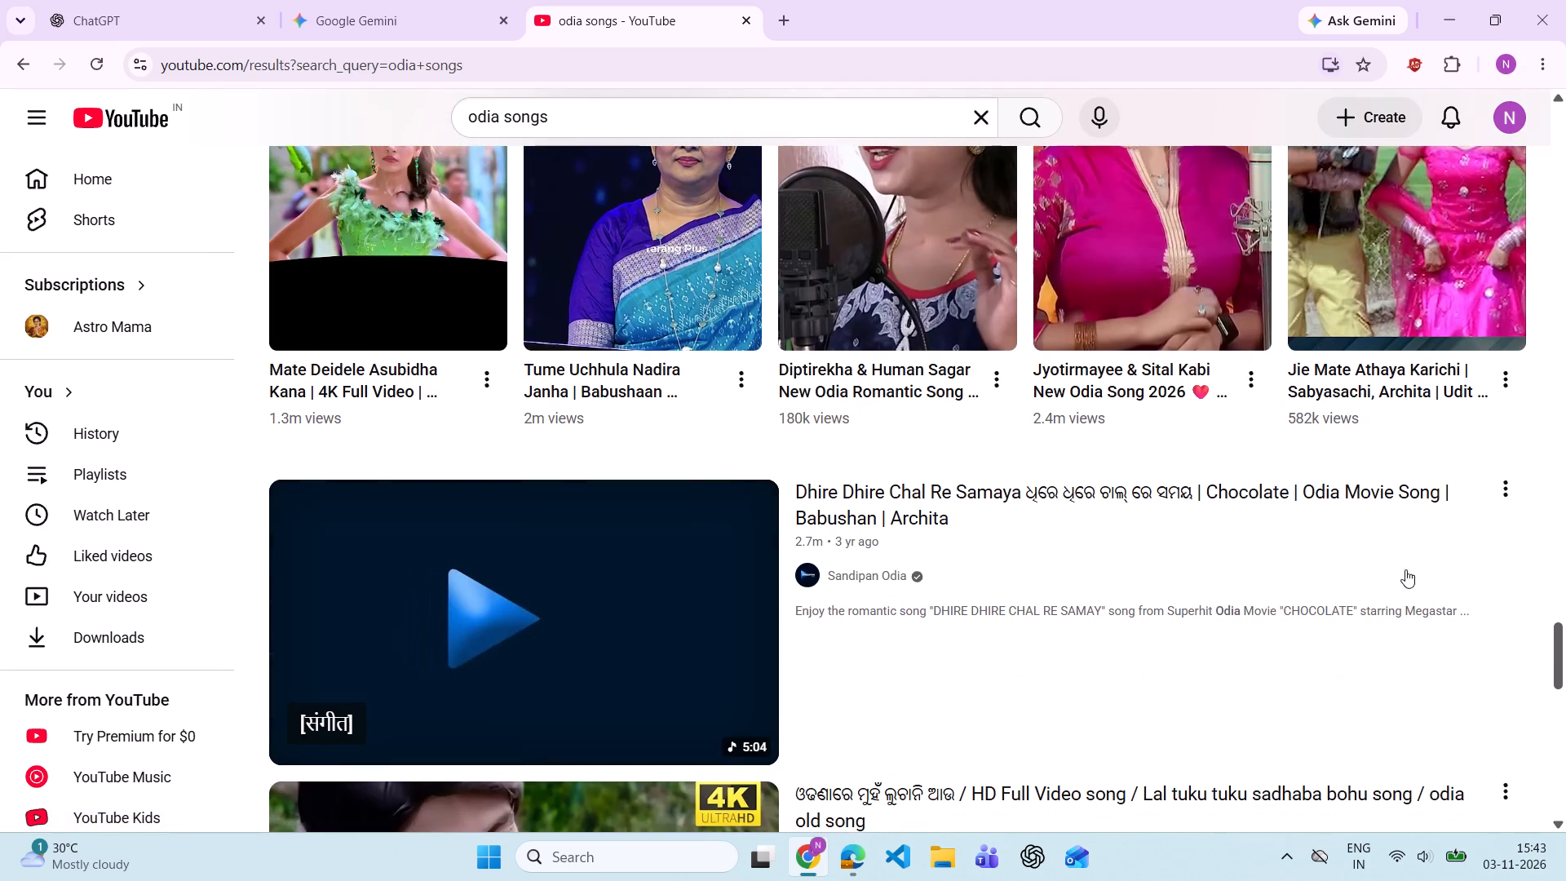
pyautogui.scroll(-3, 1407, 693)
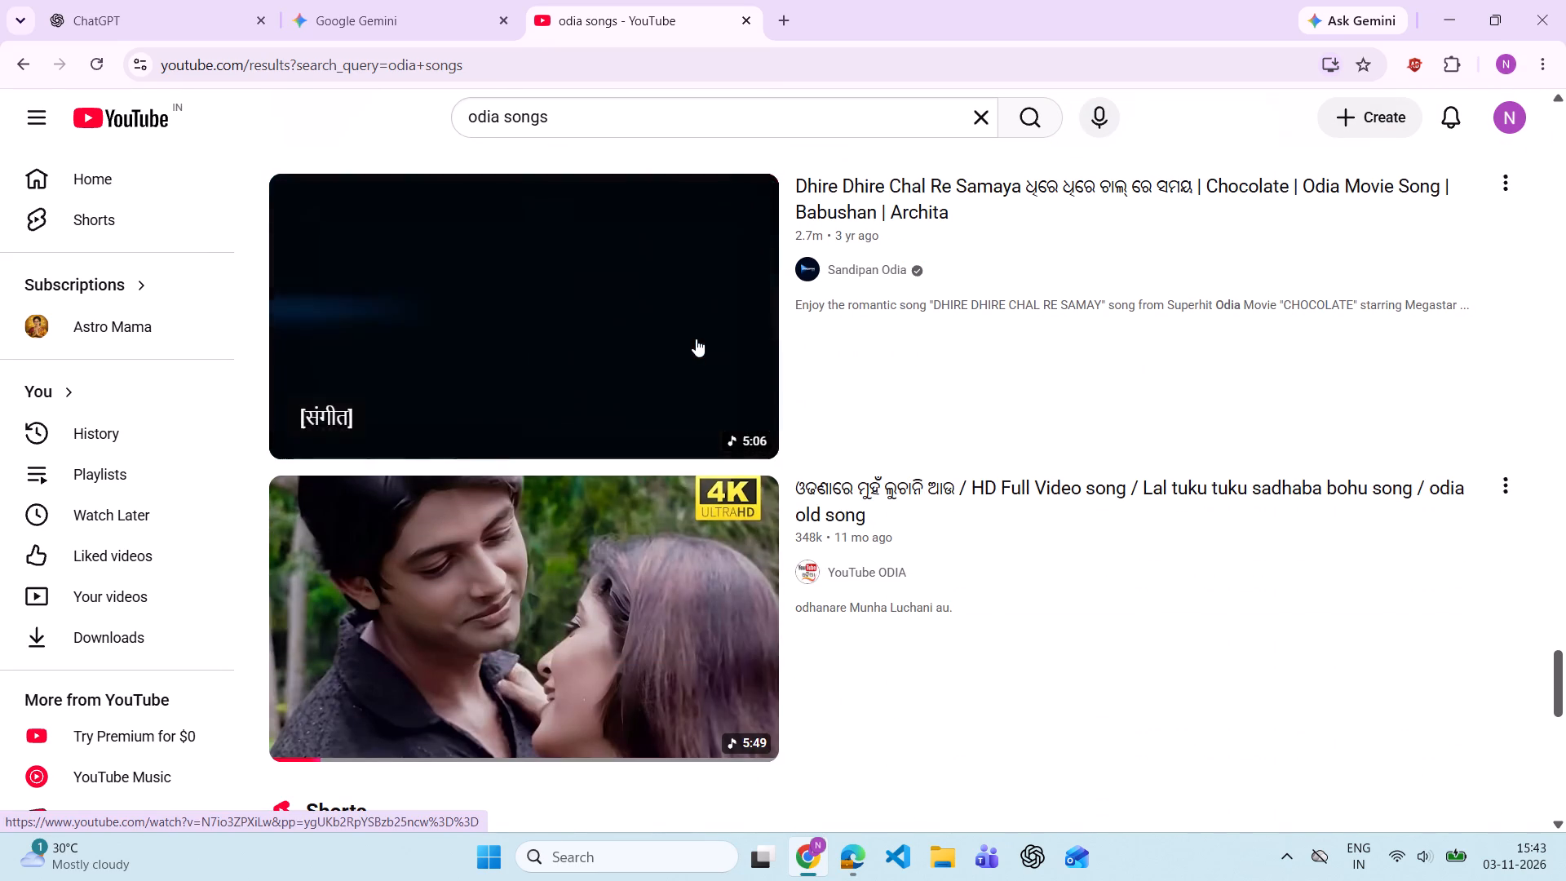
pyautogui.click(696, 339)
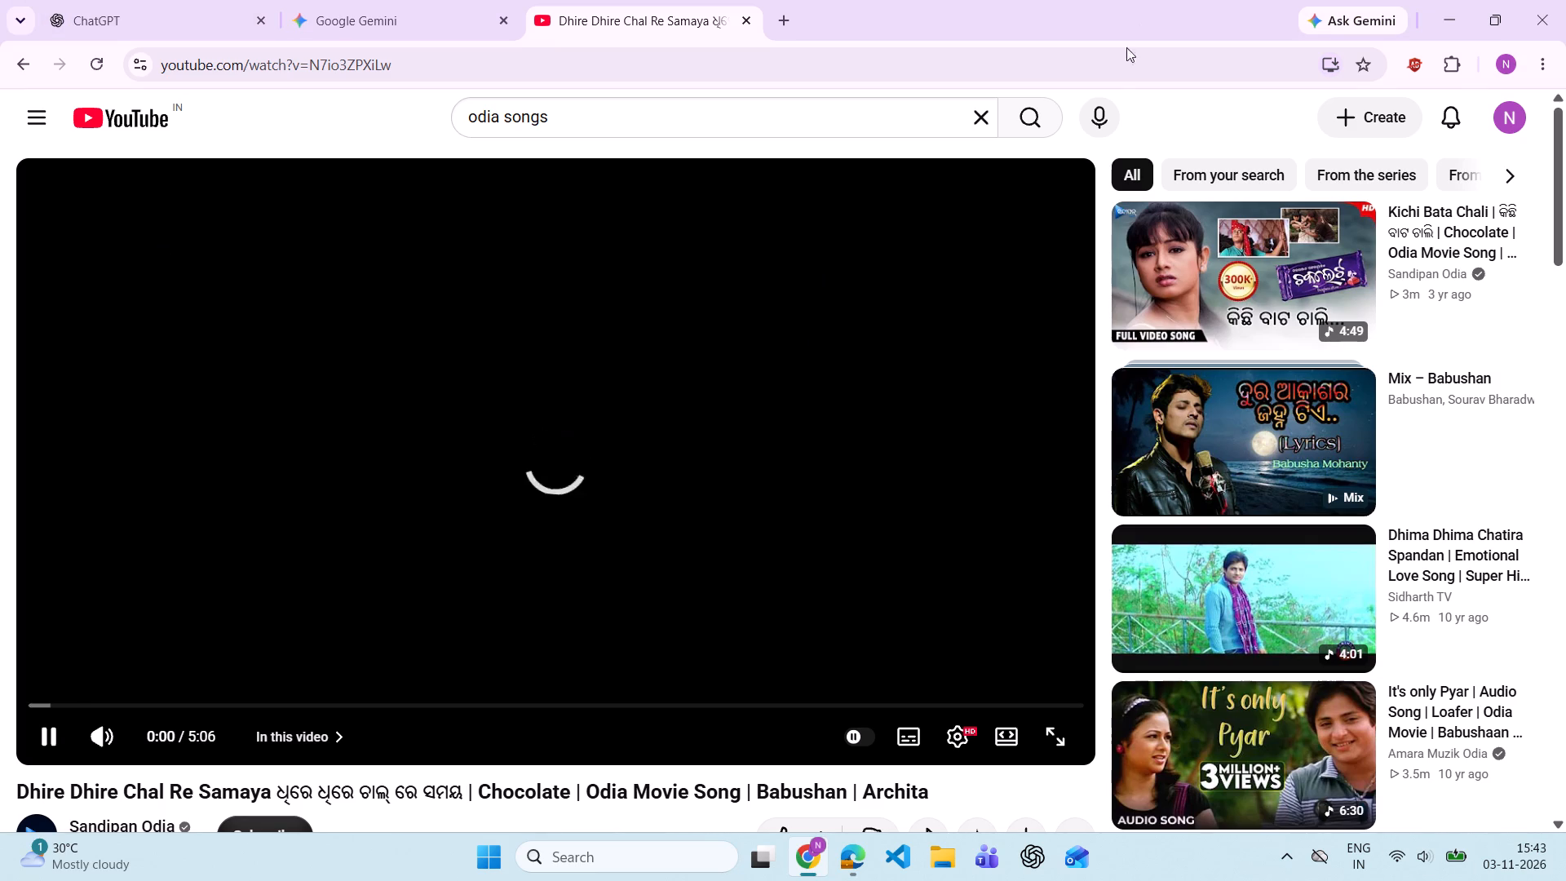
pyautogui.scroll(-4, 1218, 572)
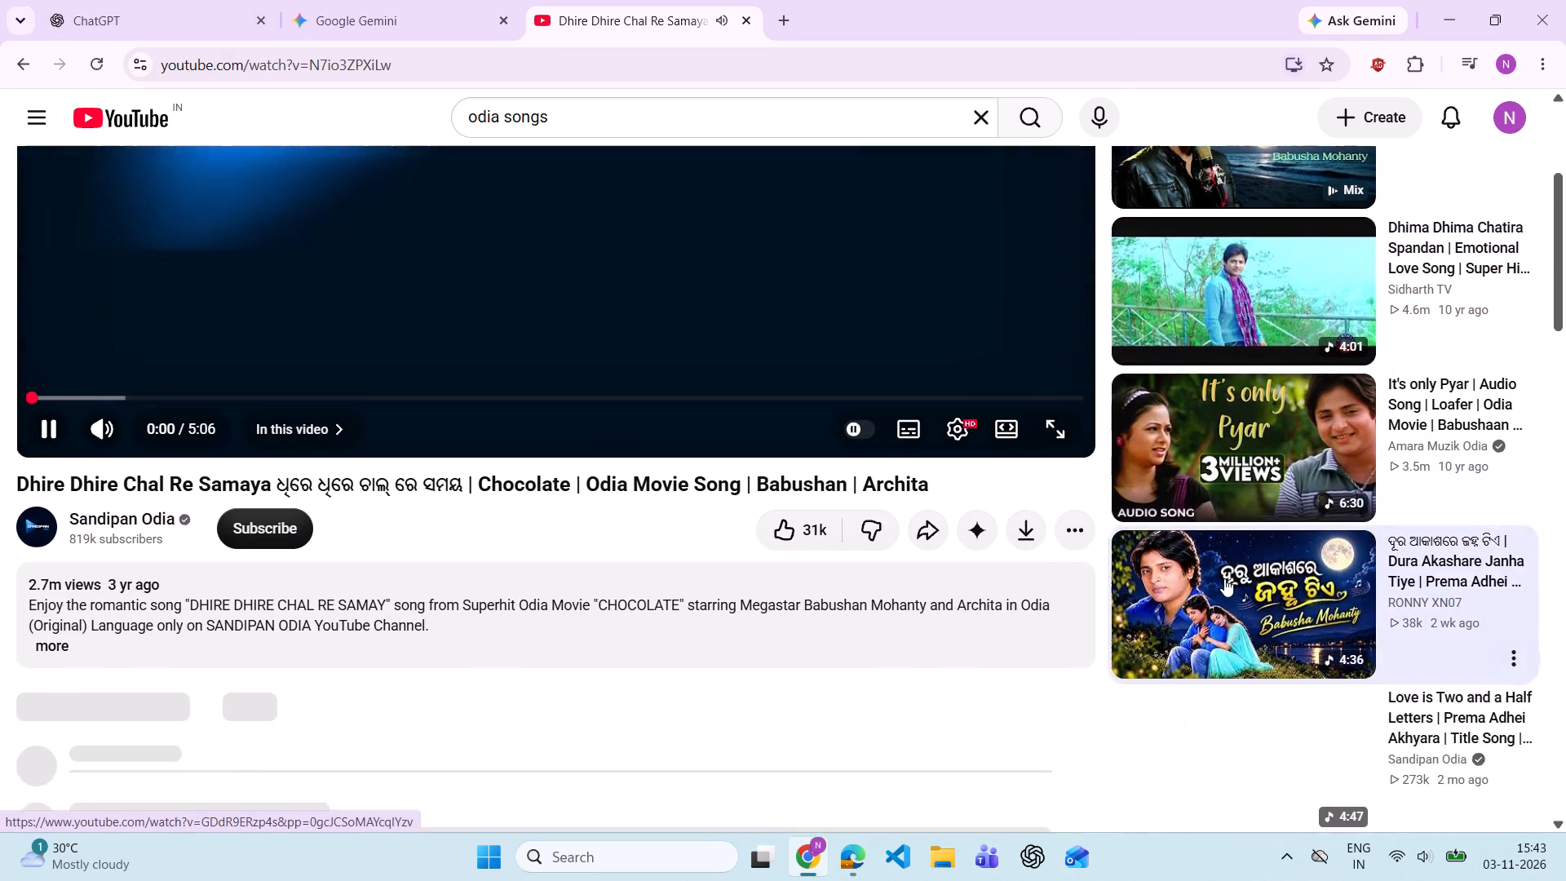
pyautogui.scroll(4, 667, 469)
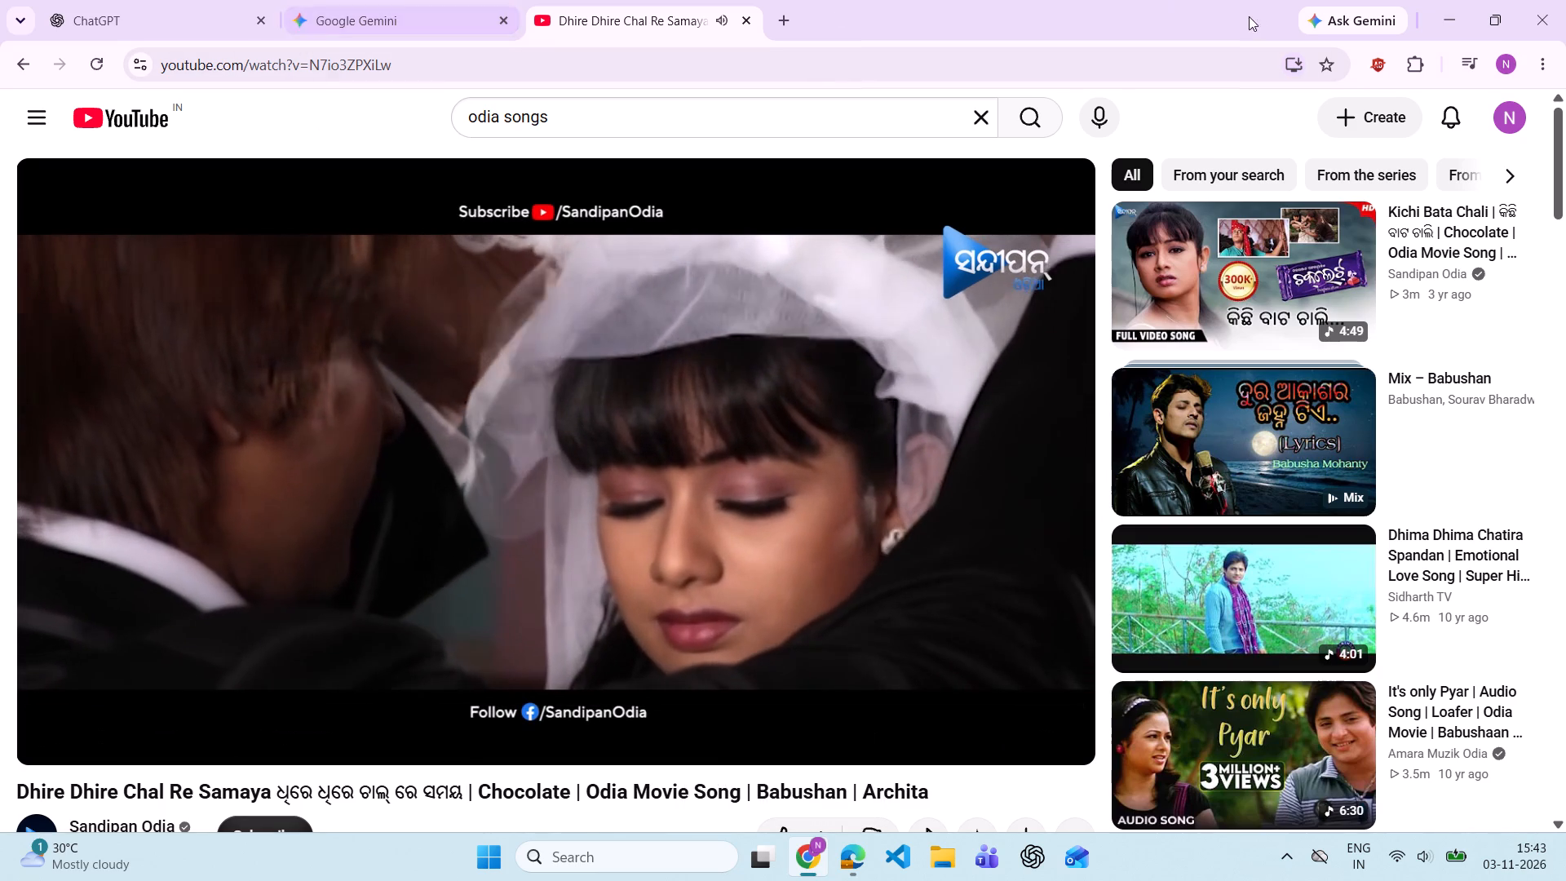
# Return to the library records in Edge and advance to the next media unit, barcode ASMLIB02898.
pyautogui.click(1446, 19)
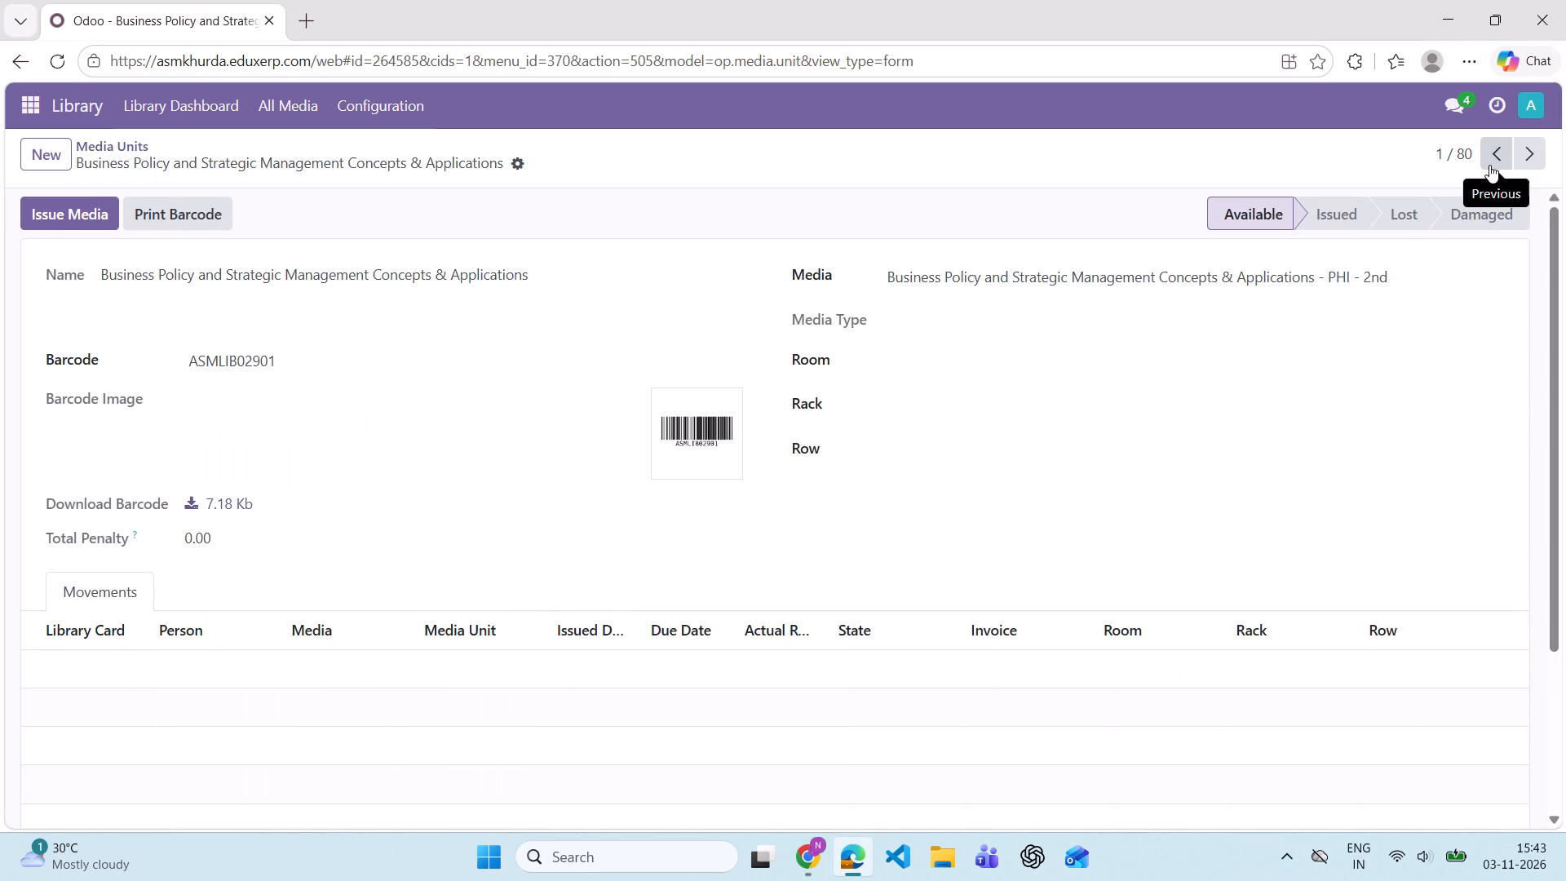
pyautogui.click(1538, 161)
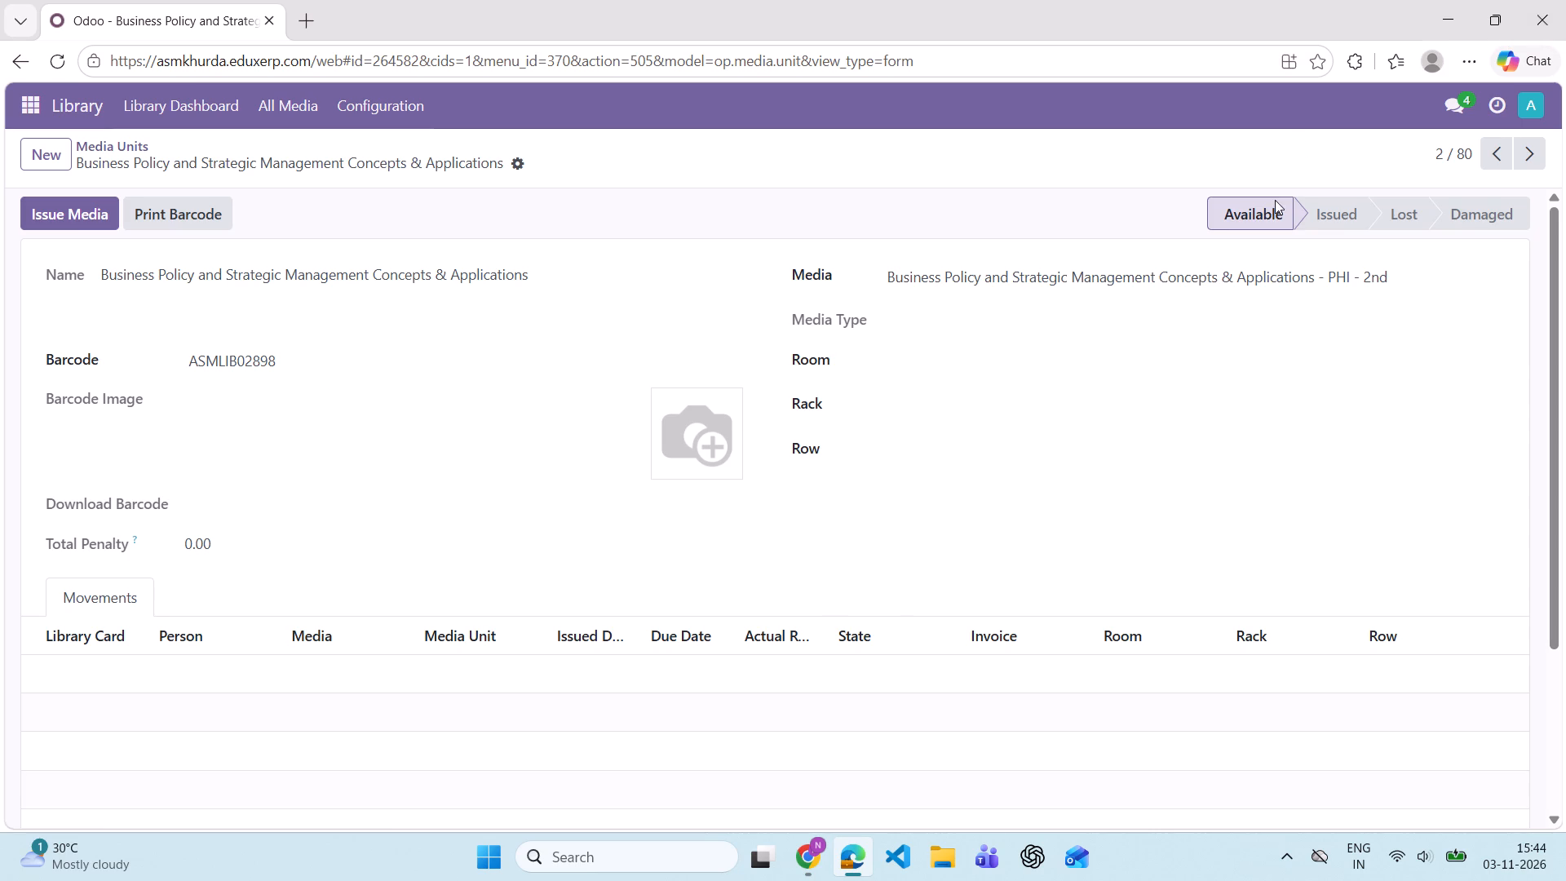
pyautogui.click(1501, 160)
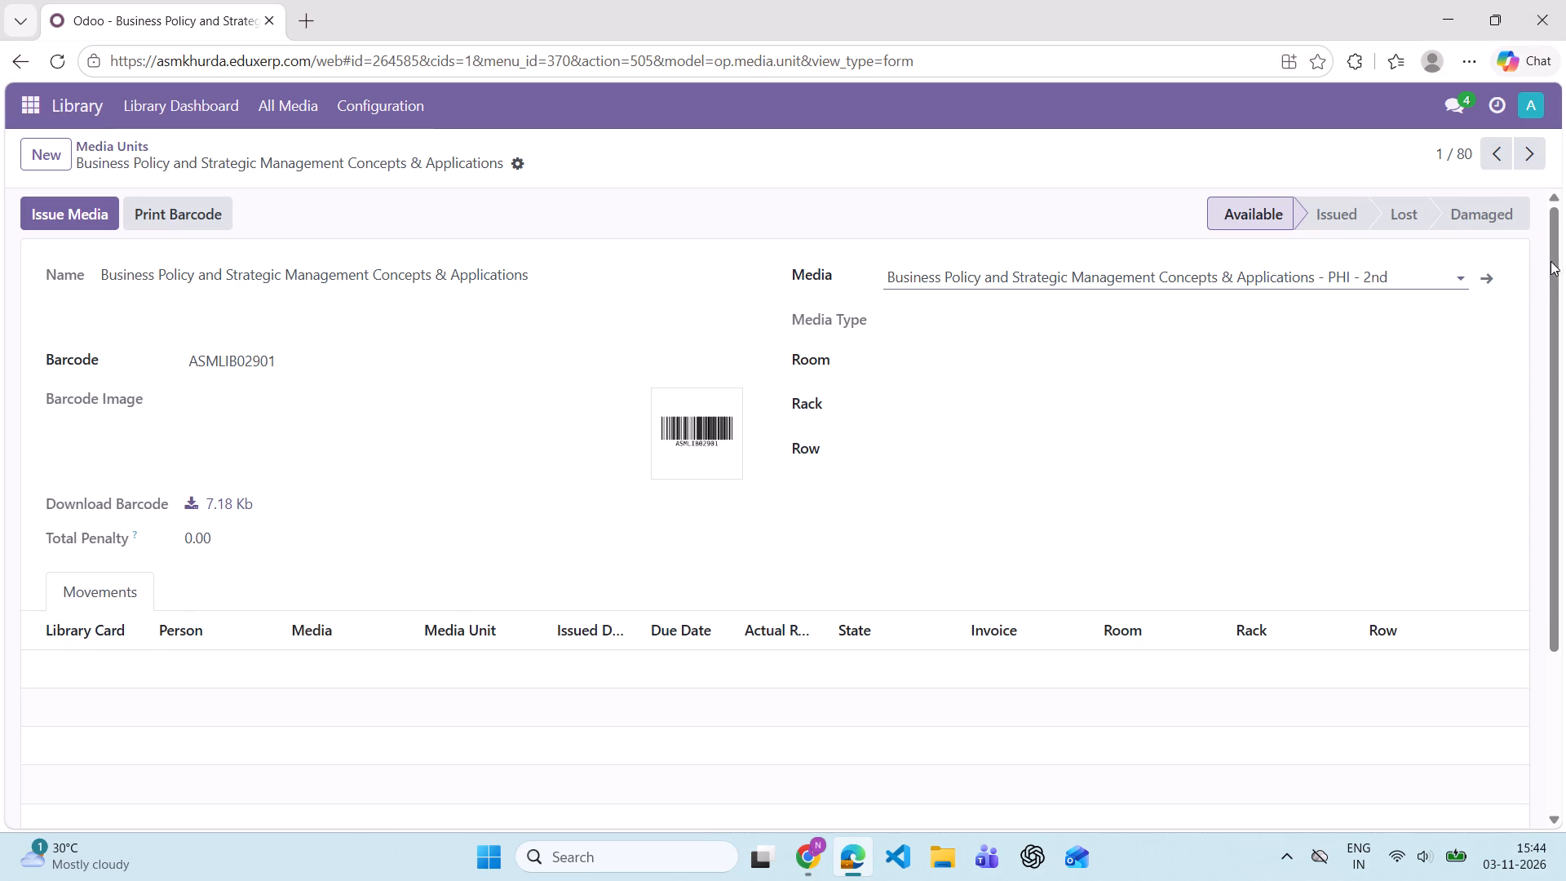
pyautogui.click(1528, 146)
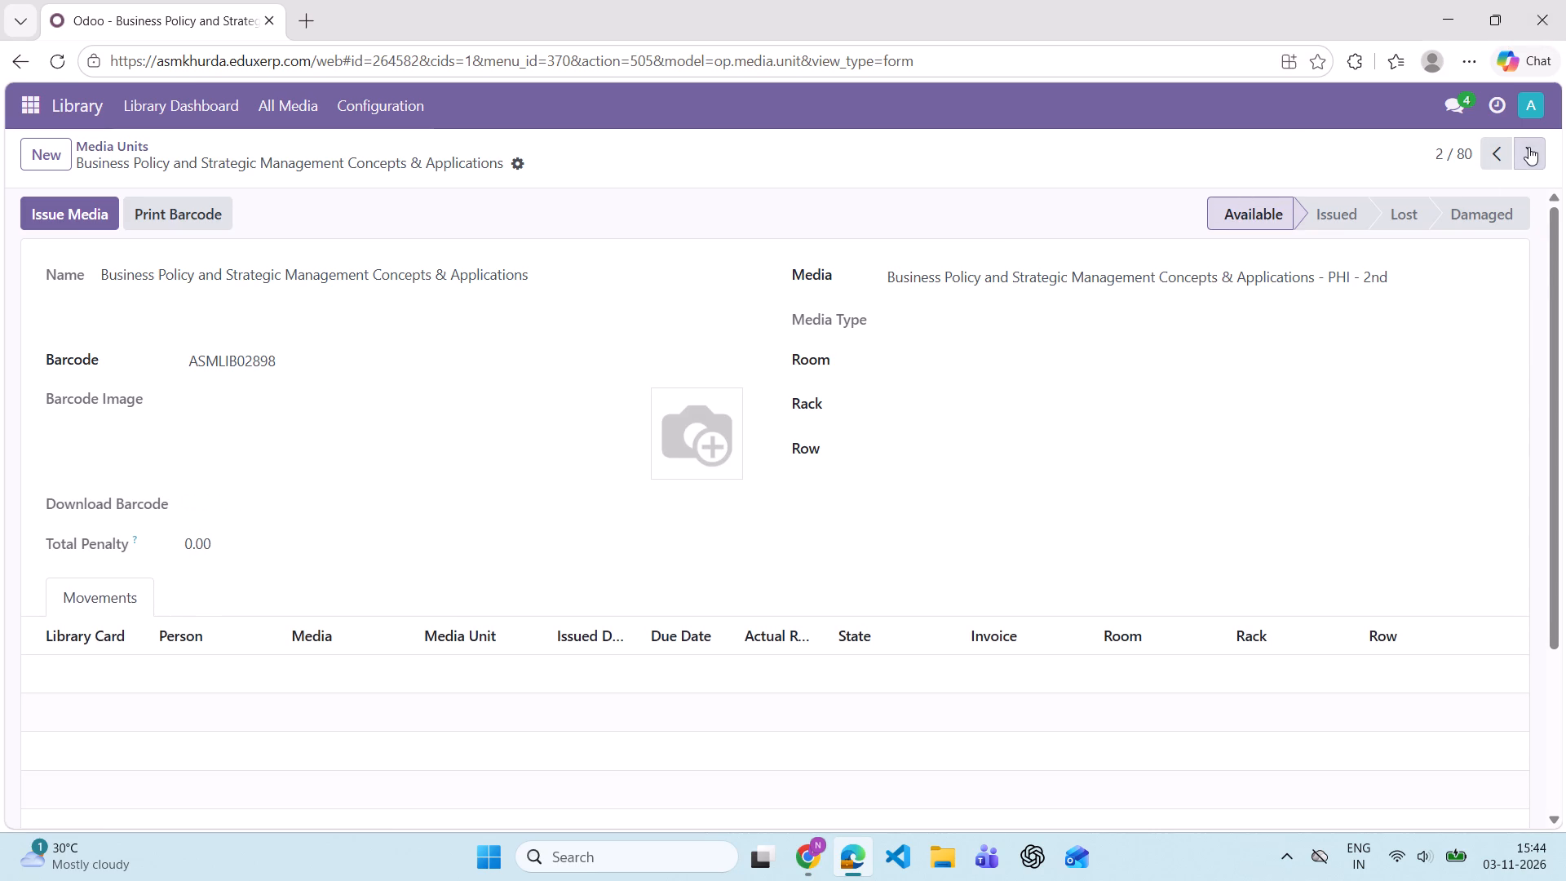
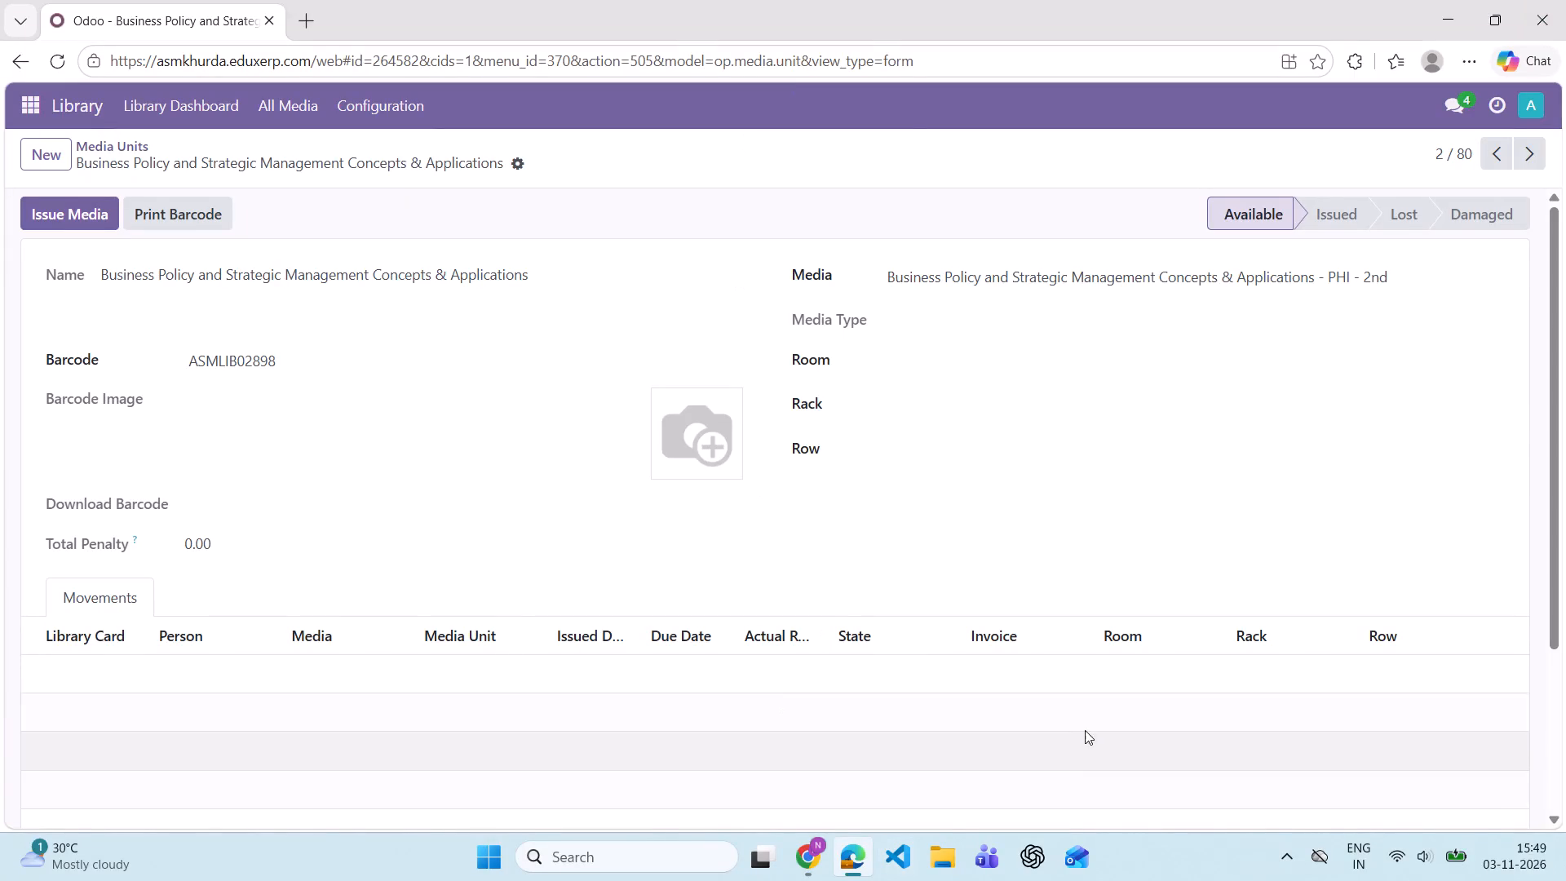
# Switch to Chrome, play the suggested YouTube video "Tuki Sei Sapana" from Amara Muzik Odia, and return to the media unit record in Edge.
pyautogui.click(803, 857)
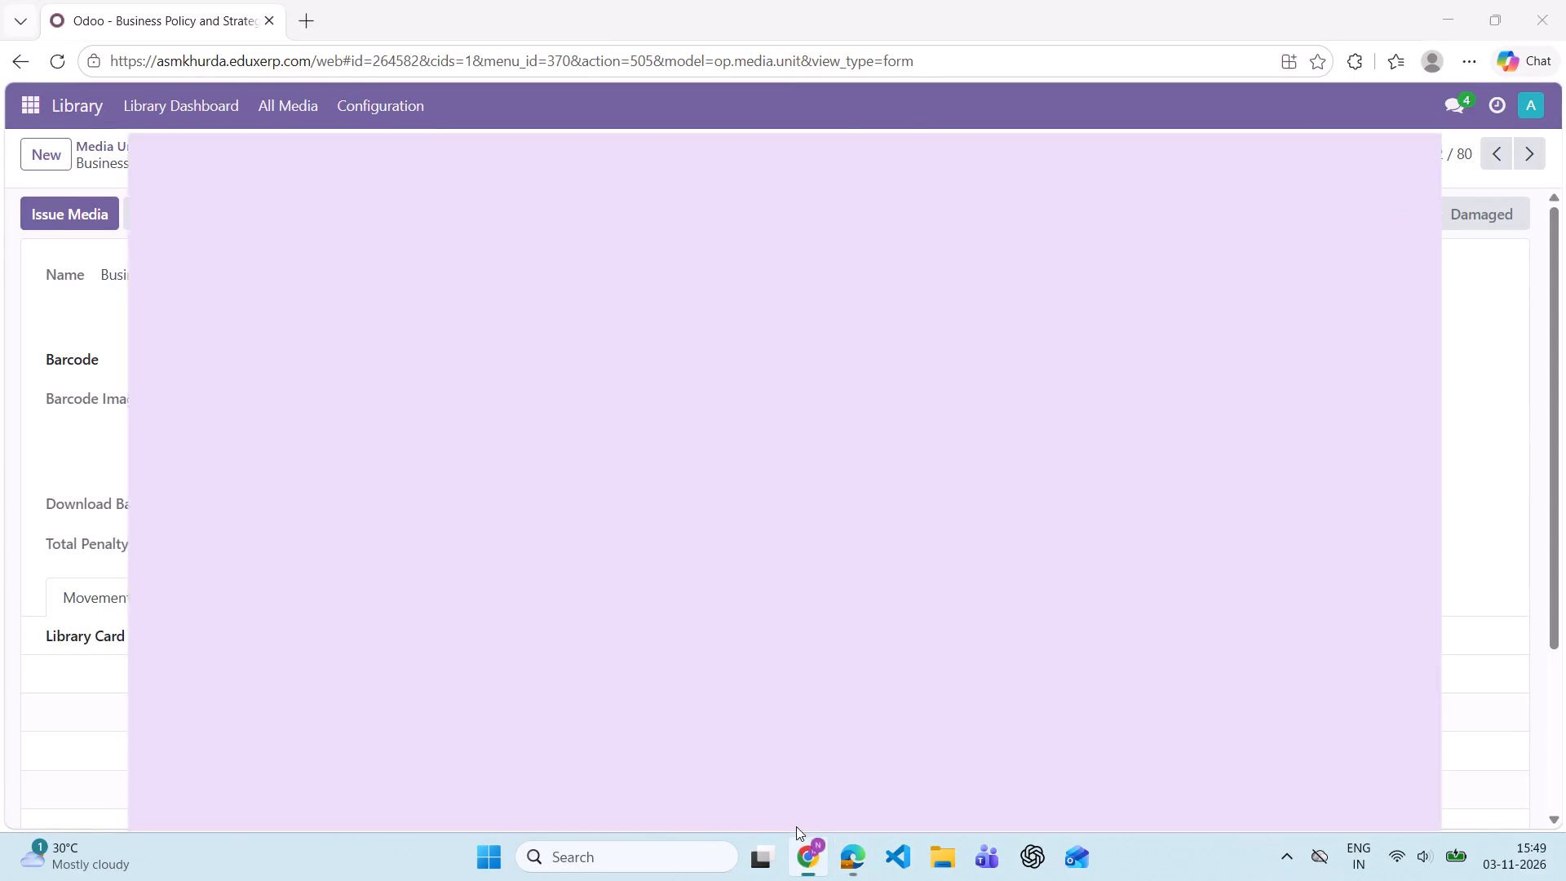
pyautogui.scroll(-1, 1305, 522)
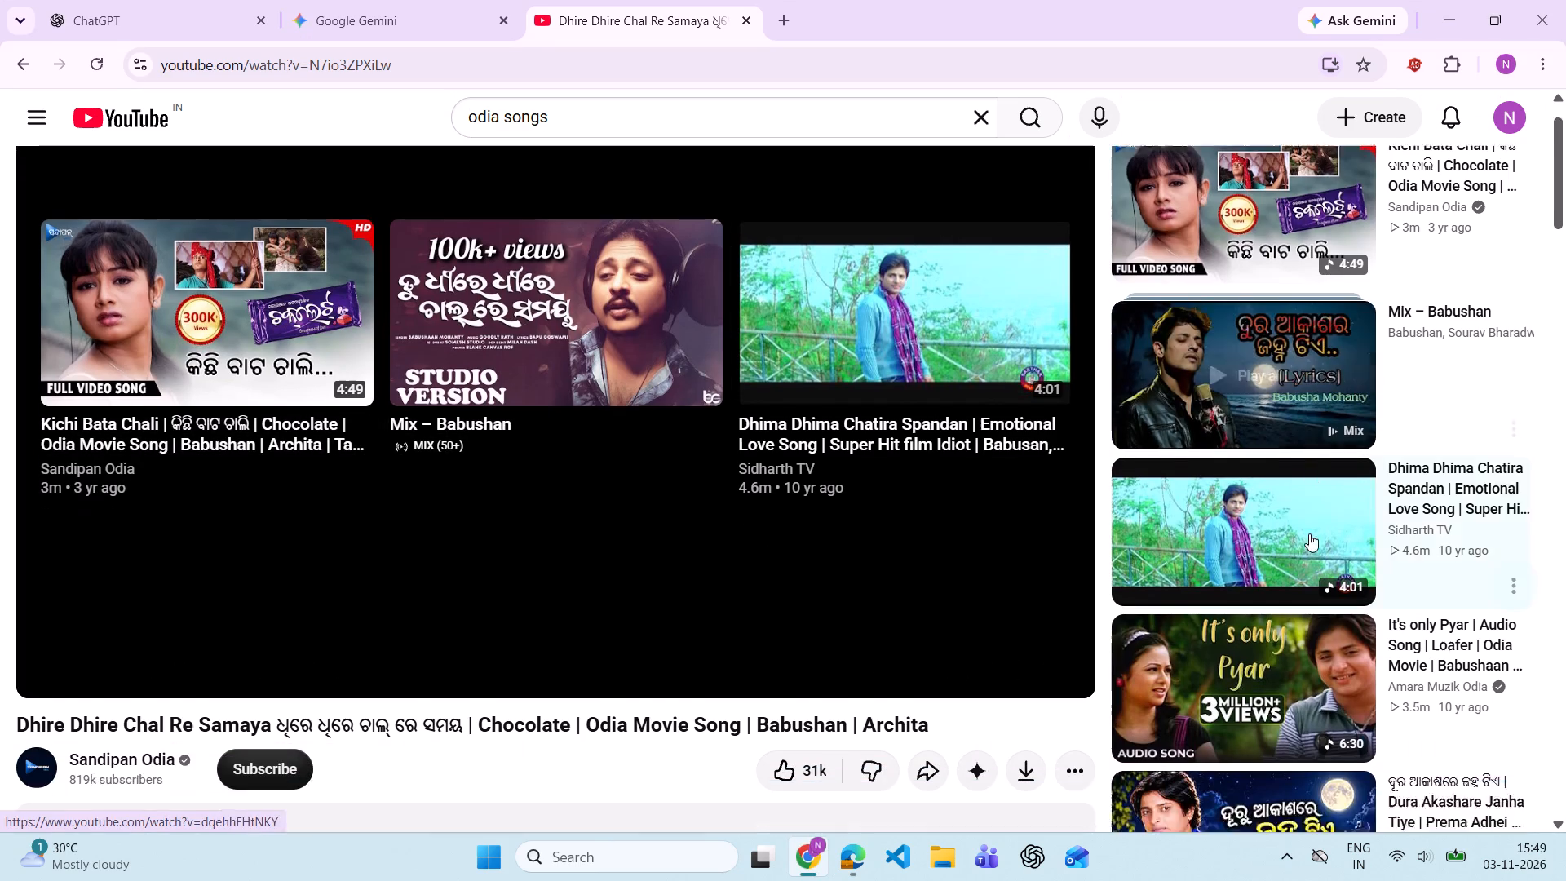
pyautogui.scroll(-8, 1309, 533)
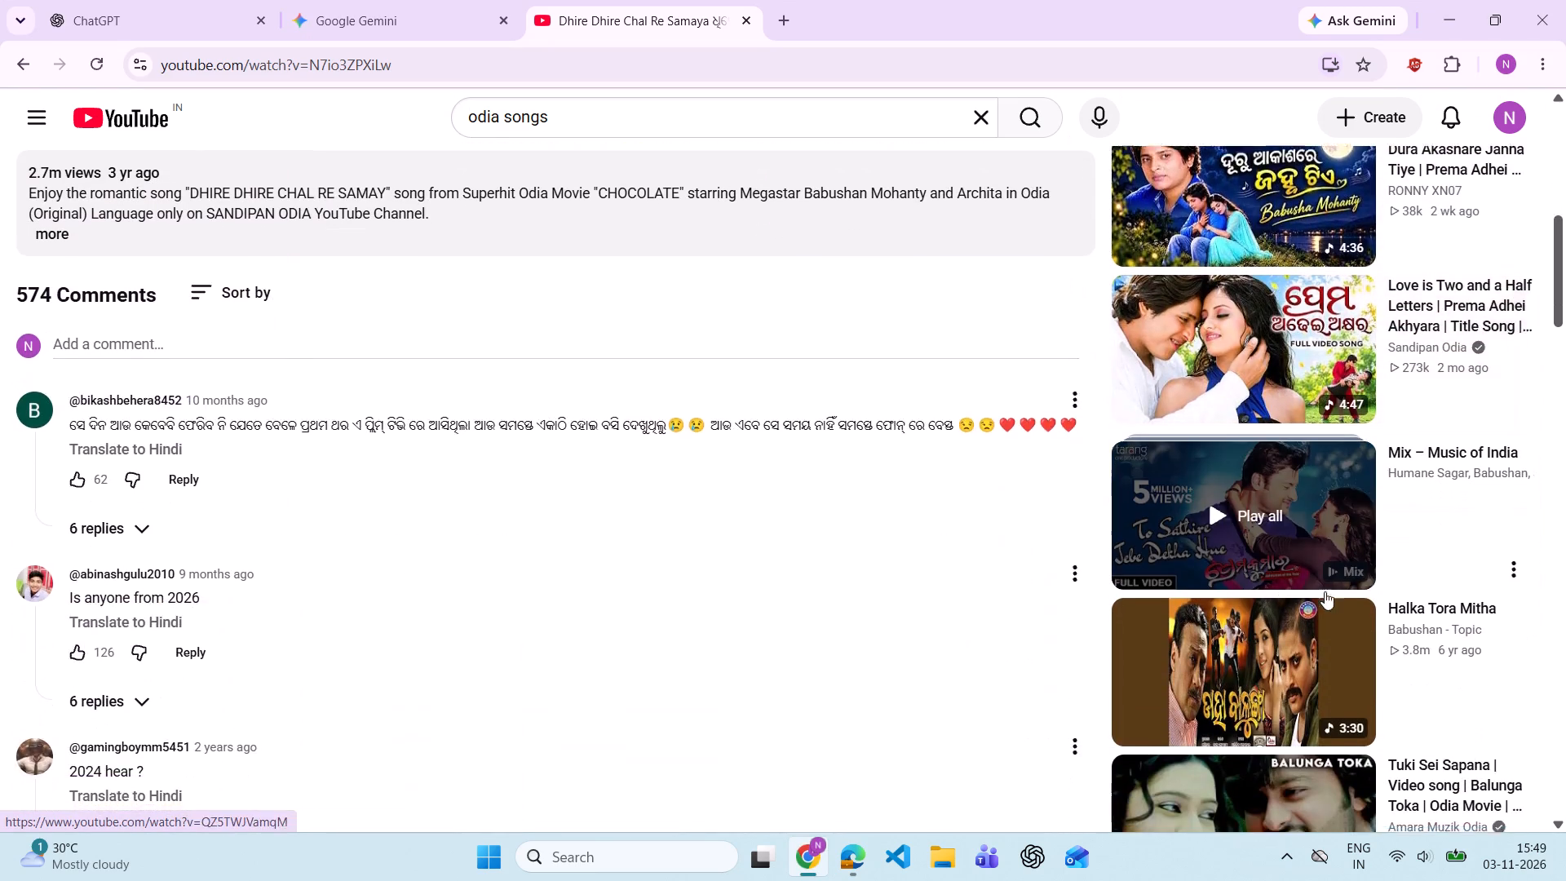
pyautogui.scroll(-2, 1245, 528)
pyautogui.click(1269, 458)
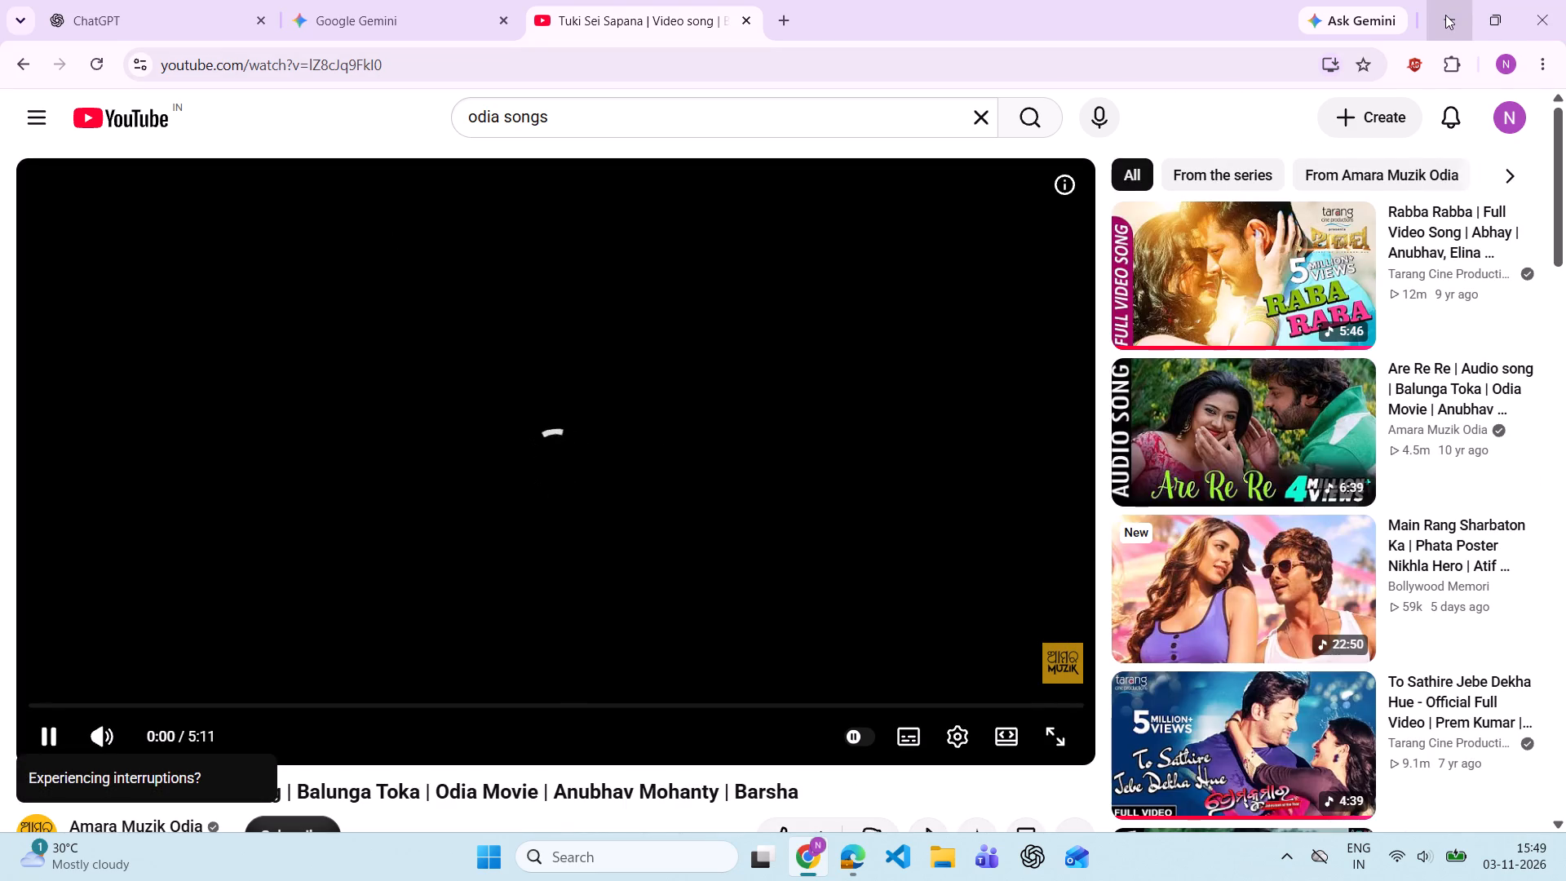
pyautogui.click(1445, 15)
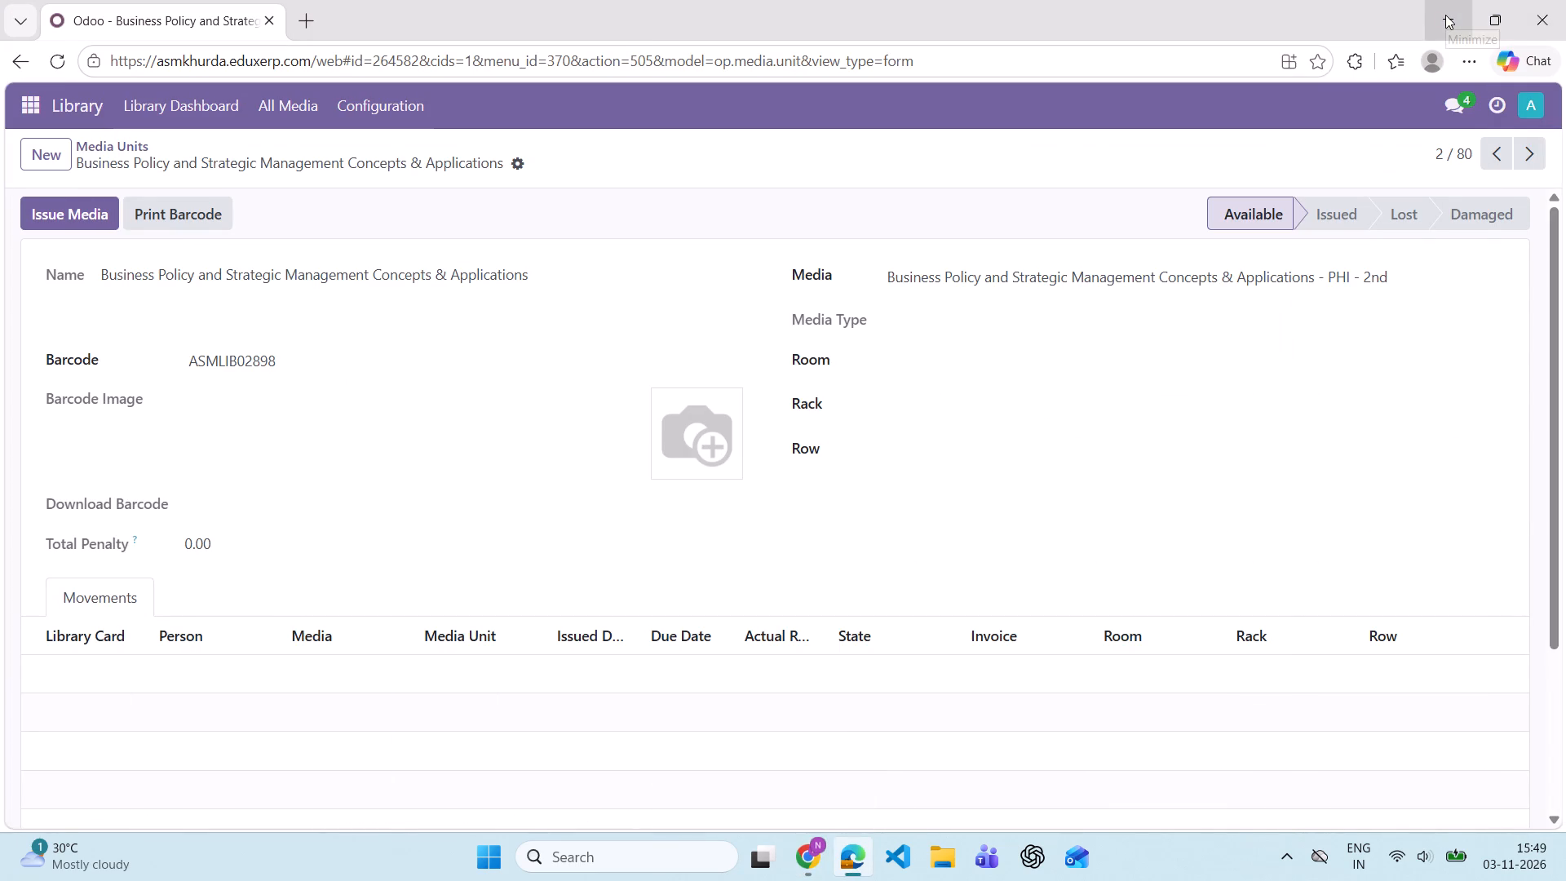
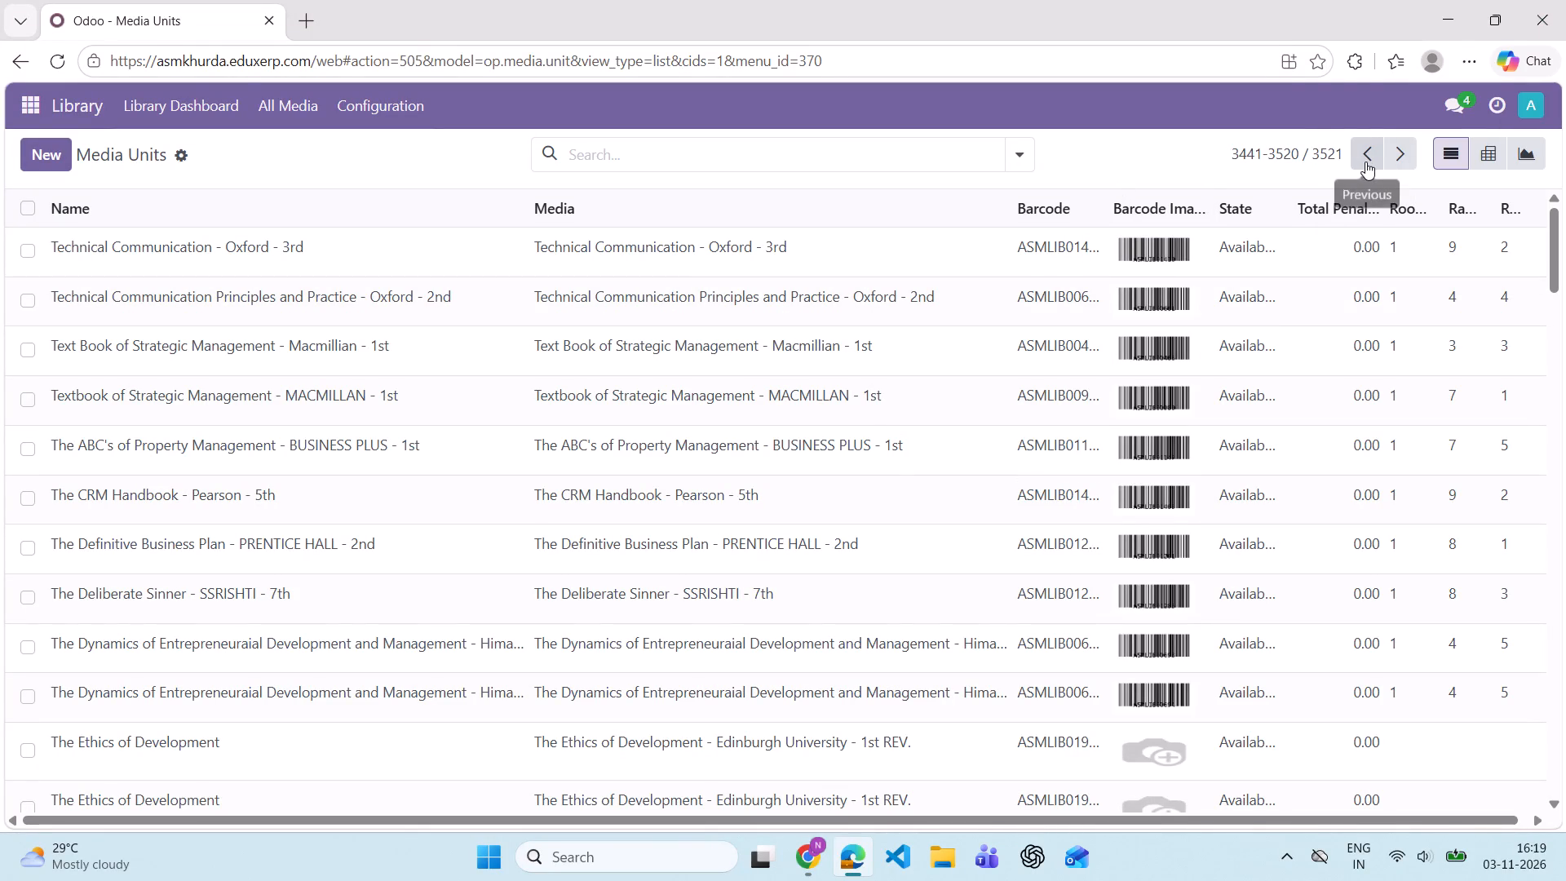
# Page back through the media units list from 3441-3520 to 3121-3200, and reload the list to return to page 1-80.
pyautogui.tripleClick(1365, 162)
pyautogui.click(1365, 162)
pyautogui.tripleClick(1365, 162)
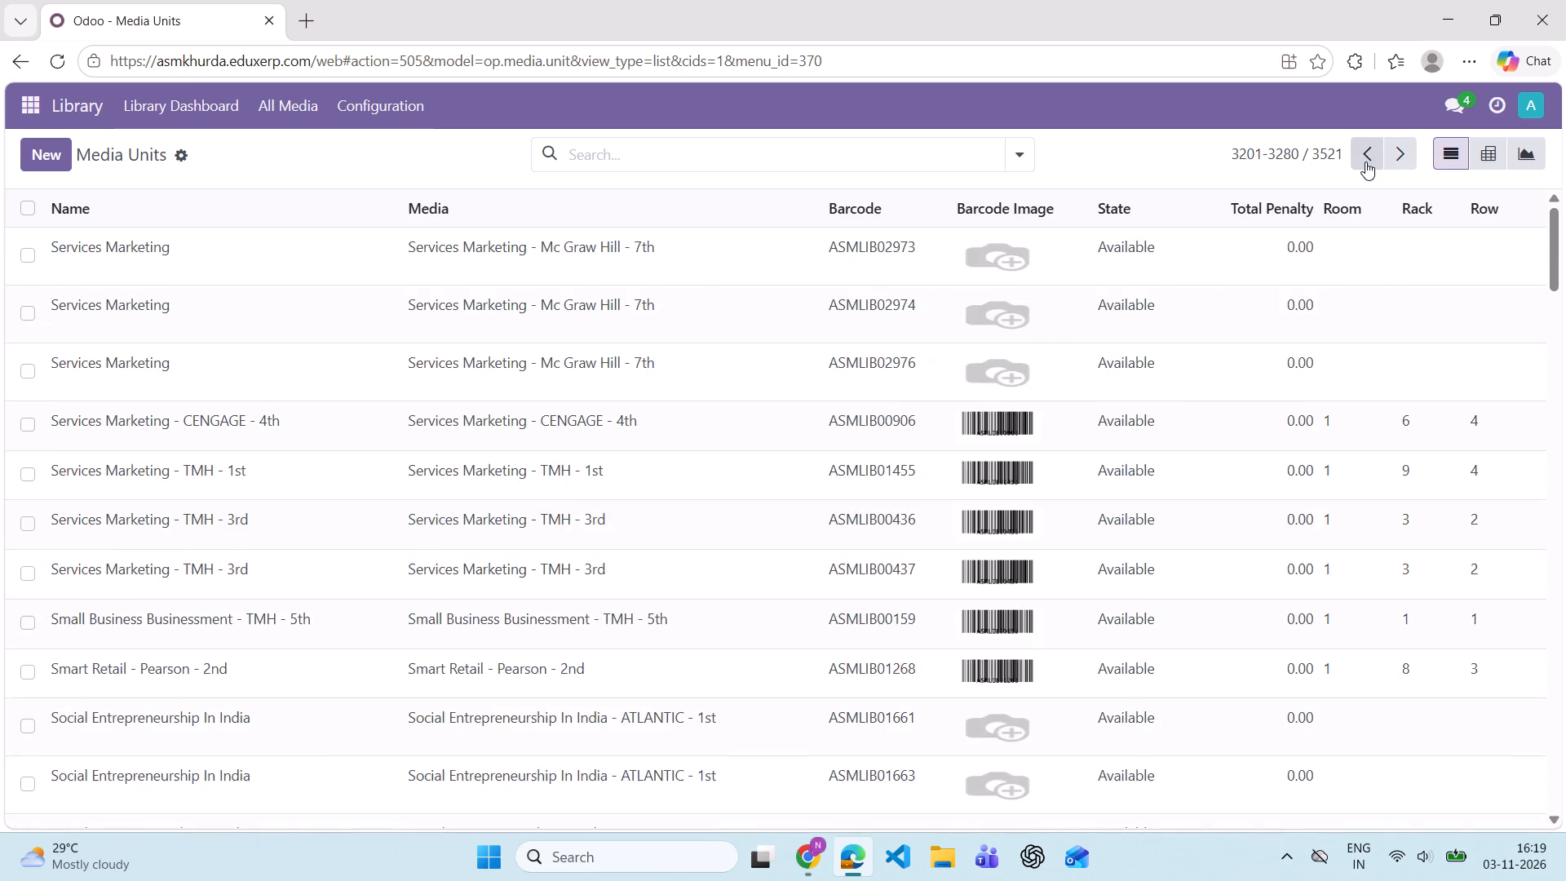
pyautogui.tripleClick(1365, 162)
pyautogui.click(1365, 162)
pyautogui.click(1365, 162)
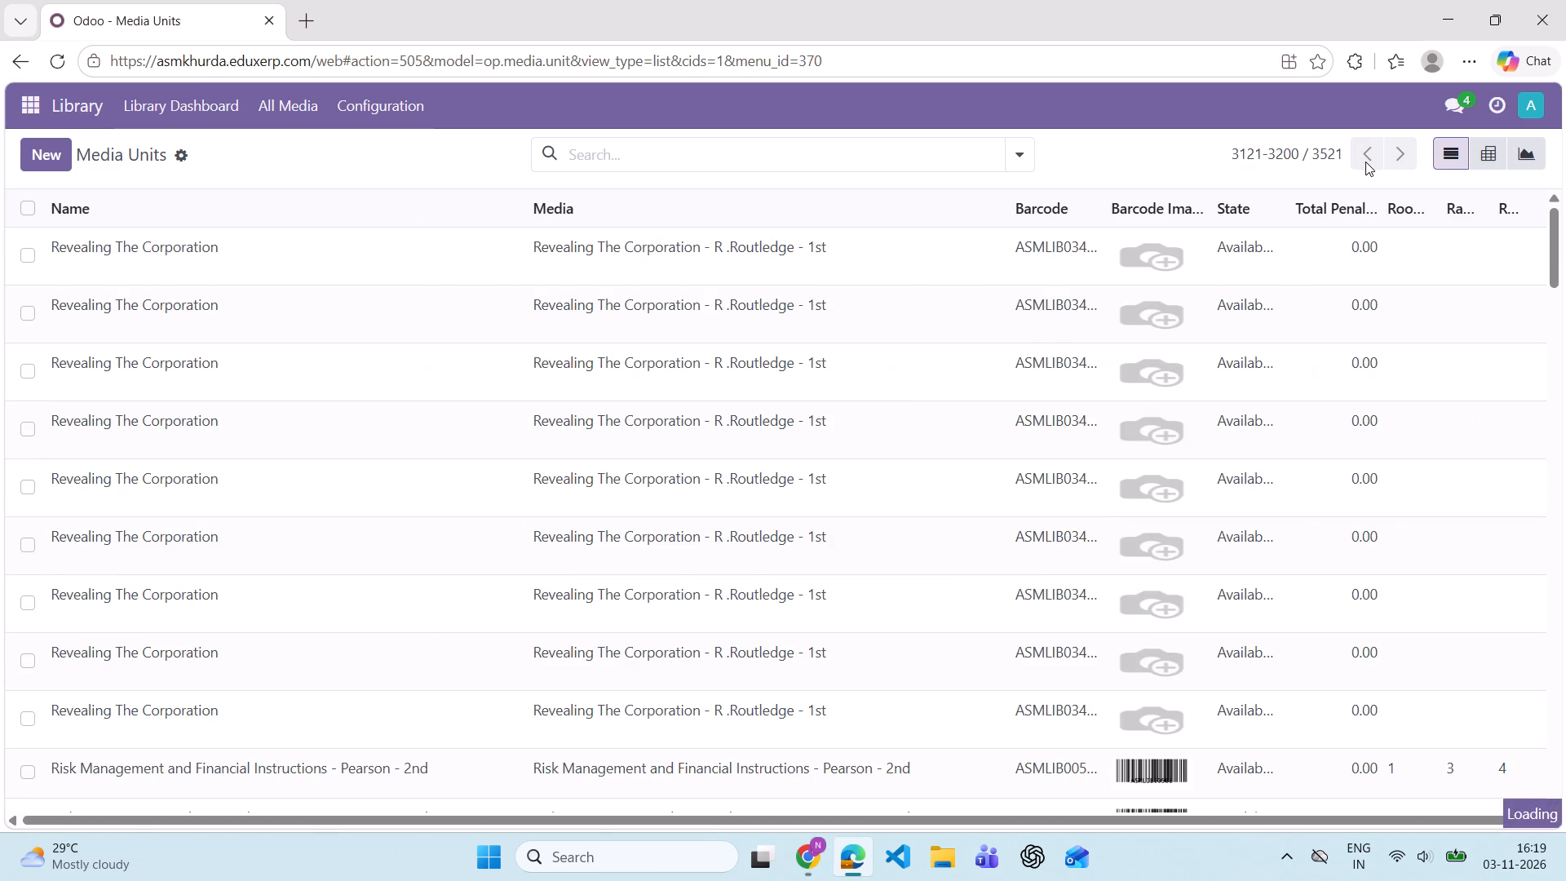
pyautogui.click(1365, 162)
pyautogui.click(1370, 157)
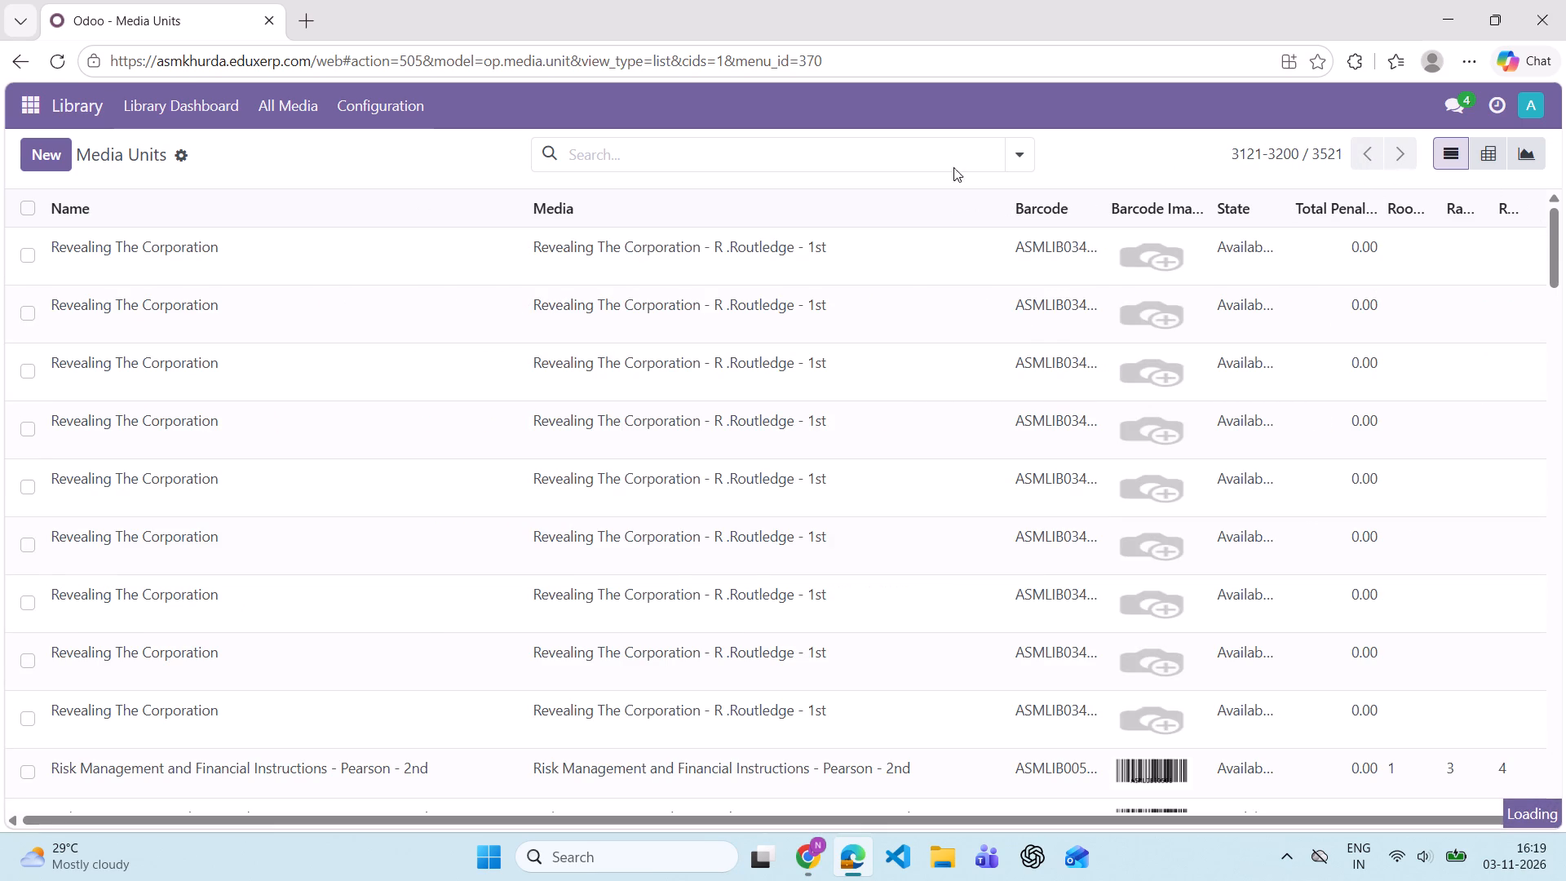
pyautogui.click(54, 70)
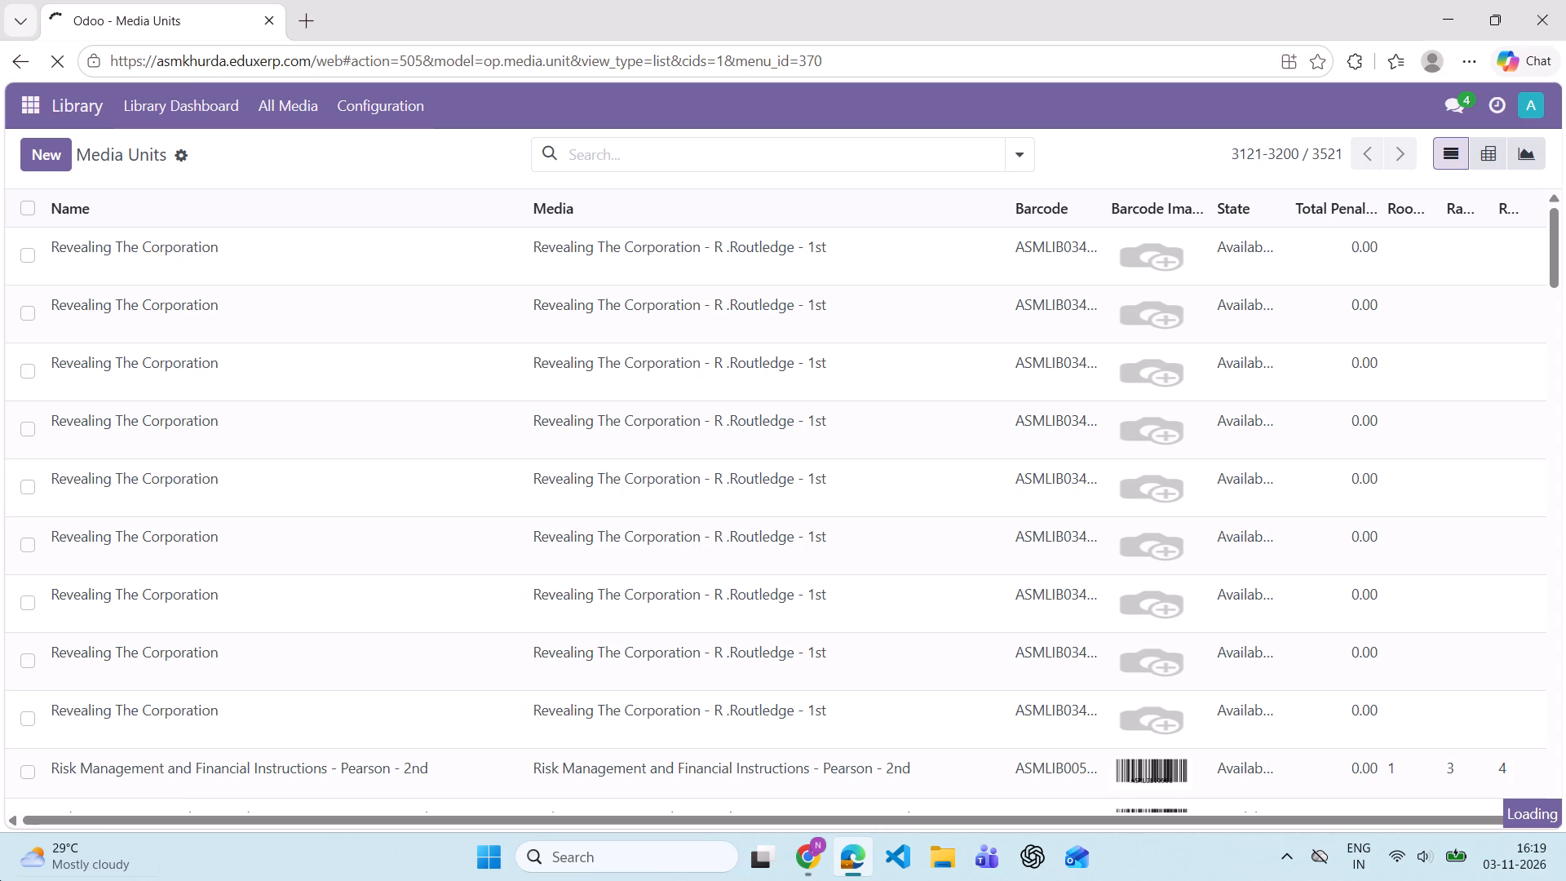
pyautogui.click(11, 55)
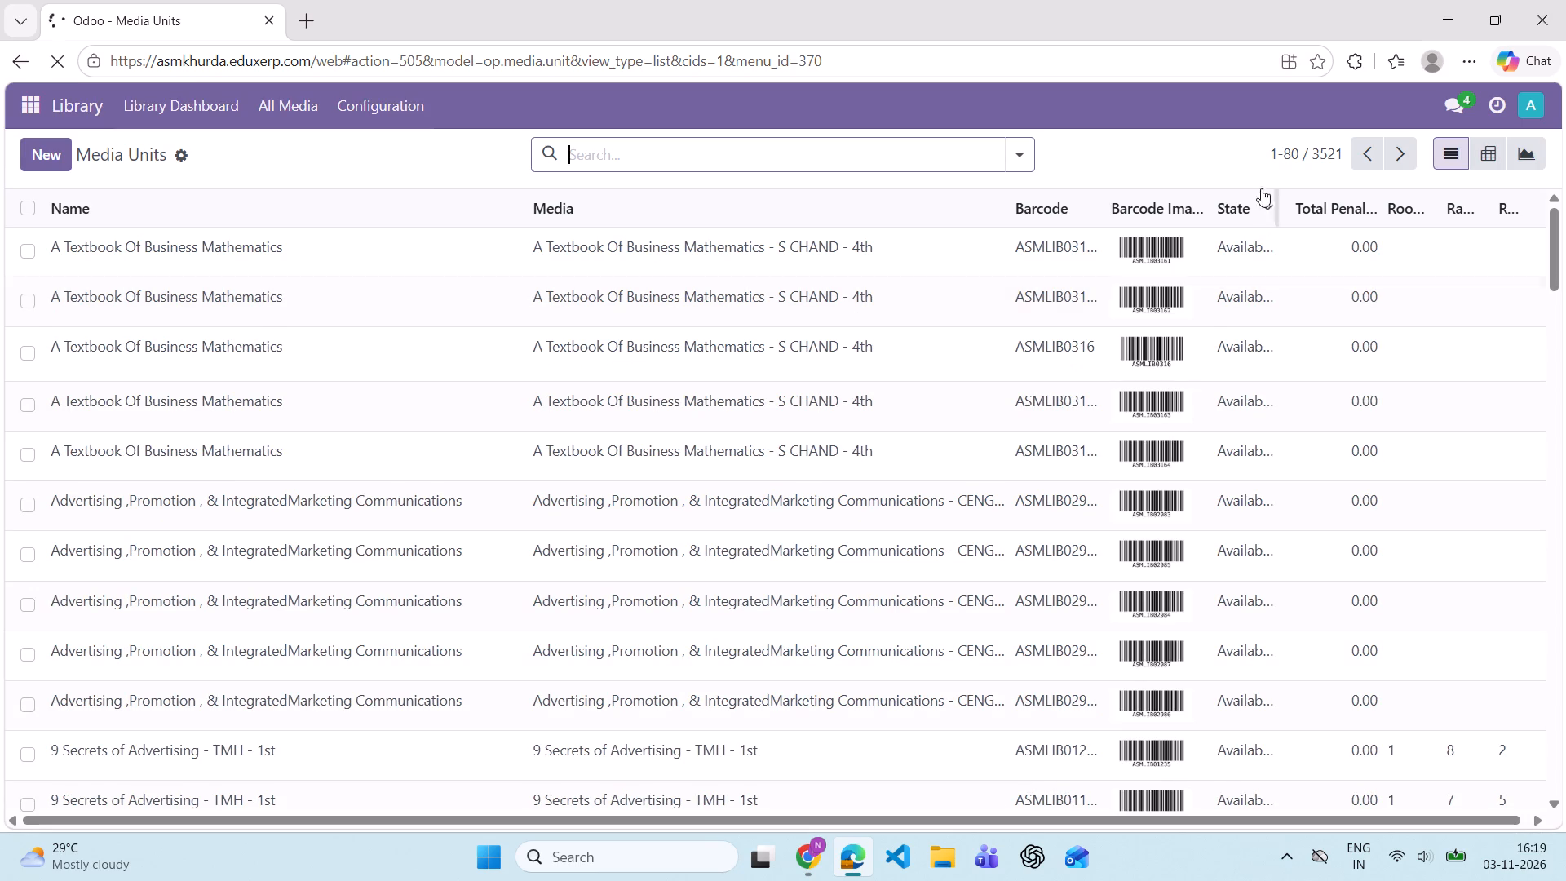
# Page forward through the media units list from 81-160 to 321-400, checking the barcode images on pages 241-320 and 321-400.
pyautogui.click(1399, 155)
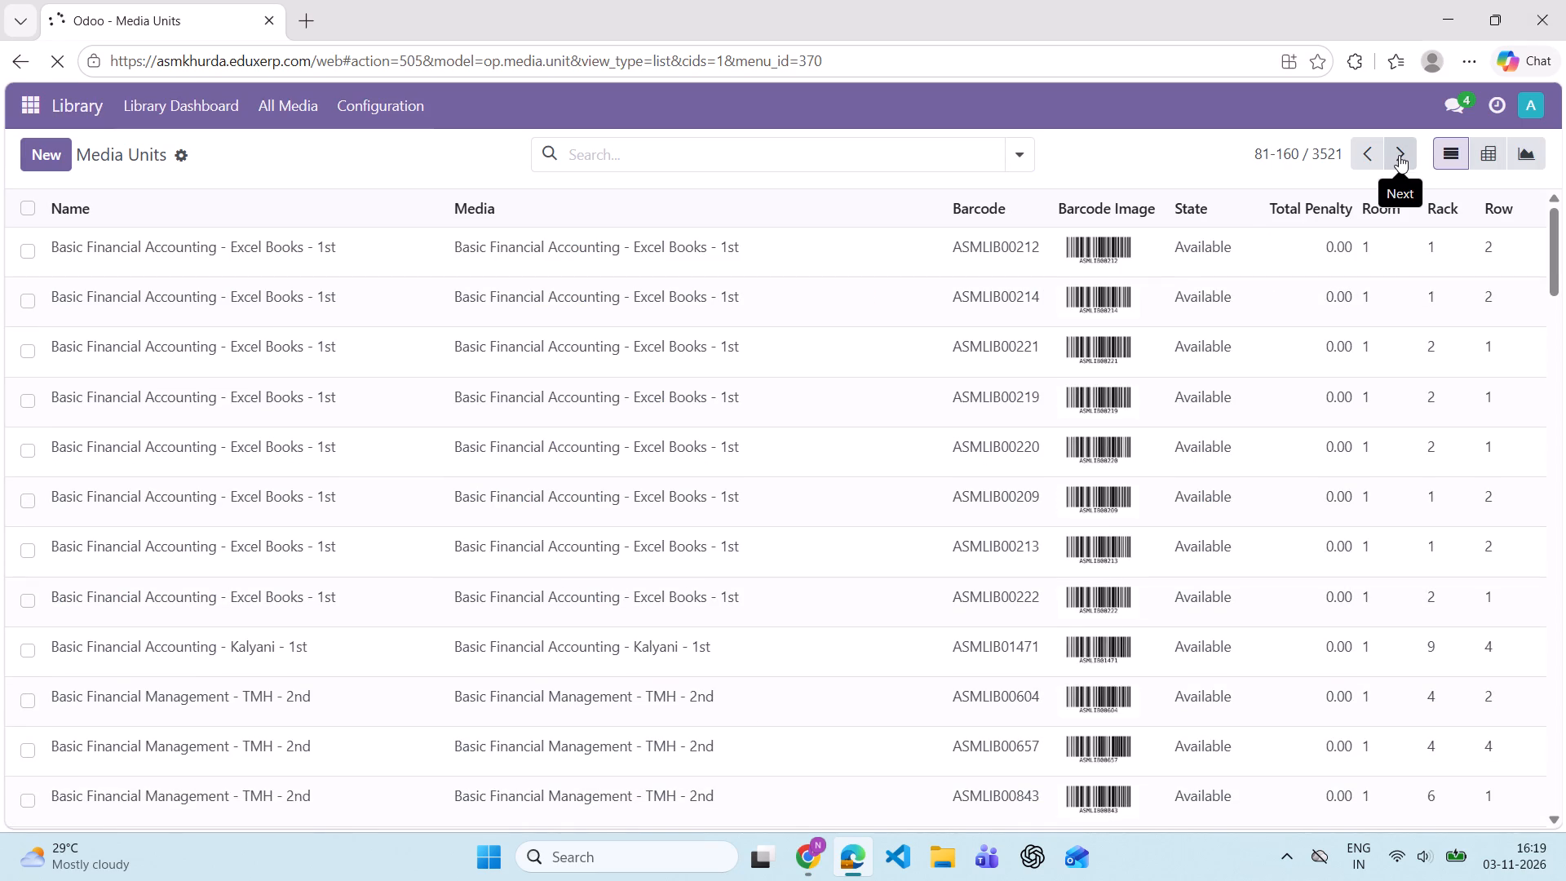
pyautogui.click(1399, 155)
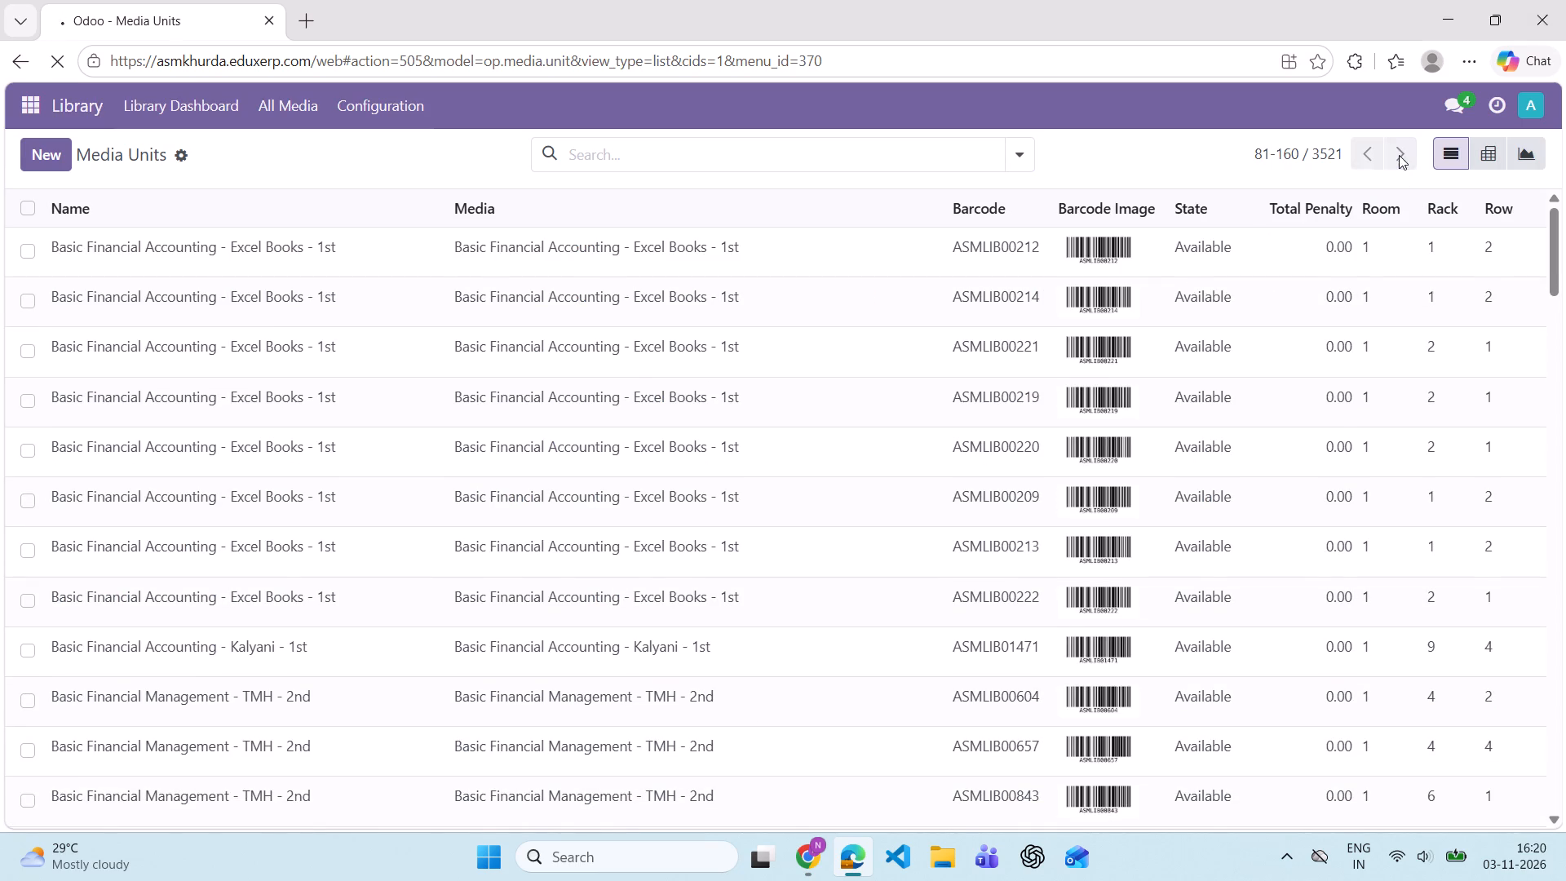
pyautogui.click(1399, 155)
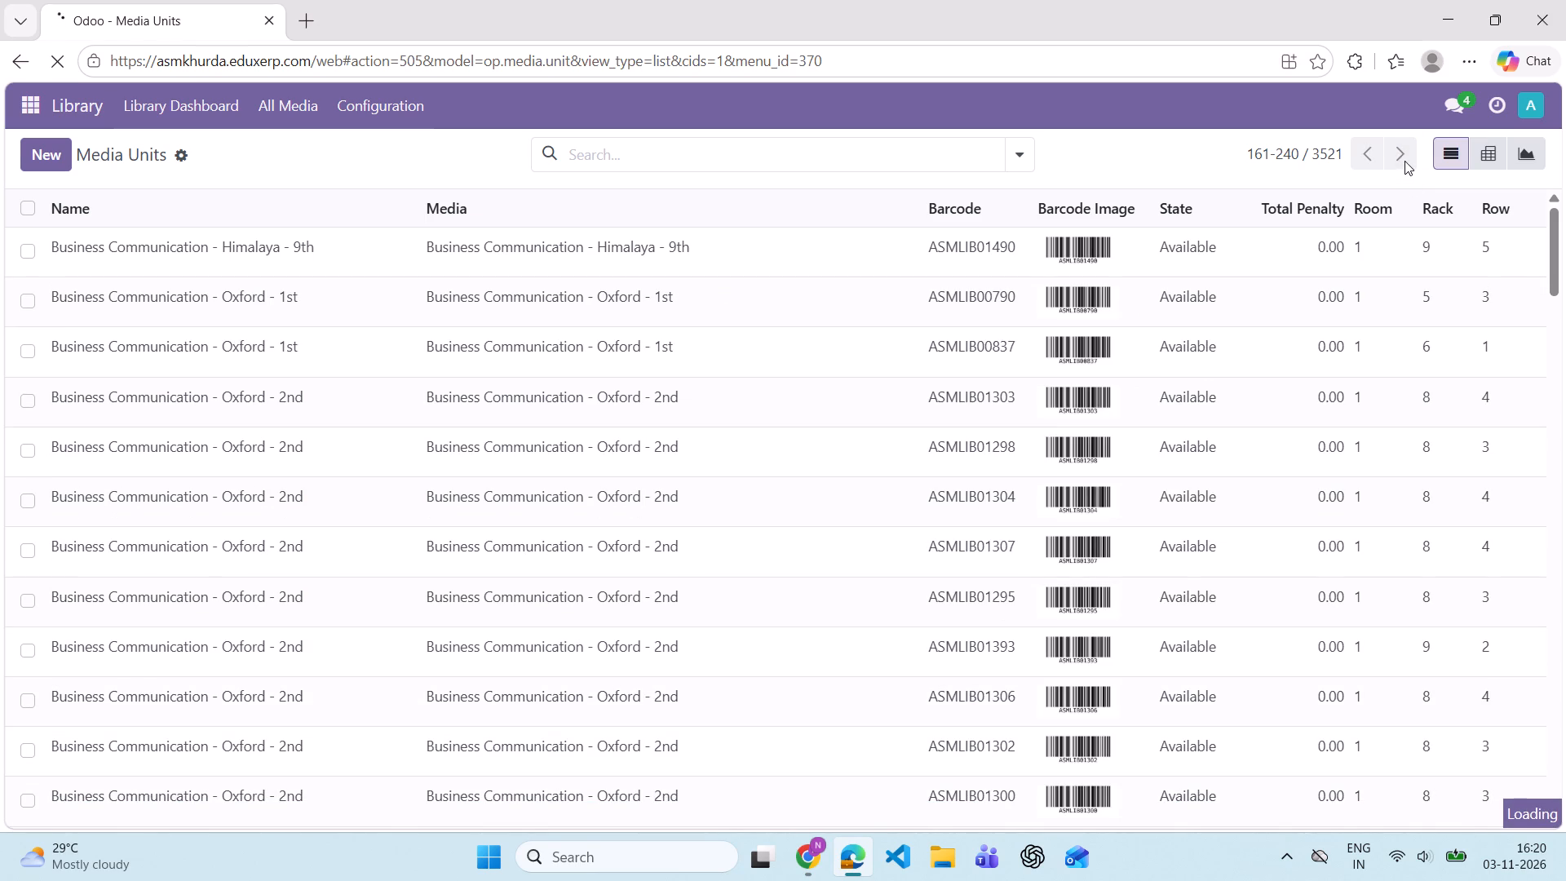
pyautogui.scroll(-3, 1375, 213)
pyautogui.scroll(3, 1375, 213)
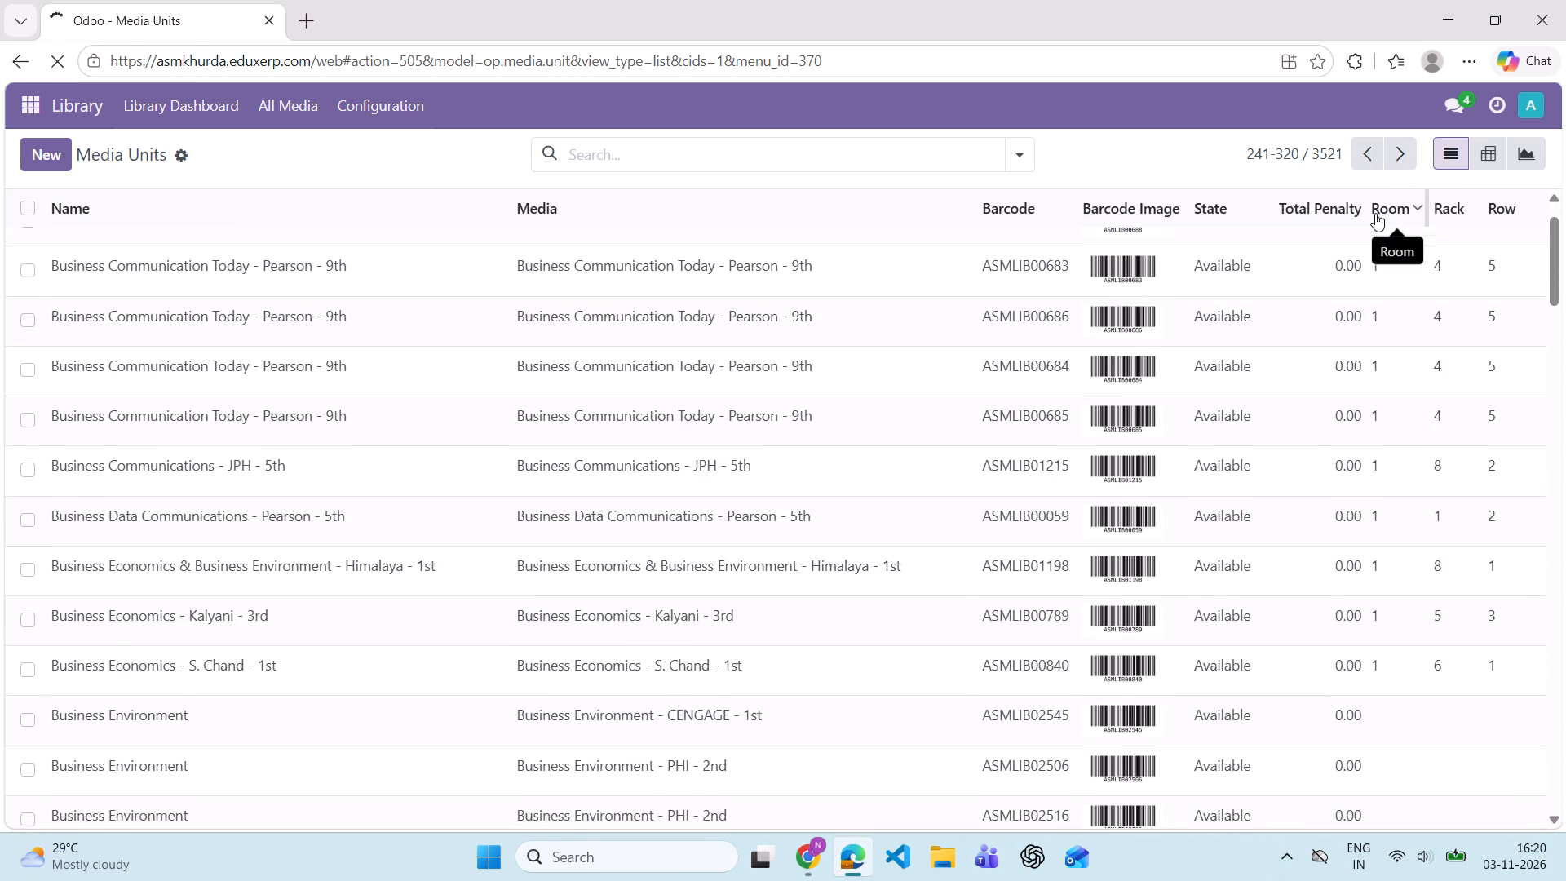
pyautogui.scroll(3, 1375, 213)
pyautogui.scroll(-6, 1375, 213)
pyautogui.scroll(6, 1375, 202)
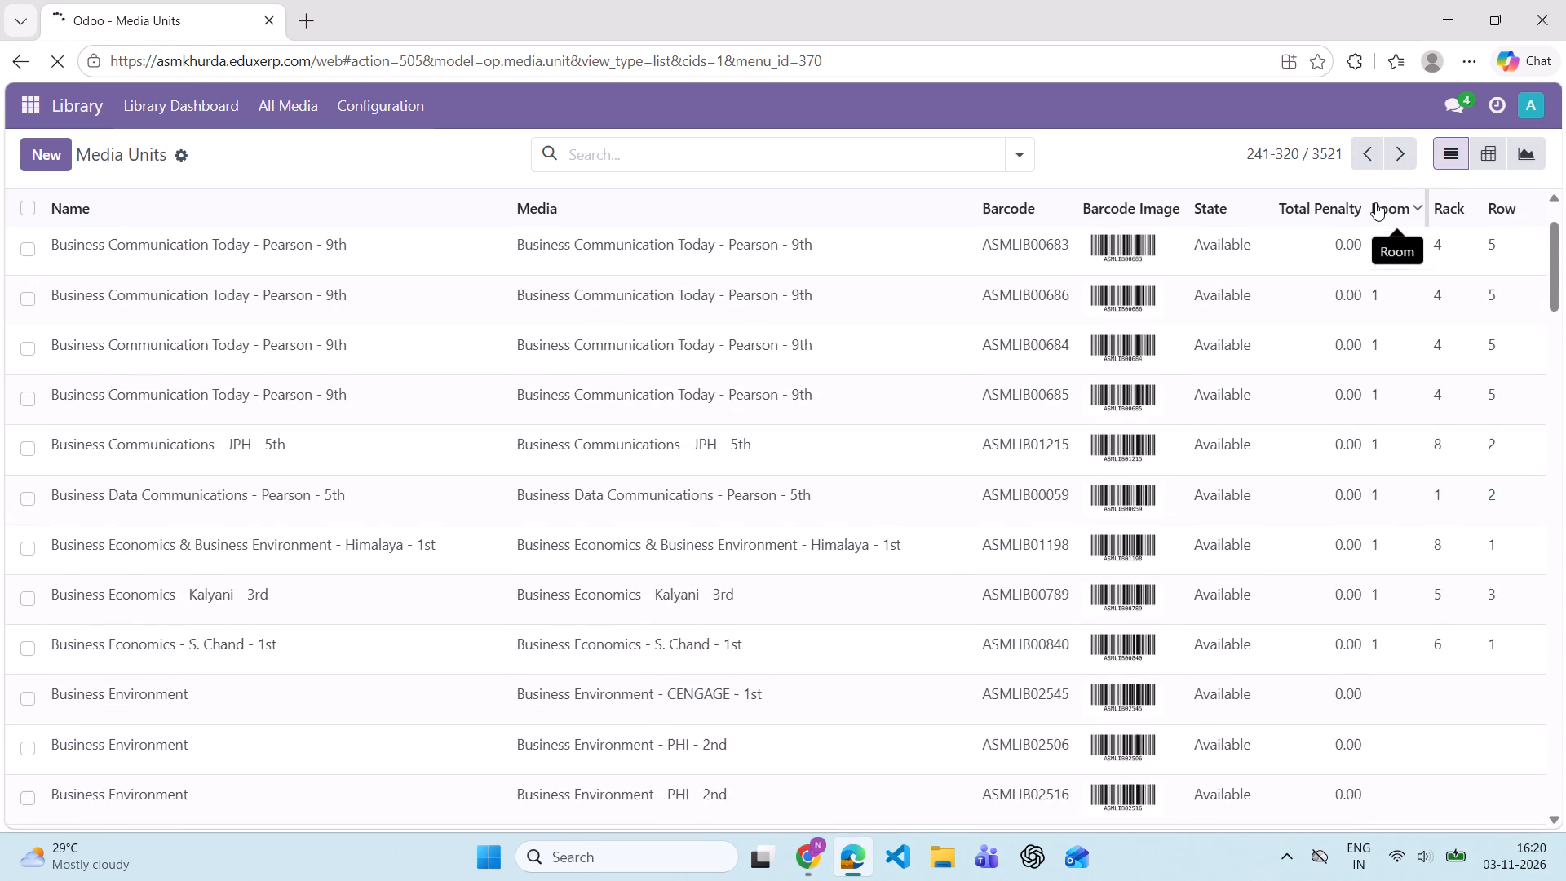
pyautogui.scroll(3, 1375, 202)
pyautogui.click(1400, 149)
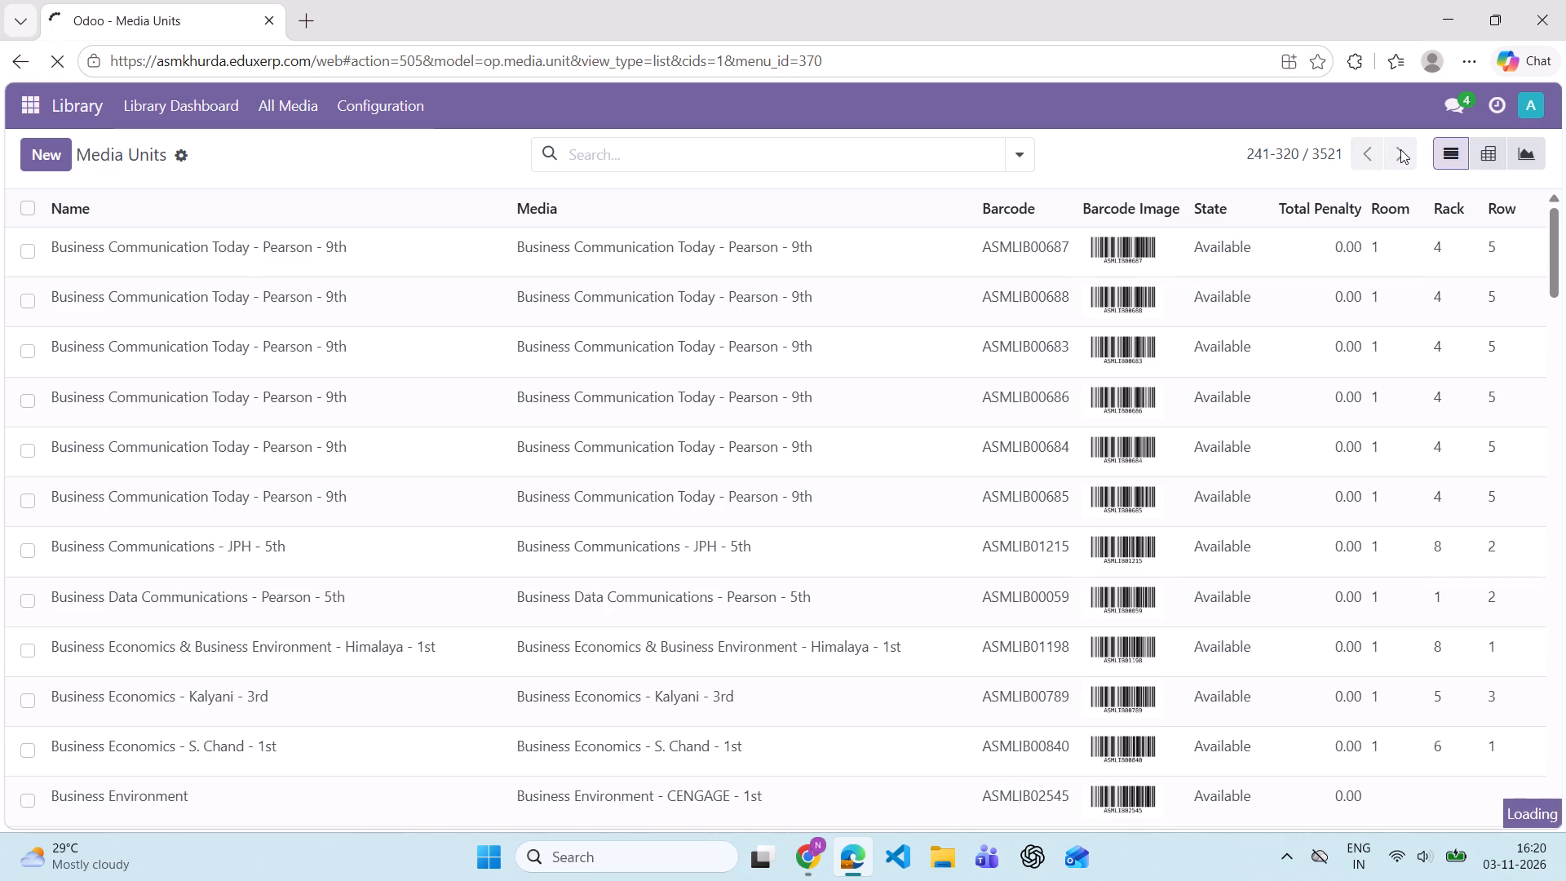
pyautogui.scroll(-4, 1357, 349)
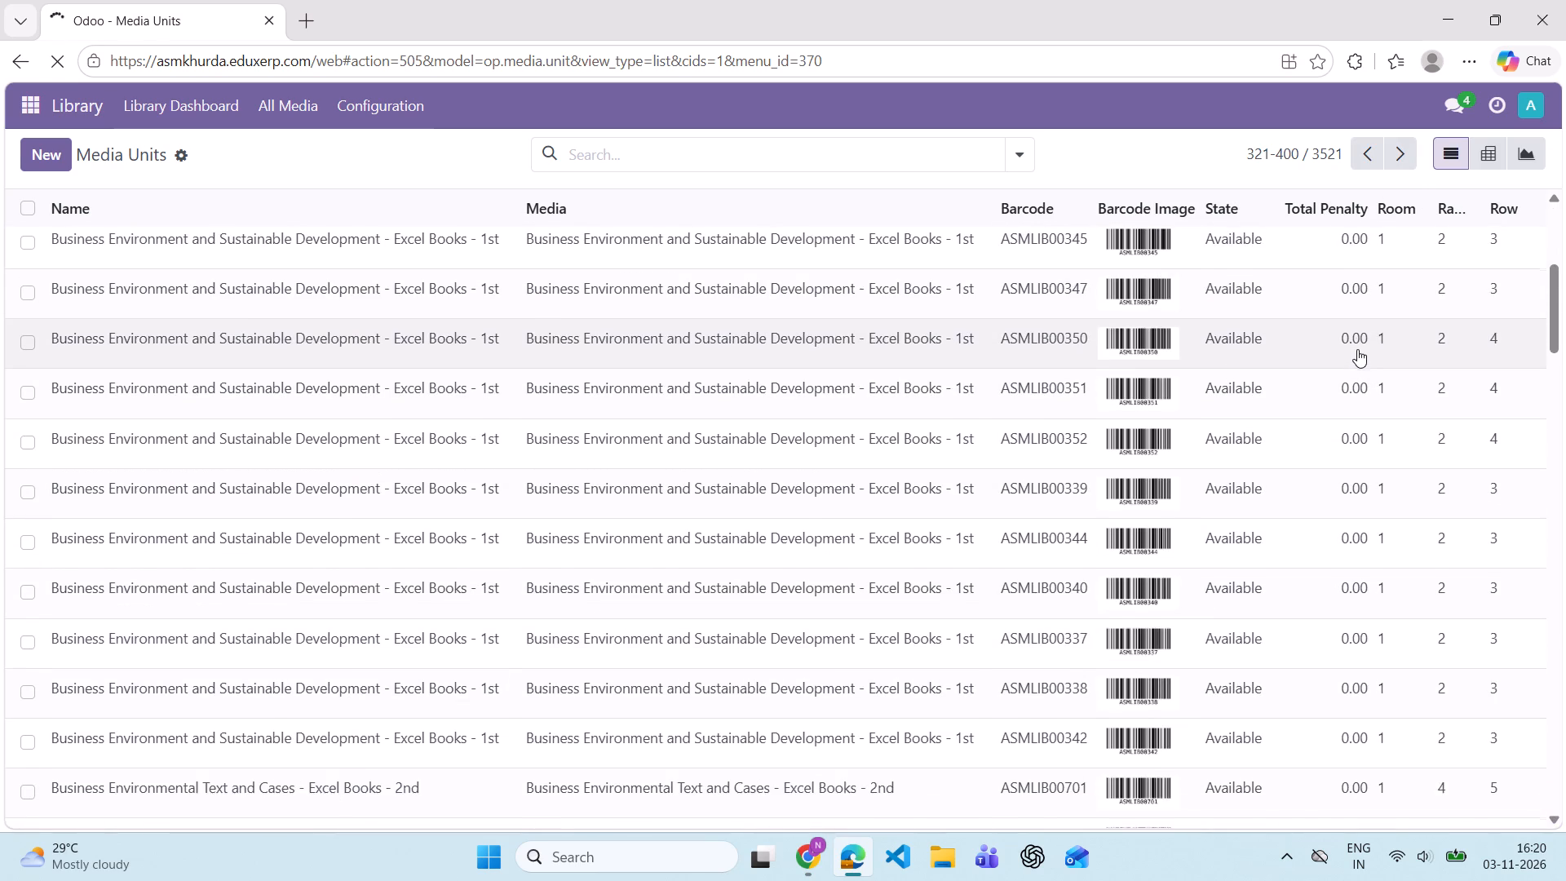
pyautogui.scroll(8, 1357, 349)
# Examine the barcode images of the media units on page 401-480 down to the last row, and return to the first row.
pyautogui.click(1409, 166)
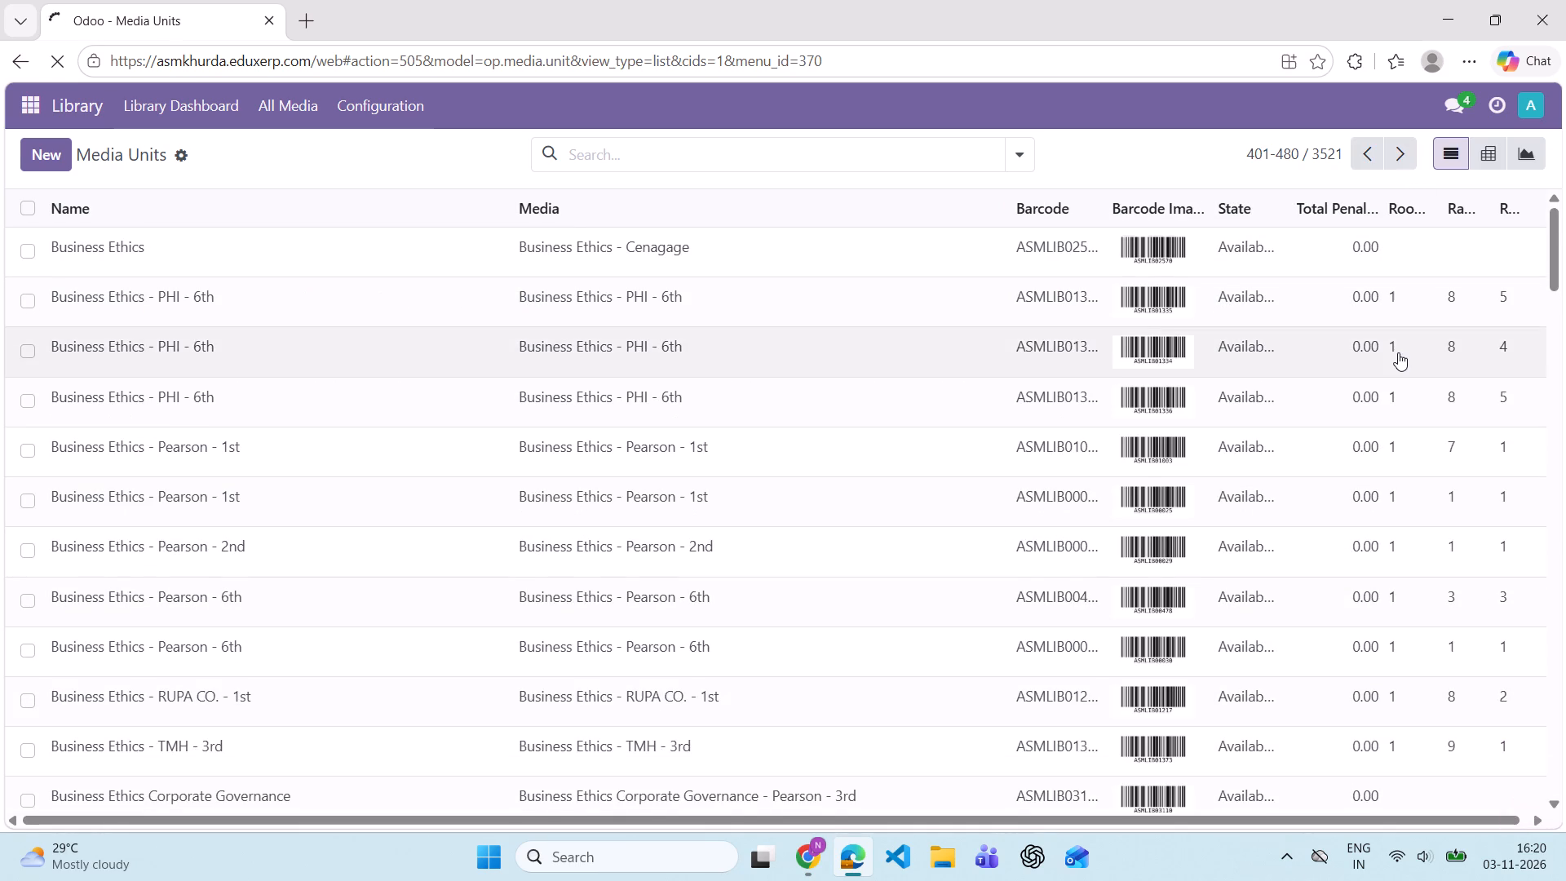
pyautogui.scroll(-16, 1396, 355)
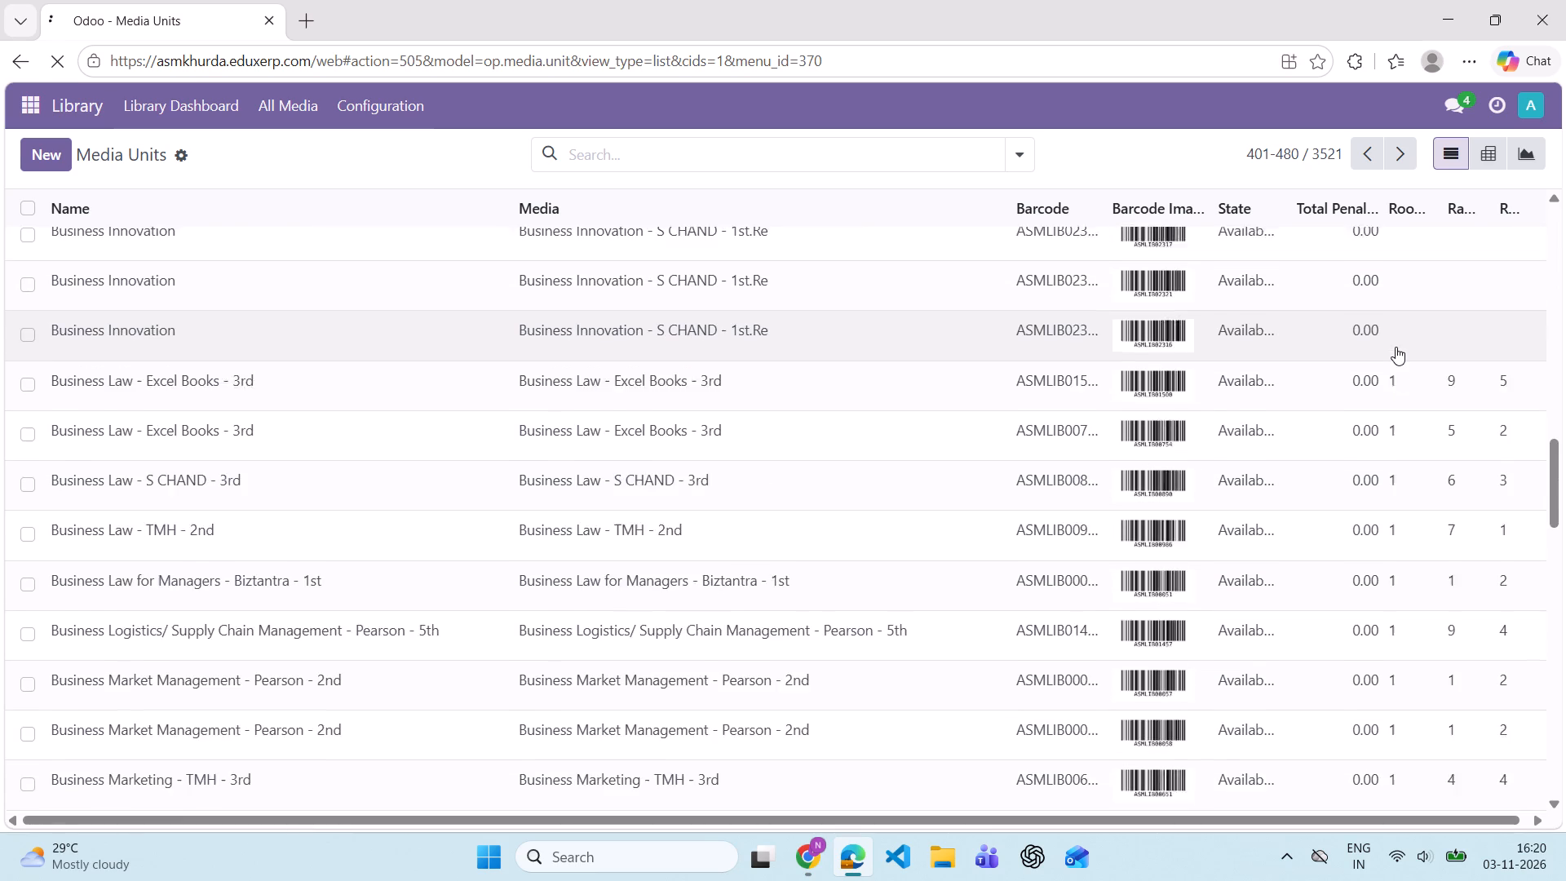
pyautogui.scroll(-20, 1396, 347)
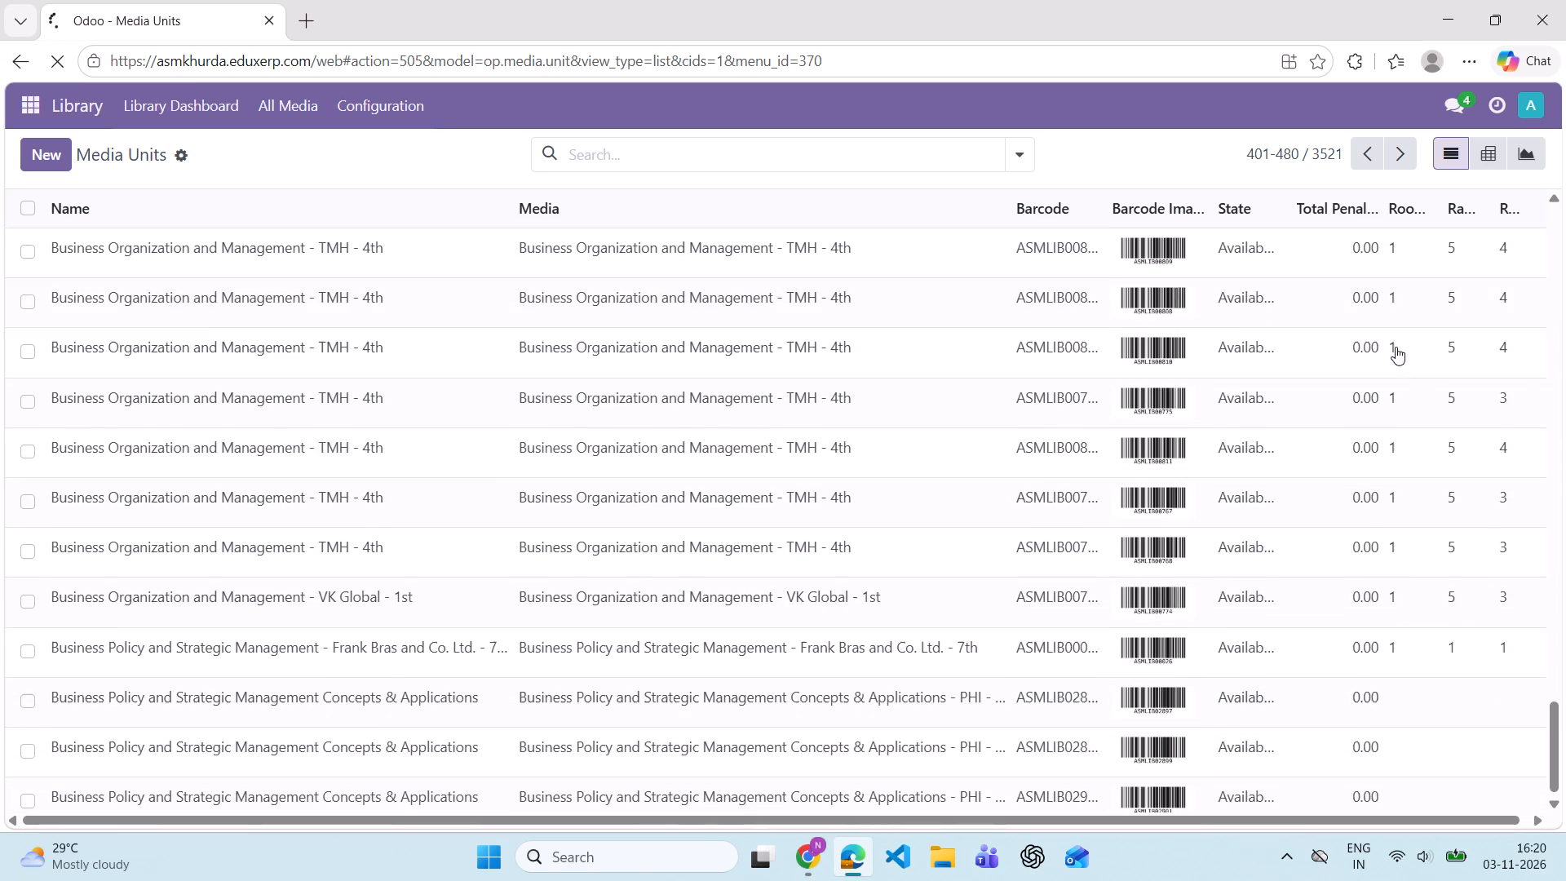
pyautogui.scroll(-4, 1396, 347)
pyautogui.scroll(17, 1396, 347)
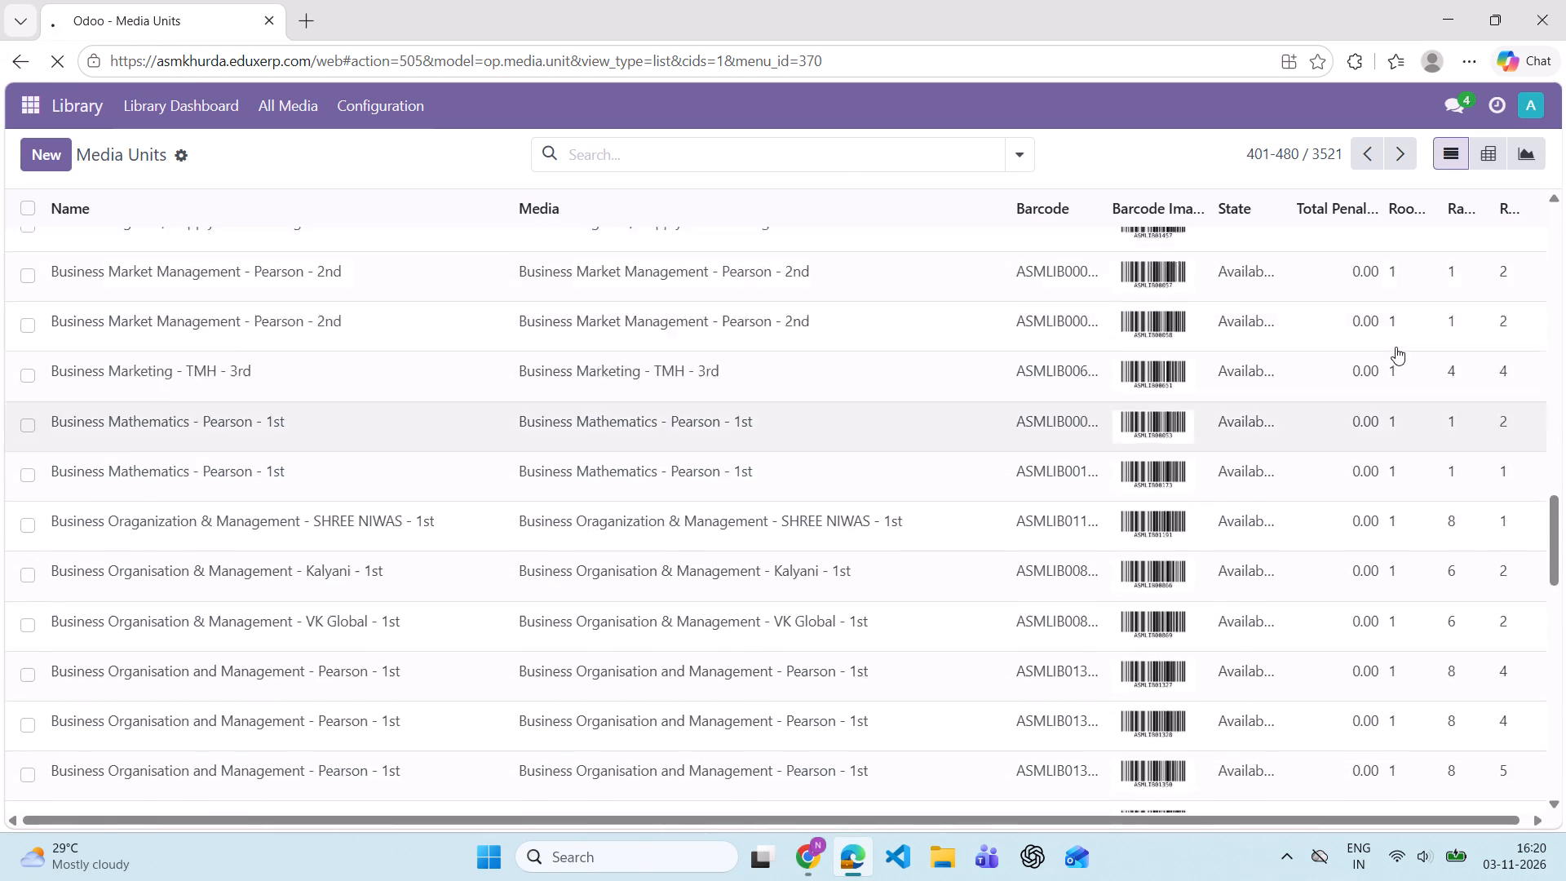
pyautogui.scroll(19, 1396, 347)
pyautogui.scroll(5, 1396, 347)
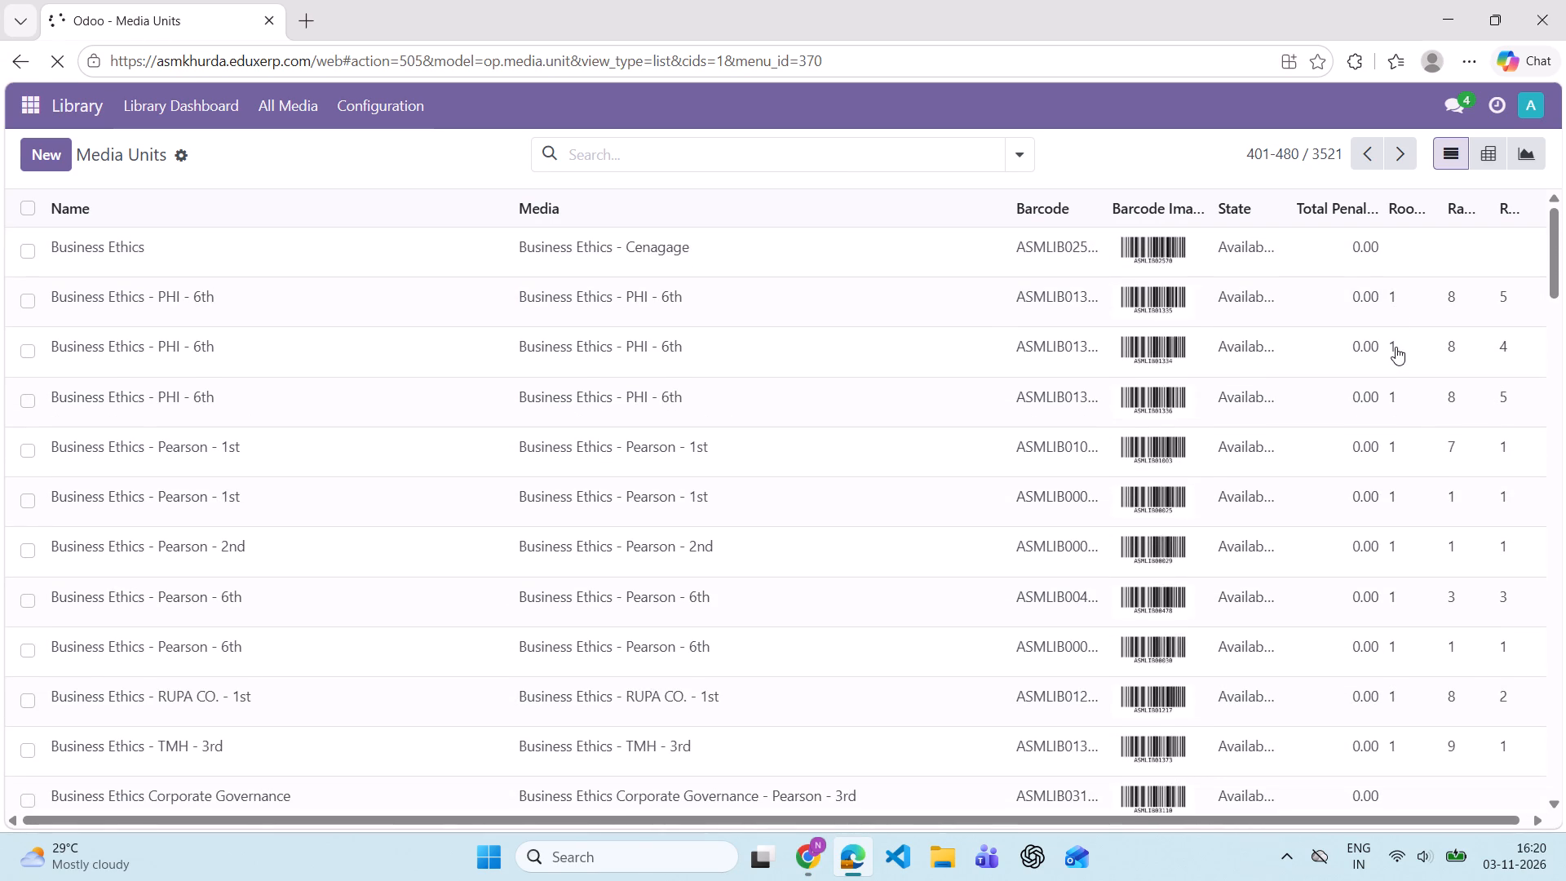
# Examine the barcode images of the media units on page 481-560 down to the last row.
pyautogui.click(1398, 162)
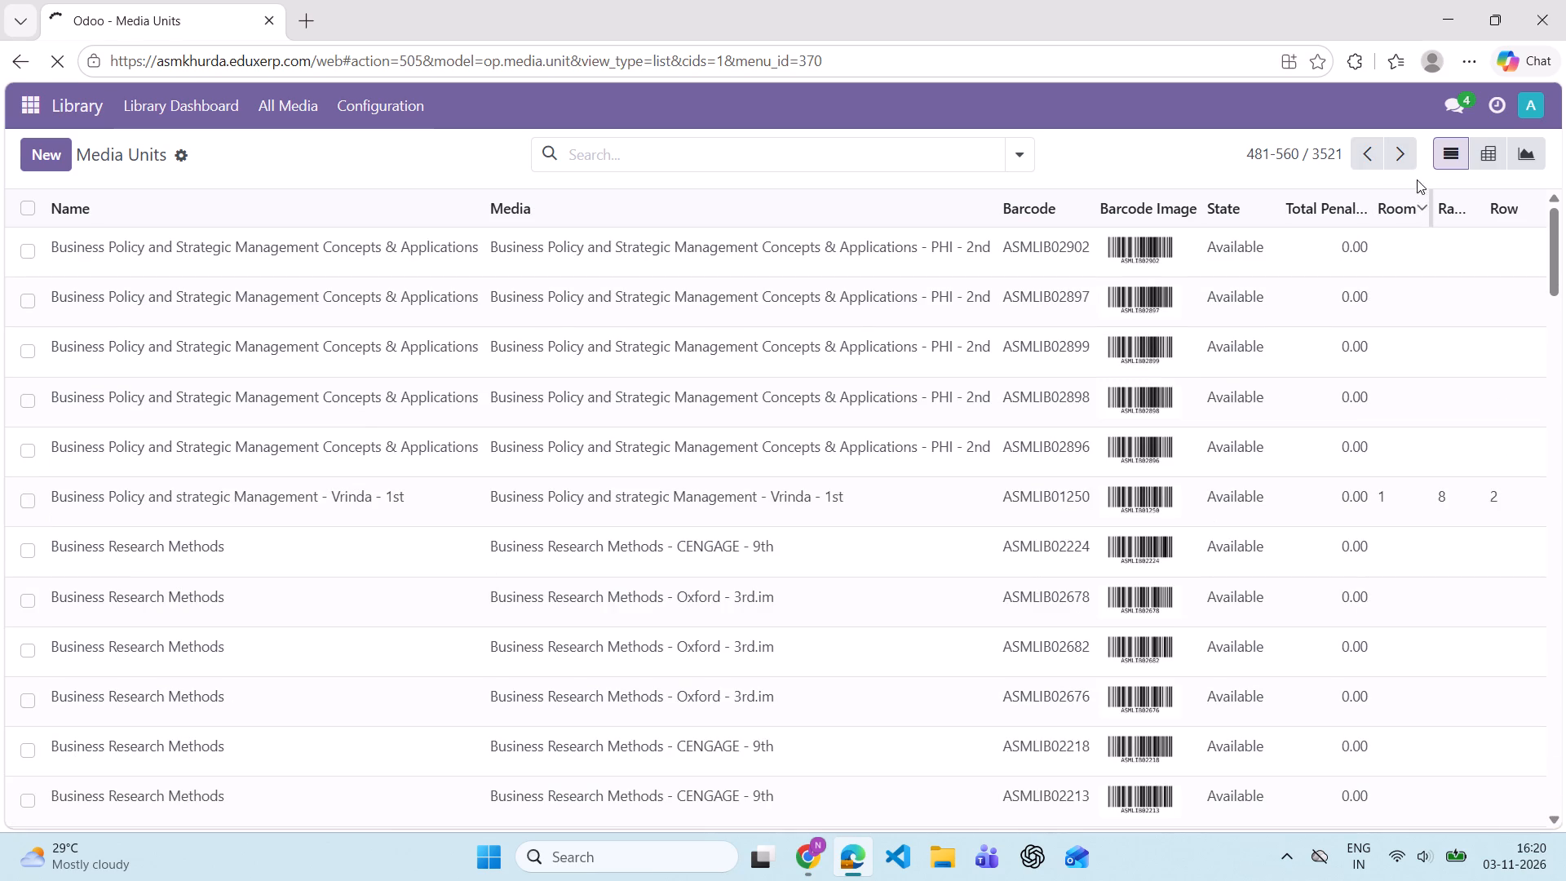
pyautogui.scroll(-7, 1245, 405)
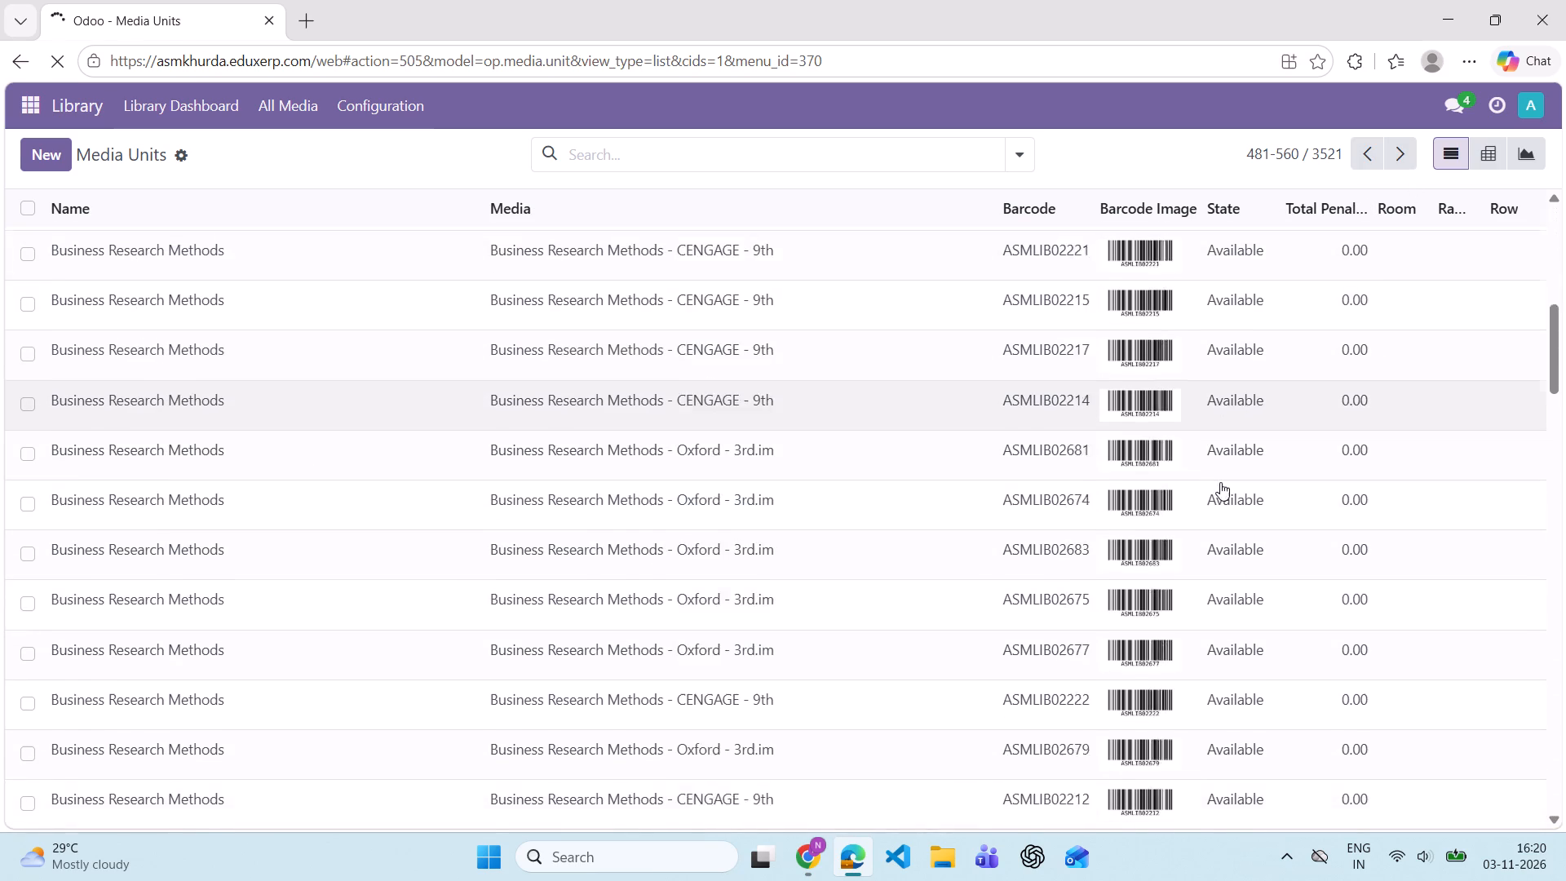
pyautogui.scroll(-20, 1220, 482)
pyautogui.scroll(-8, 1220, 482)
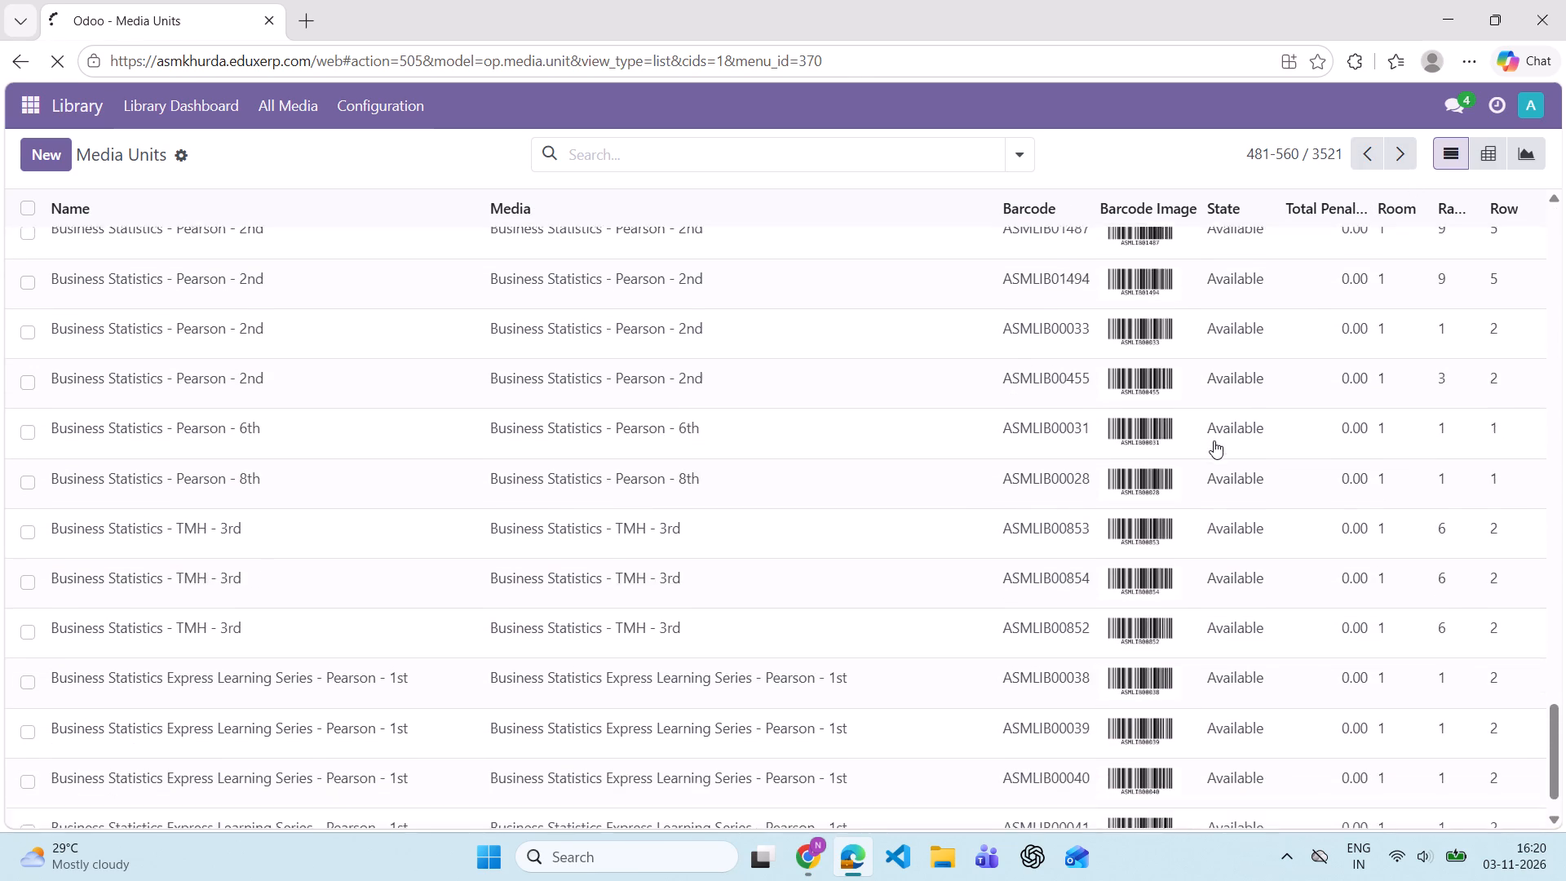
pyautogui.scroll(-7, 1214, 440)
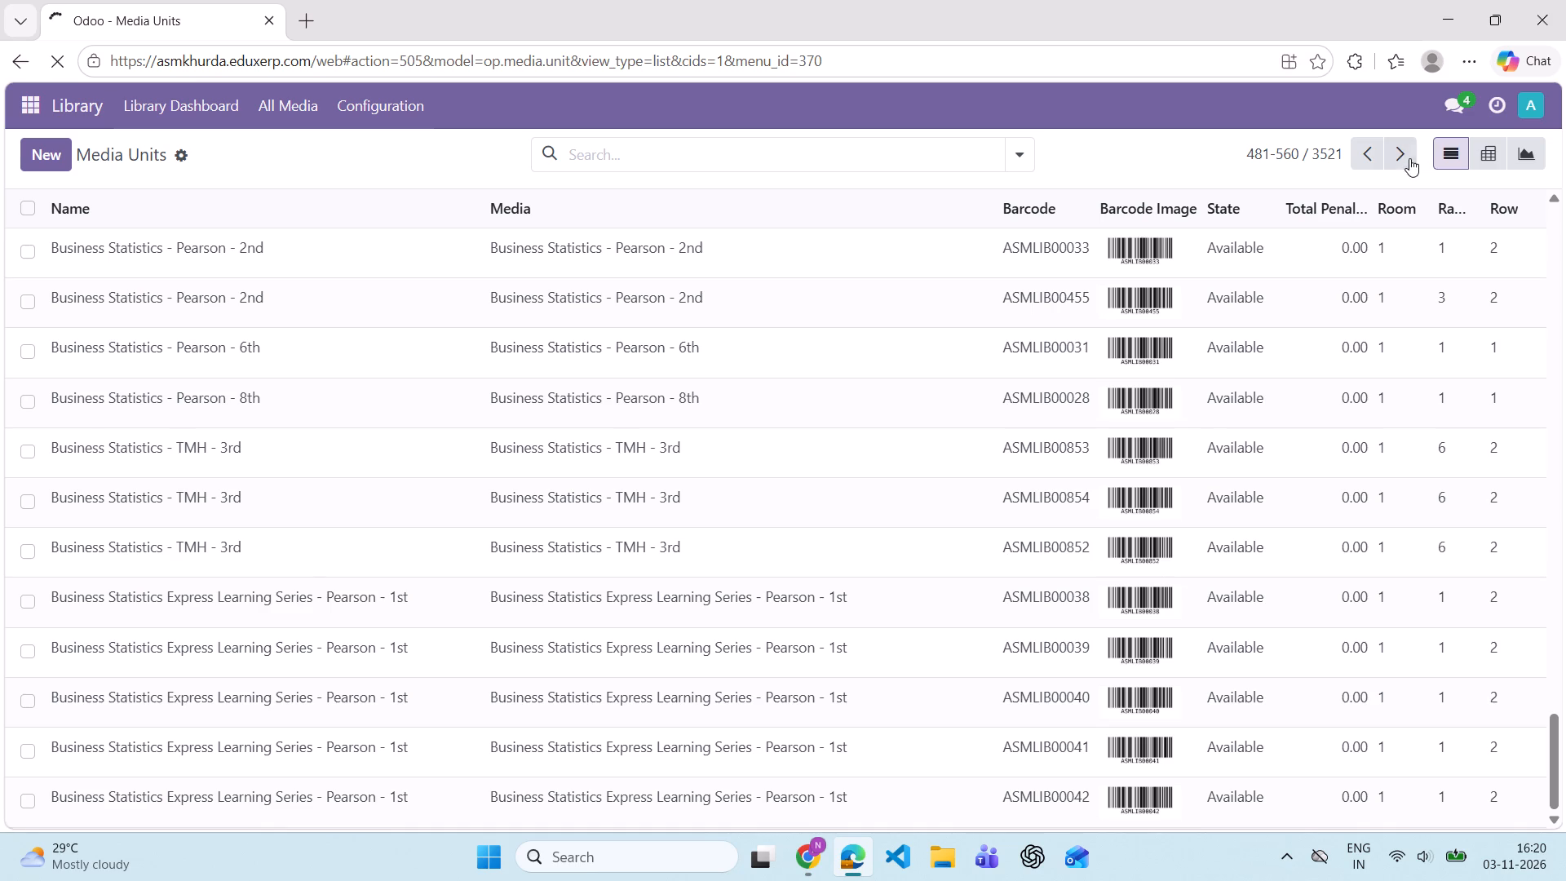
# Examine the barcode images on page 561-640 from the first row, through the Corporate Finance units, to the last row.
pyautogui.click(1409, 158)
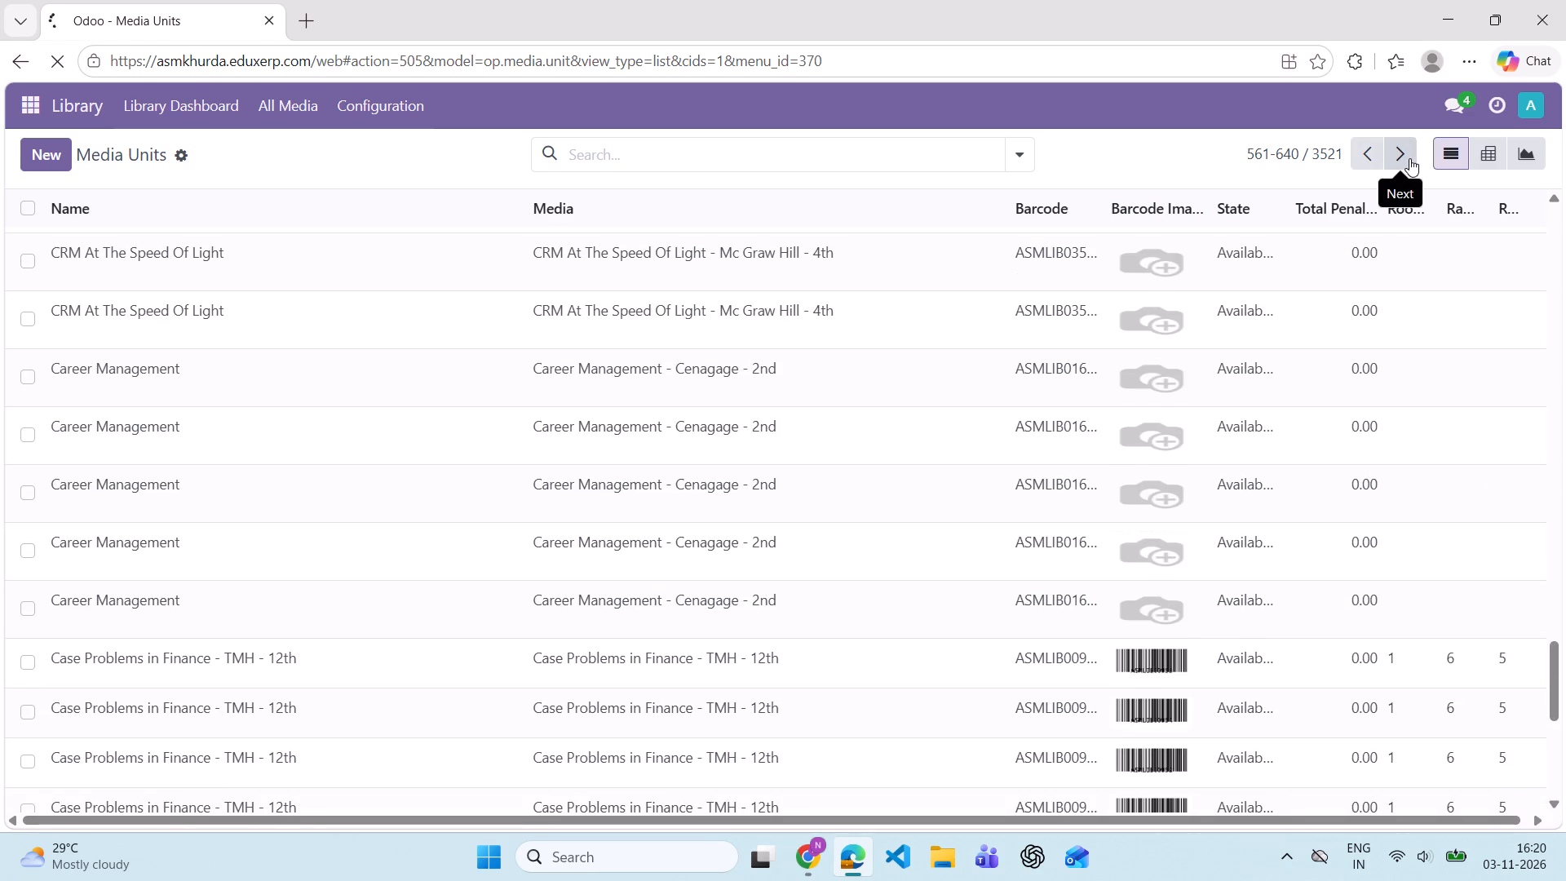
pyautogui.scroll(-4, 1276, 408)
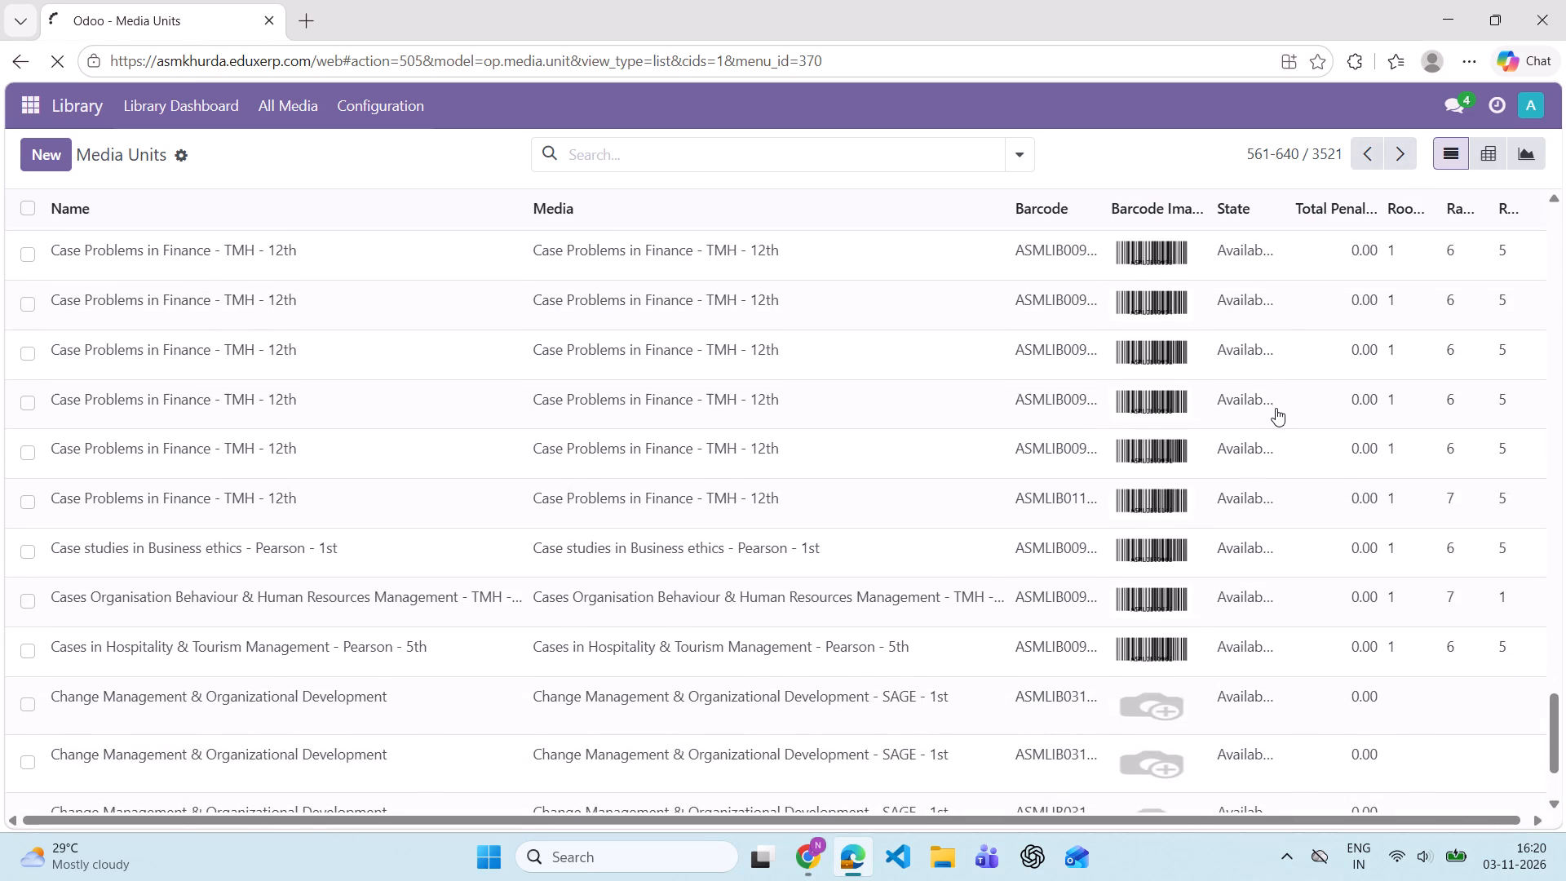
pyautogui.scroll(18, 1276, 408)
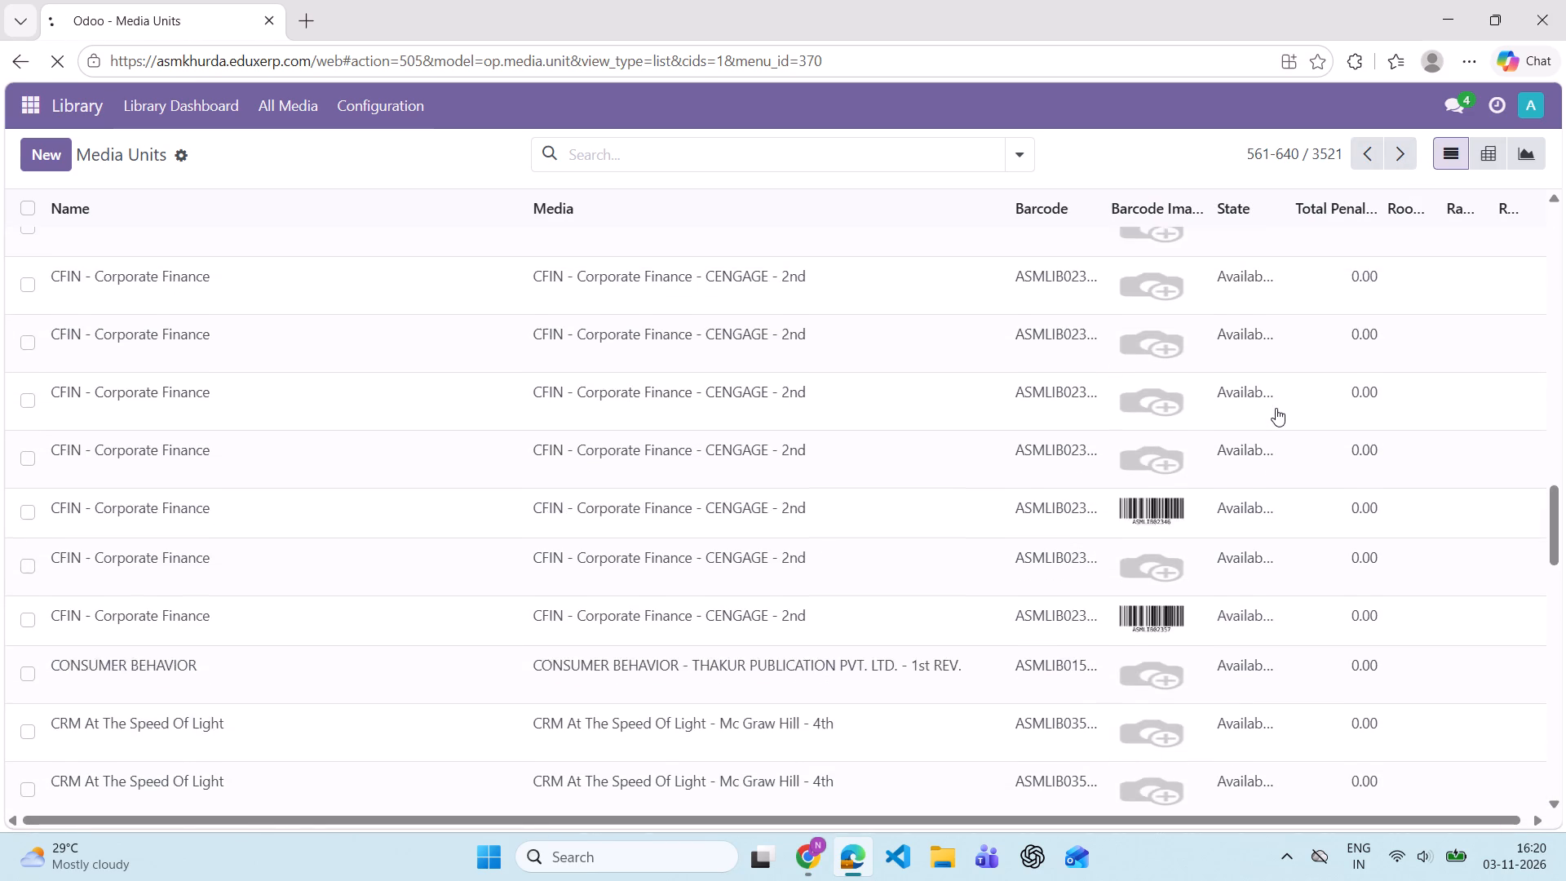
pyautogui.scroll(1, 1276, 408)
pyautogui.scroll(-3, 1276, 408)
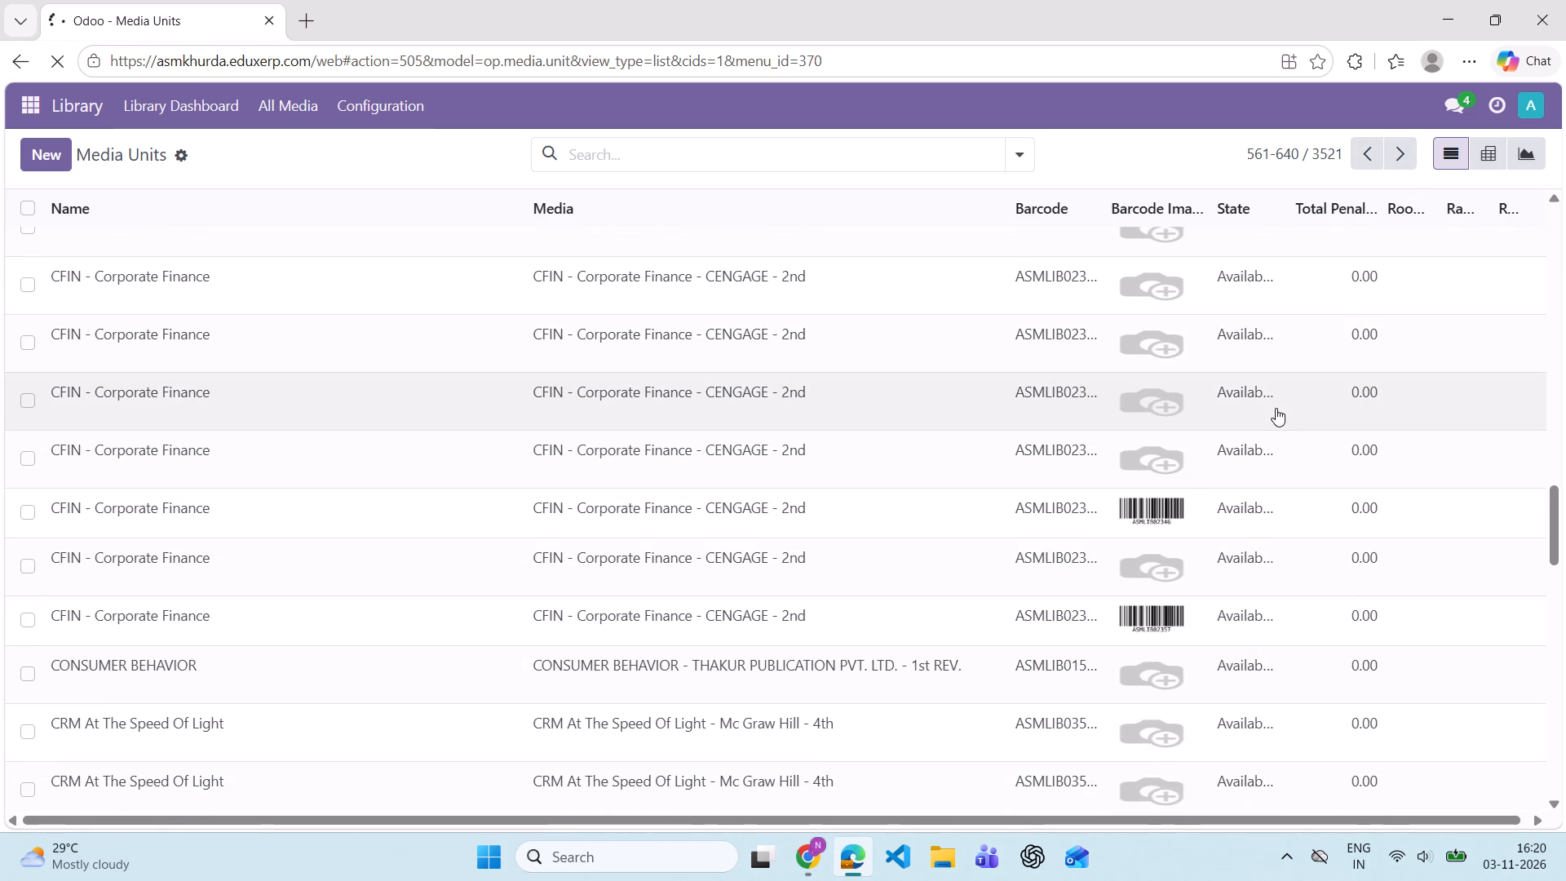
pyautogui.scroll(13, 1307, 527)
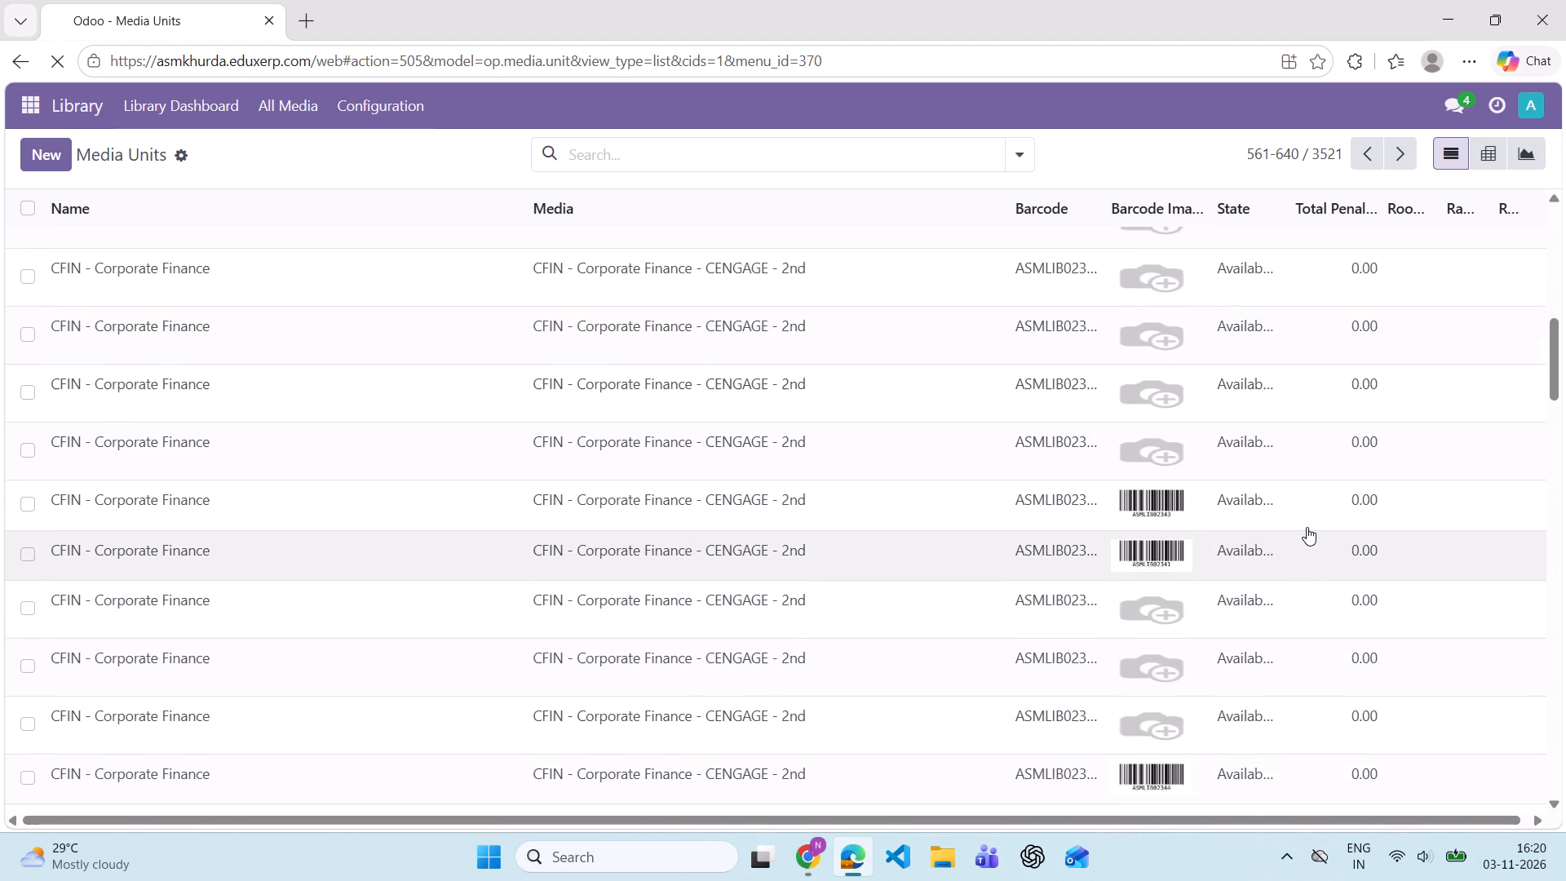
pyautogui.scroll(12, 1307, 527)
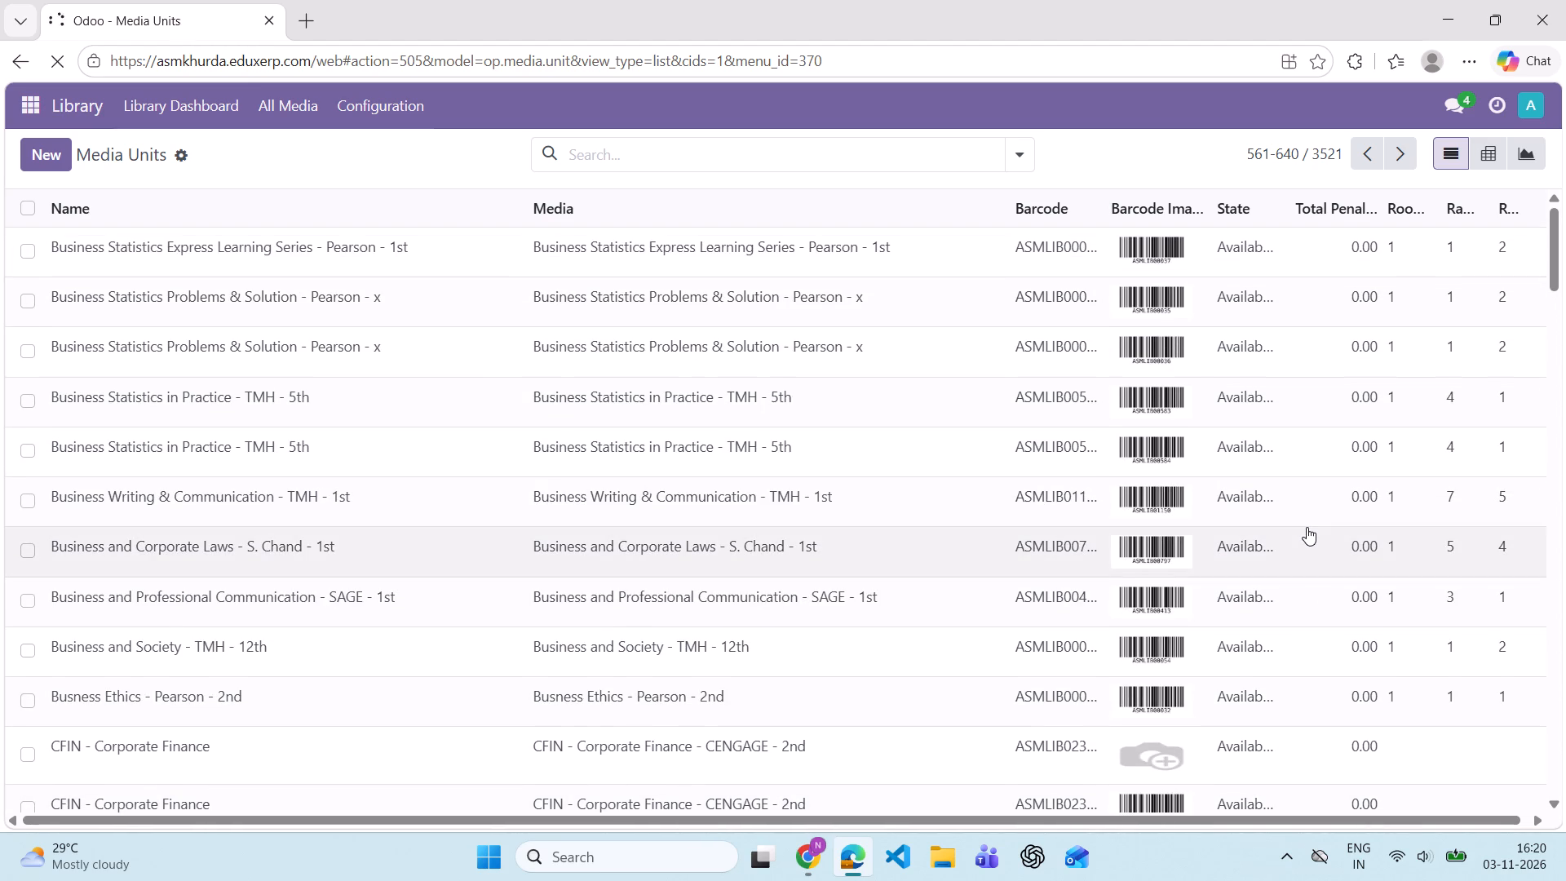
pyautogui.scroll(3, 1307, 527)
pyautogui.scroll(-5, 1307, 527)
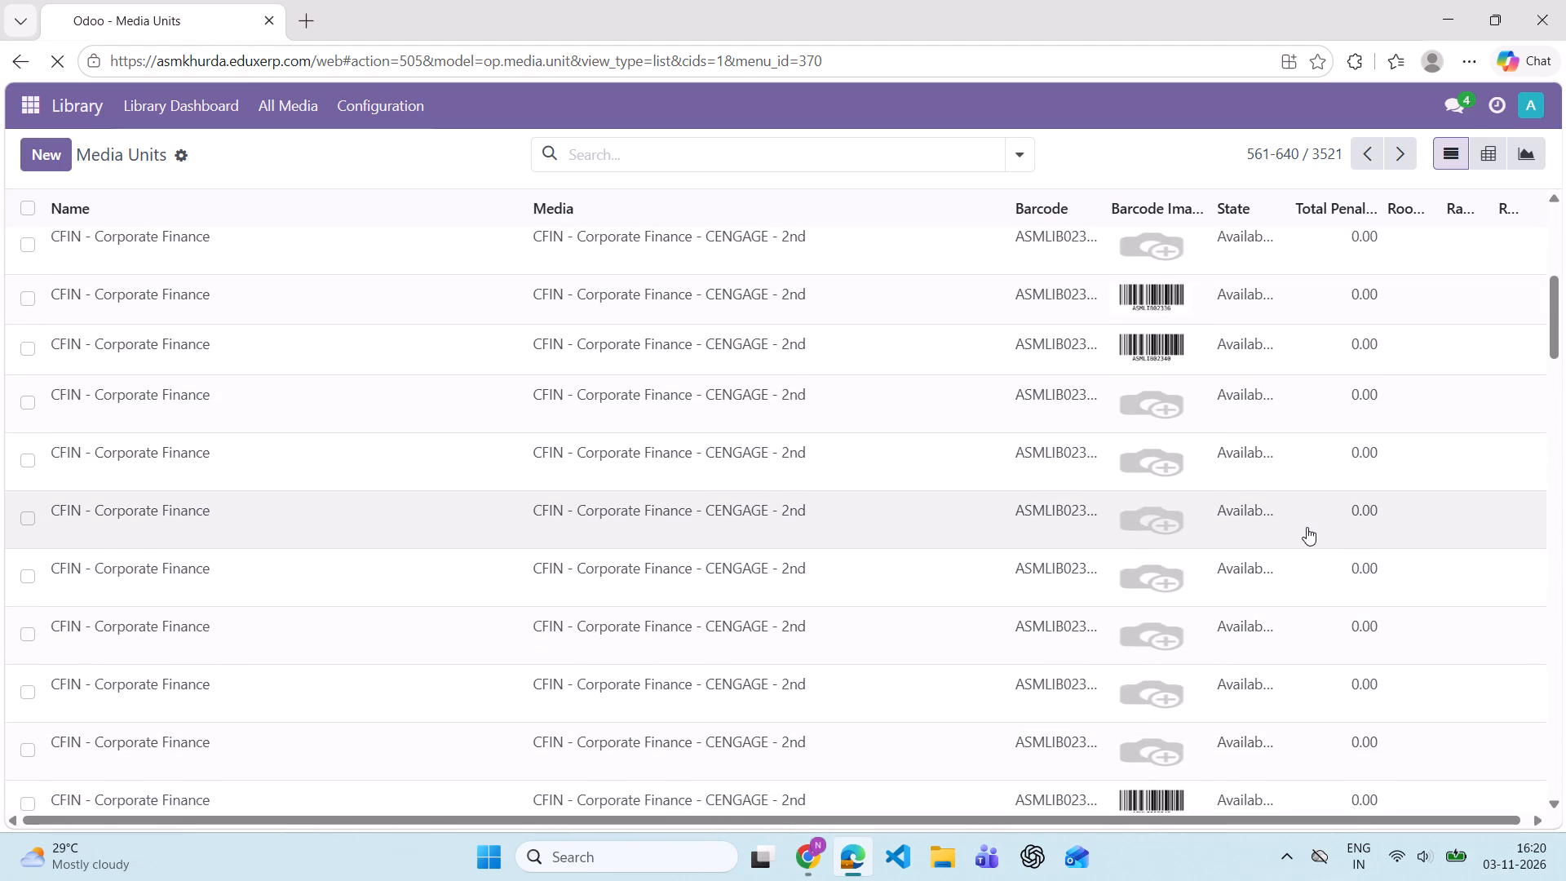
pyautogui.scroll(-12, 1307, 527)
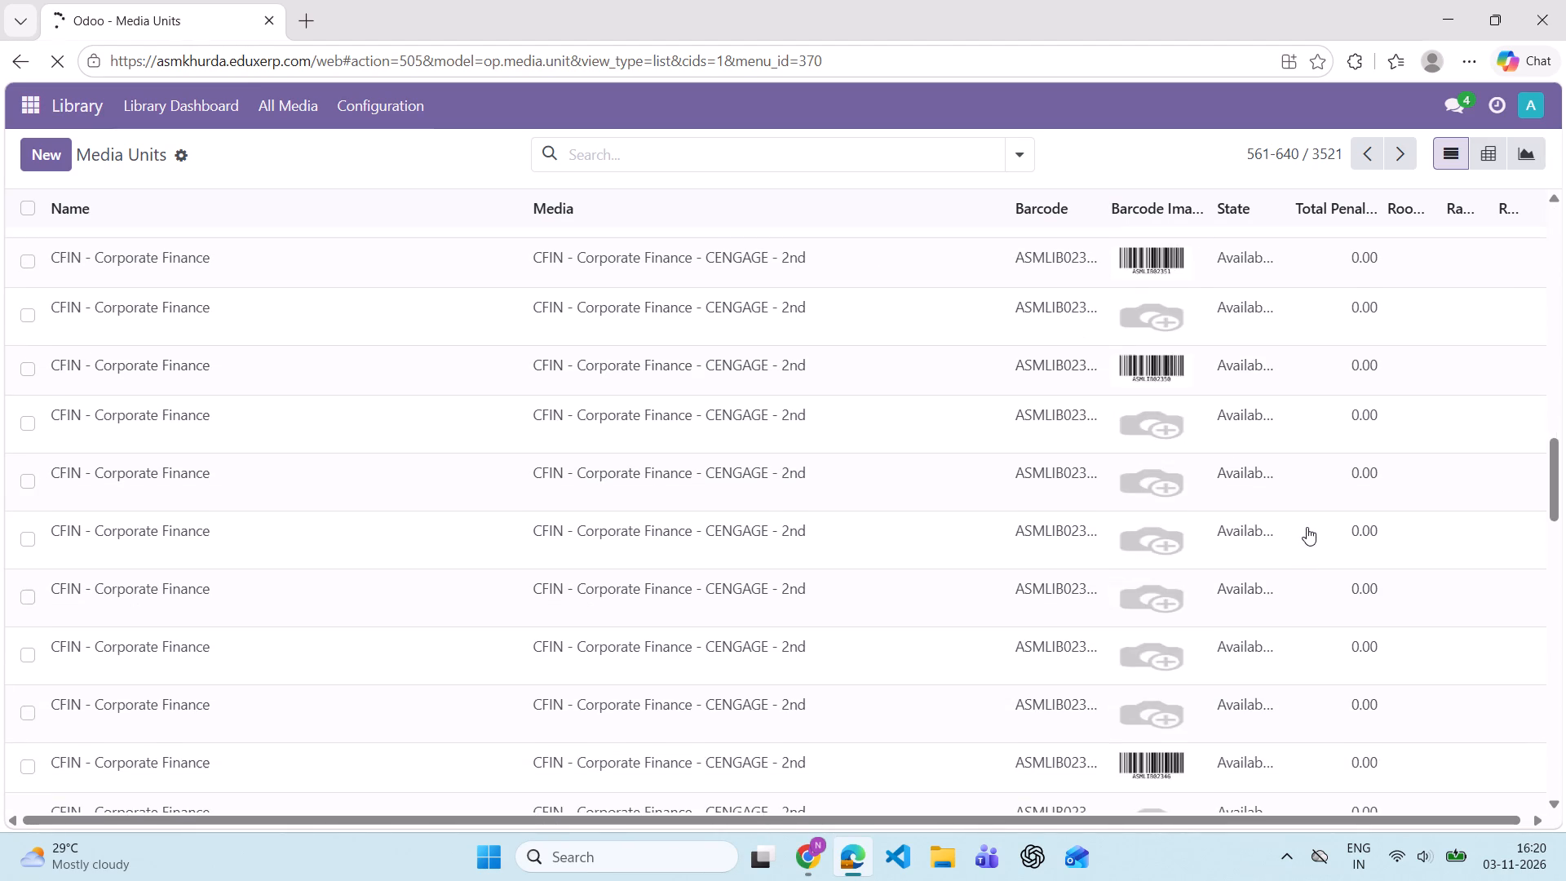
pyautogui.scroll(-17, 1307, 527)
pyautogui.scroll(-4, 1307, 527)
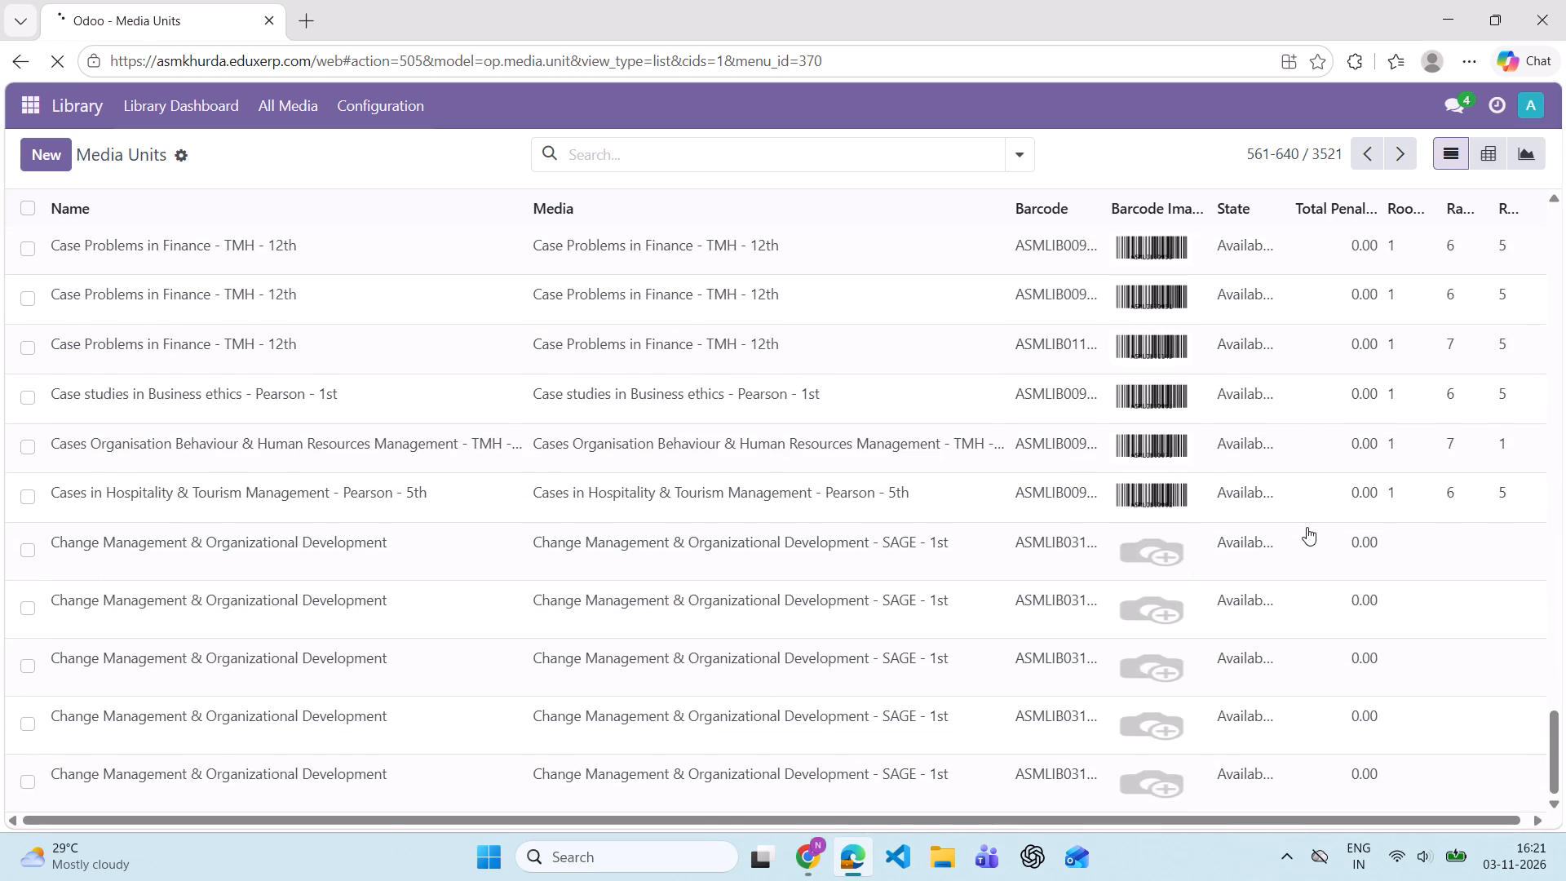
pyautogui.scroll(-5, 1307, 527)
# Examine the barcode images of the media units on page 641-720 from the last row back up to the first row.
pyautogui.click(1399, 159)
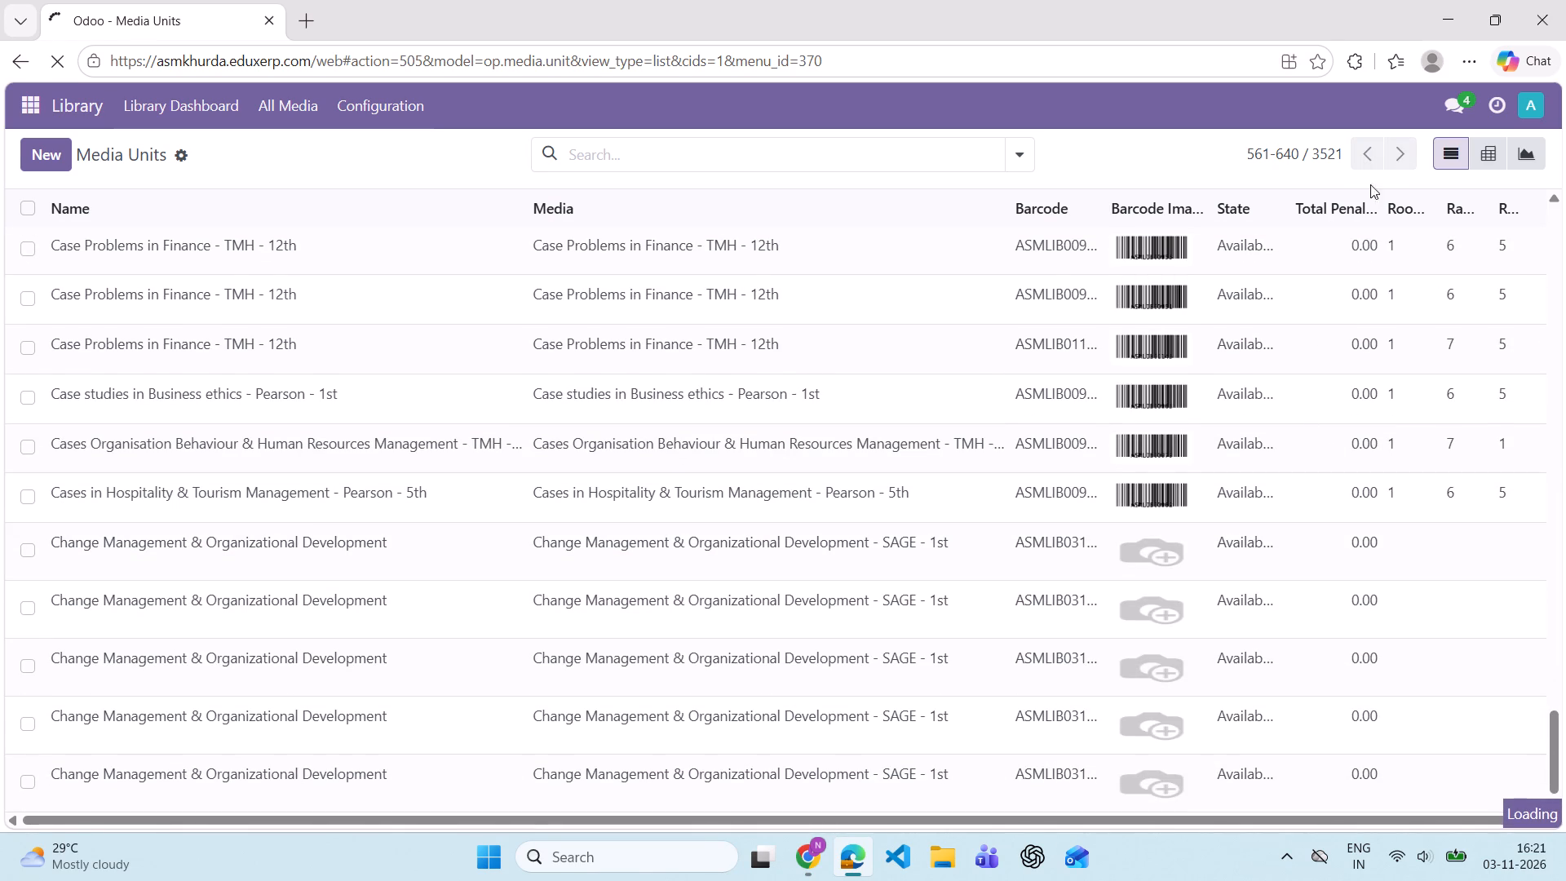
pyautogui.scroll(-3, 1174, 403)
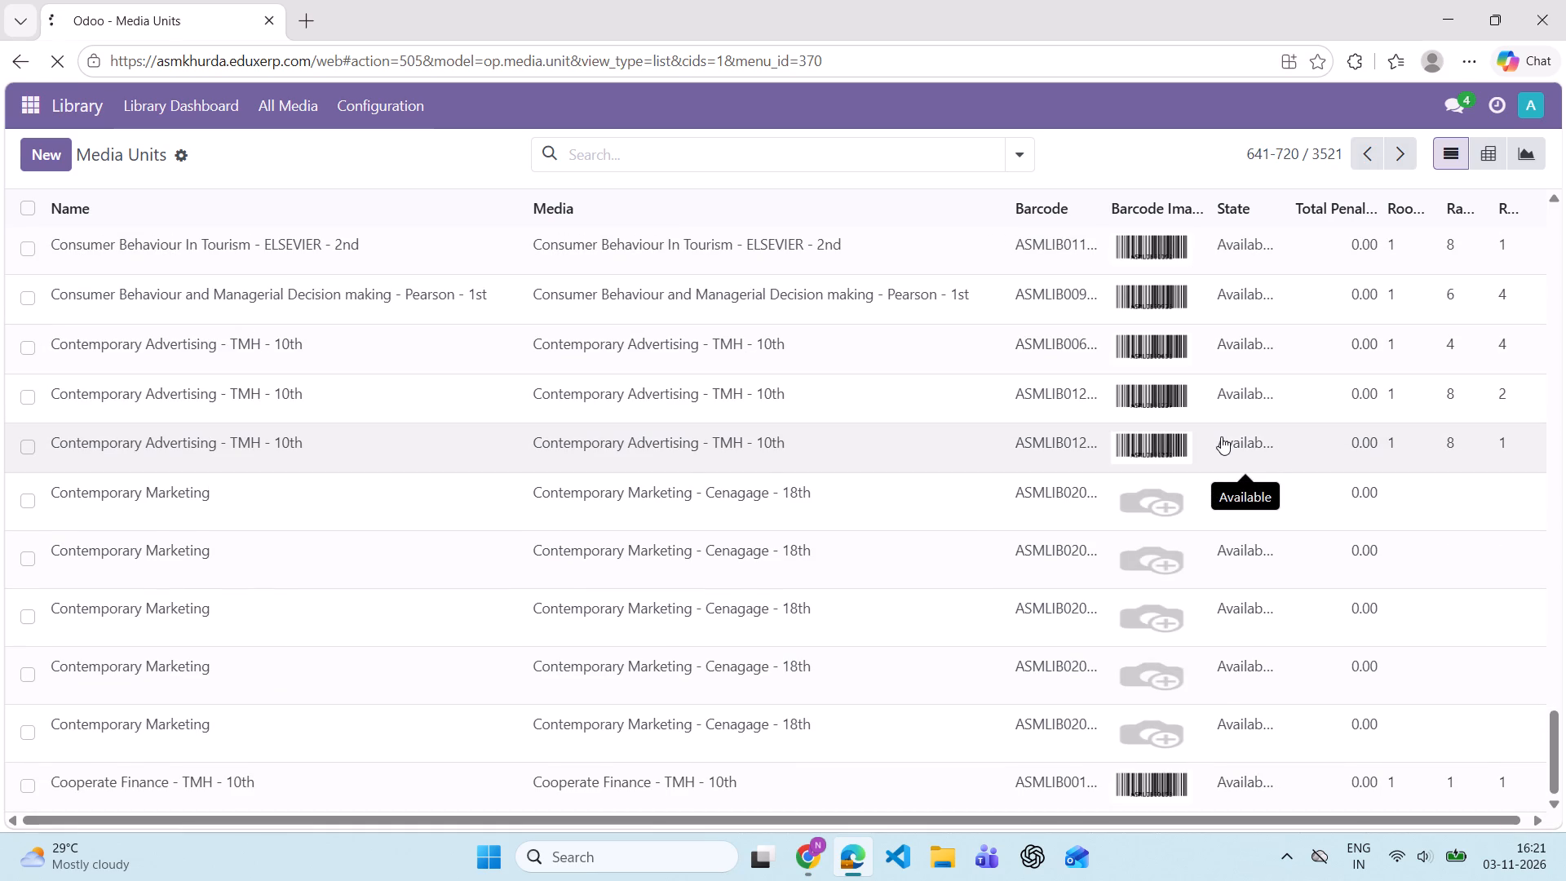
pyautogui.scroll(10, 1236, 421)
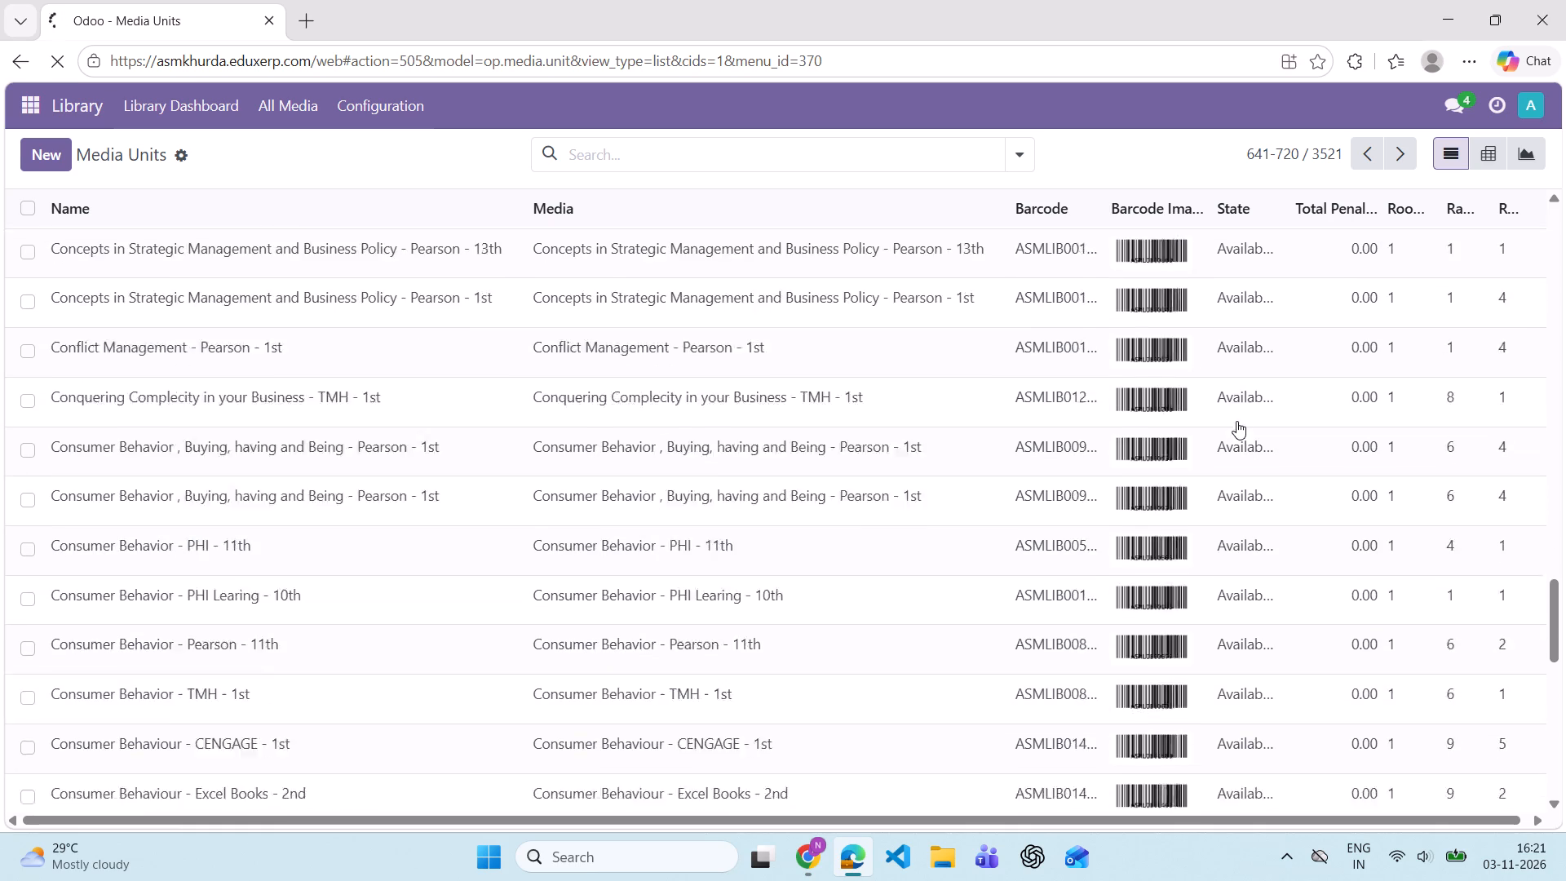
pyautogui.scroll(20, 1236, 421)
pyautogui.scroll(18, 1236, 421)
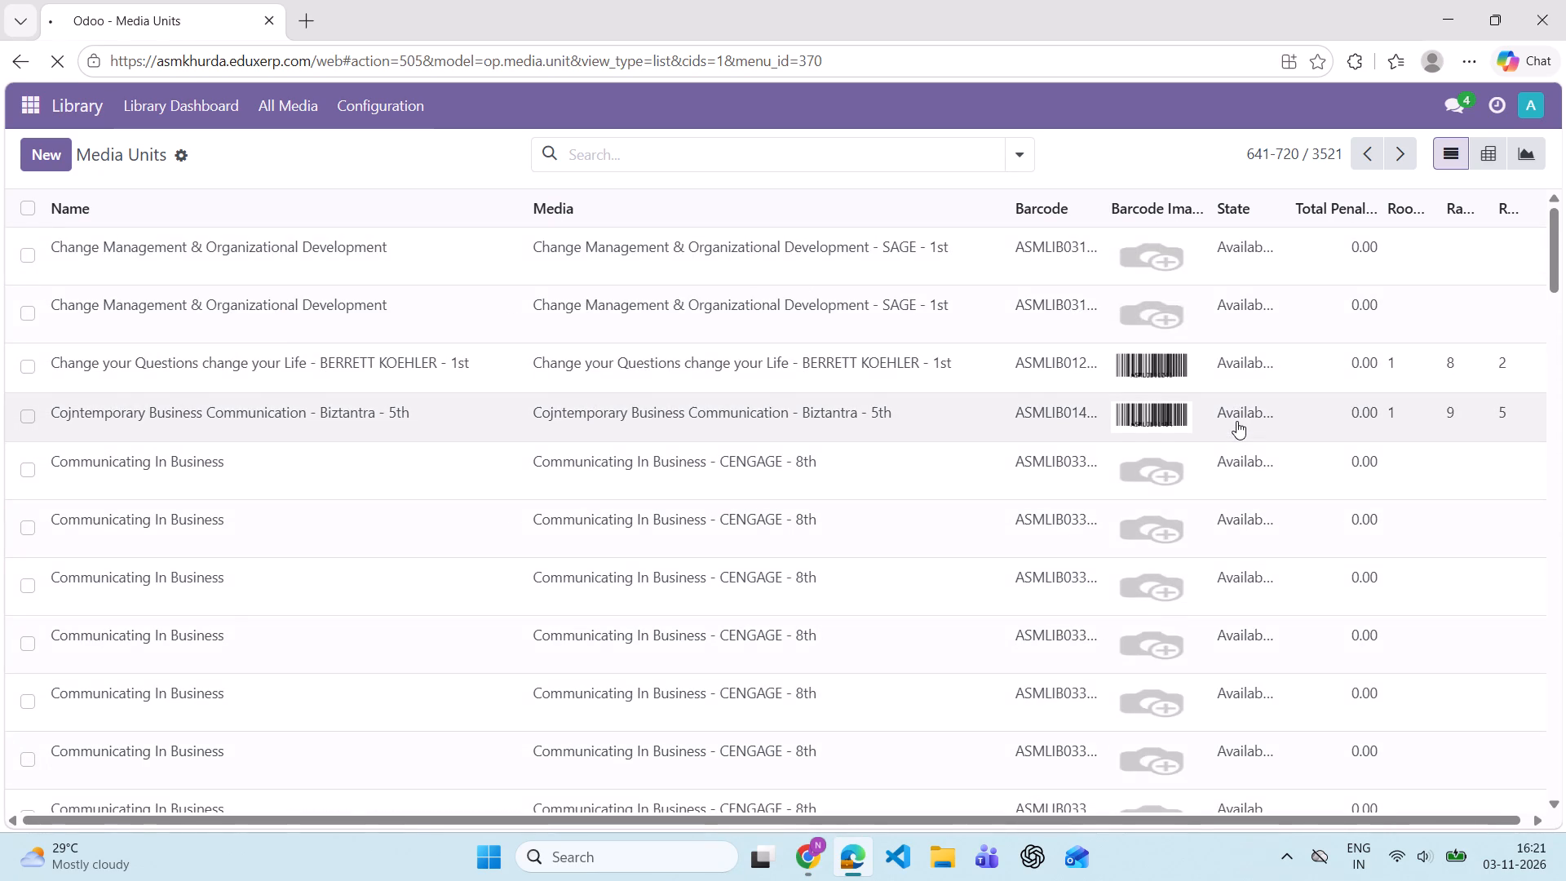
pyautogui.scroll(2, 1236, 421)
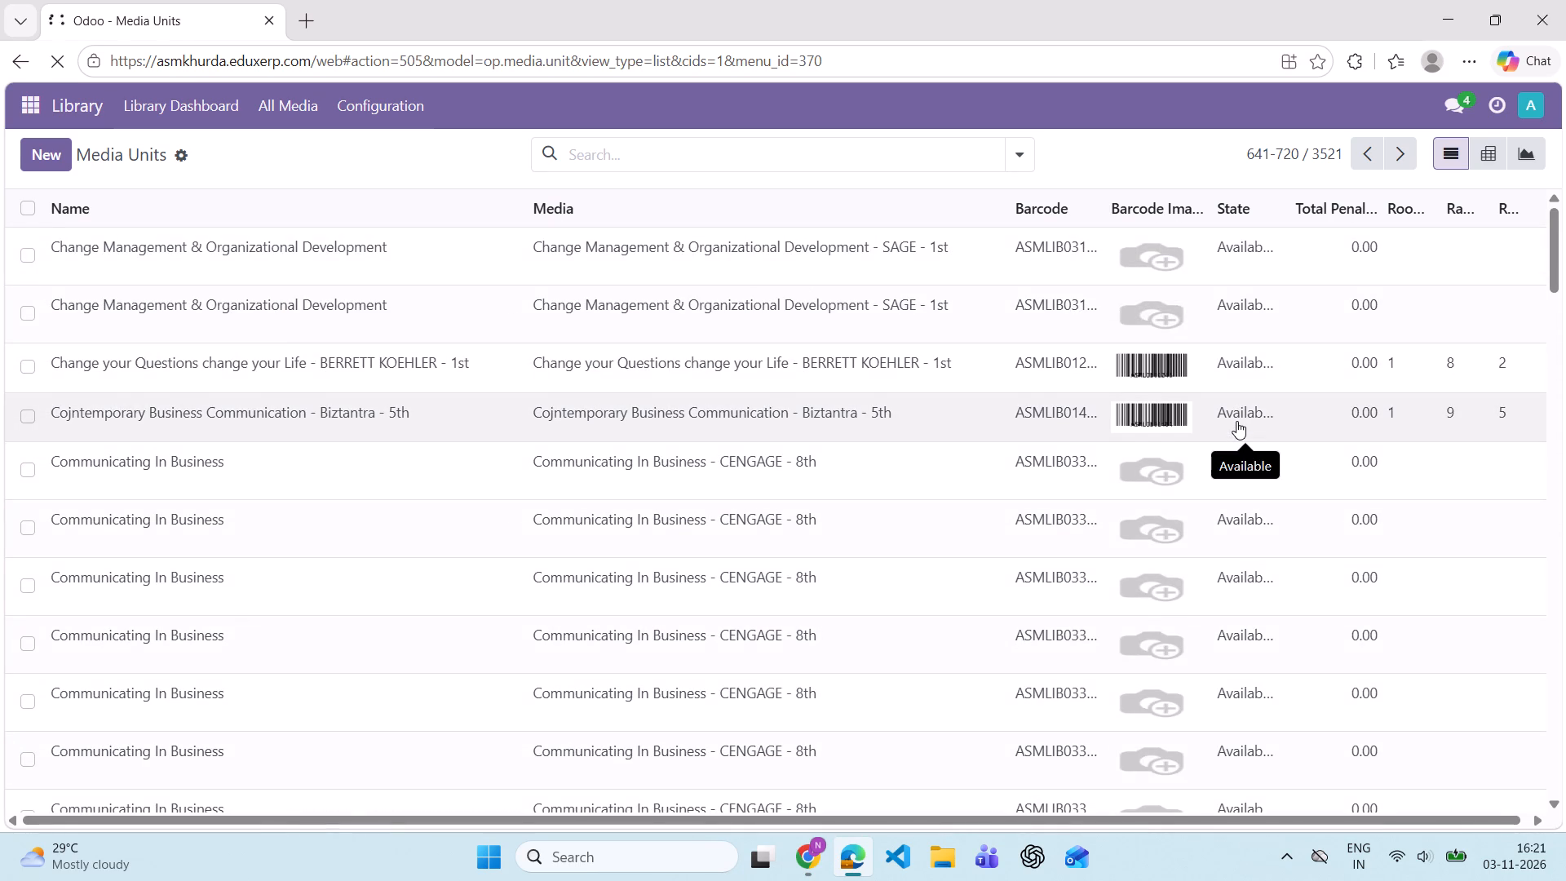
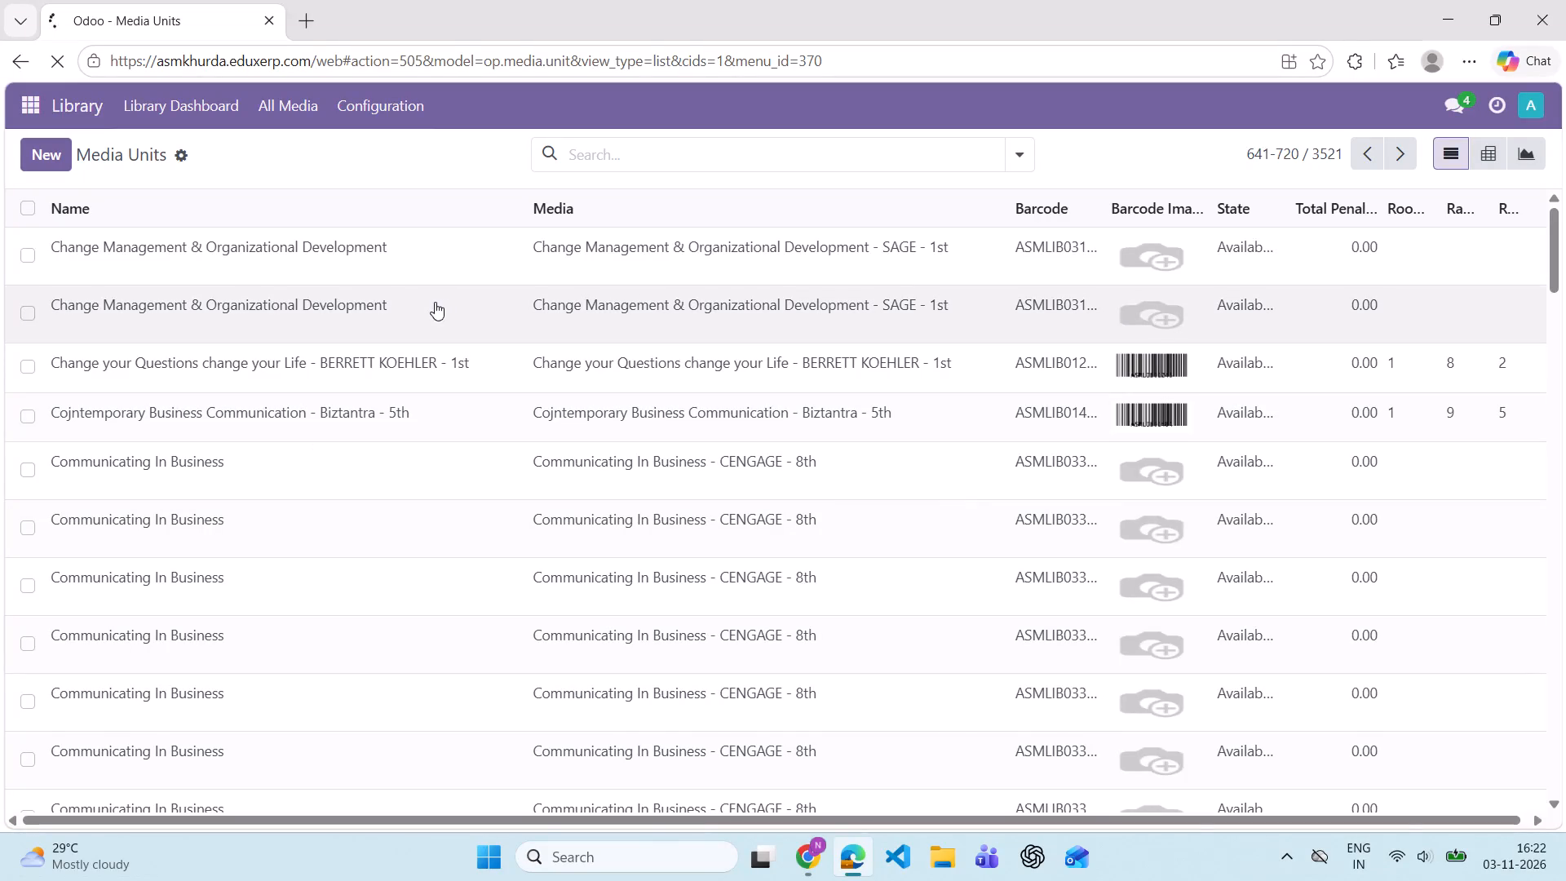
# Refresh the first Change Management & Organizational Development unit's barcode image by saving barcode ASMLIB0317, then restore ASMLIB03170 and advance to the next unit.
pyautogui.click(447, 263)
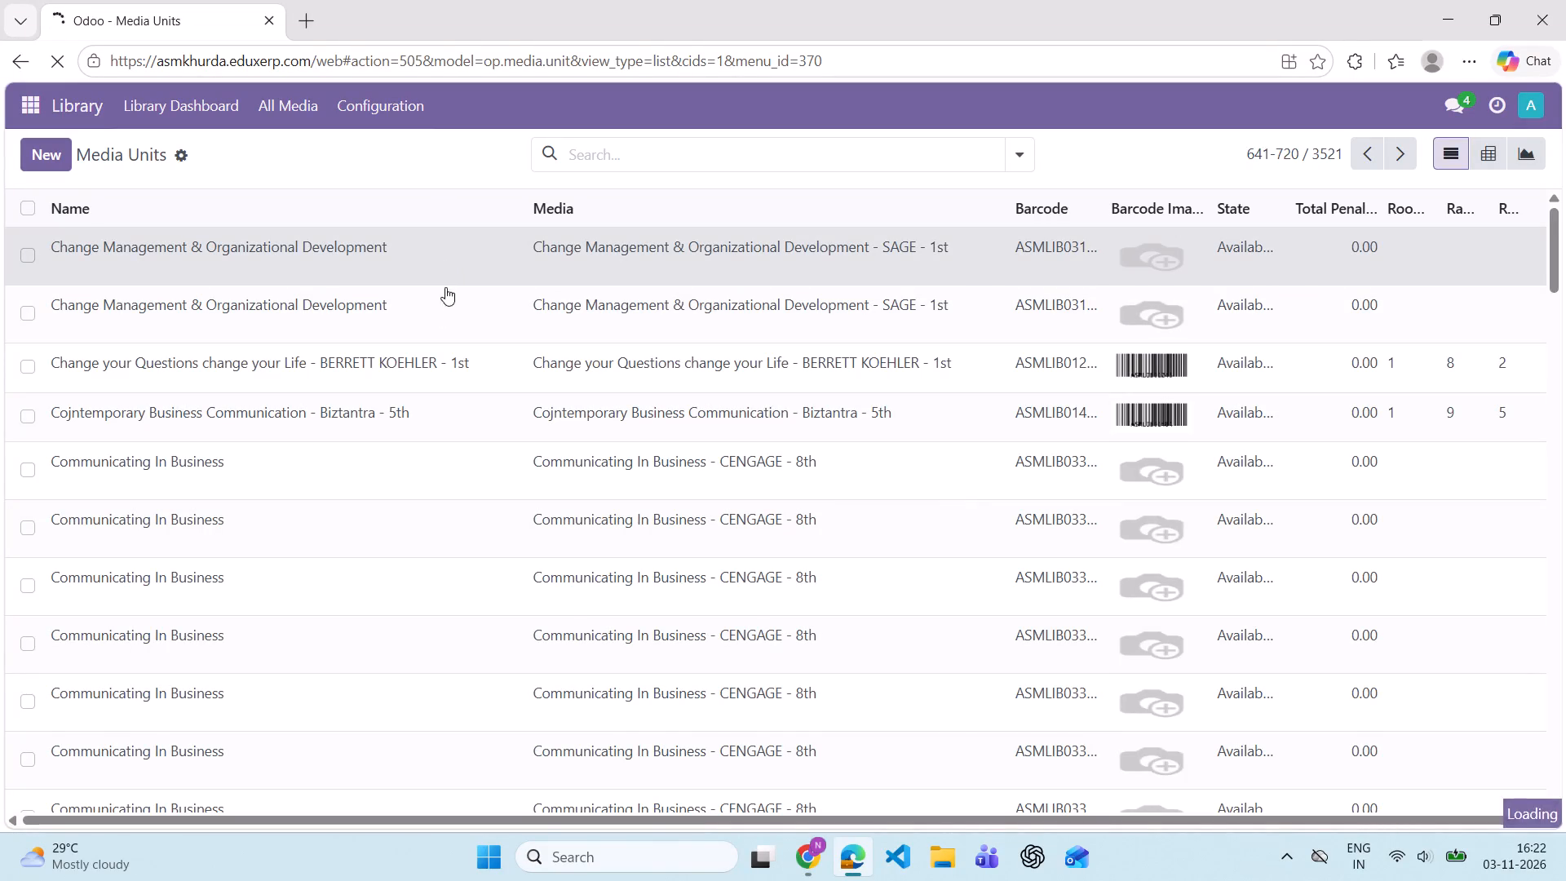
pyautogui.click(306, 370)
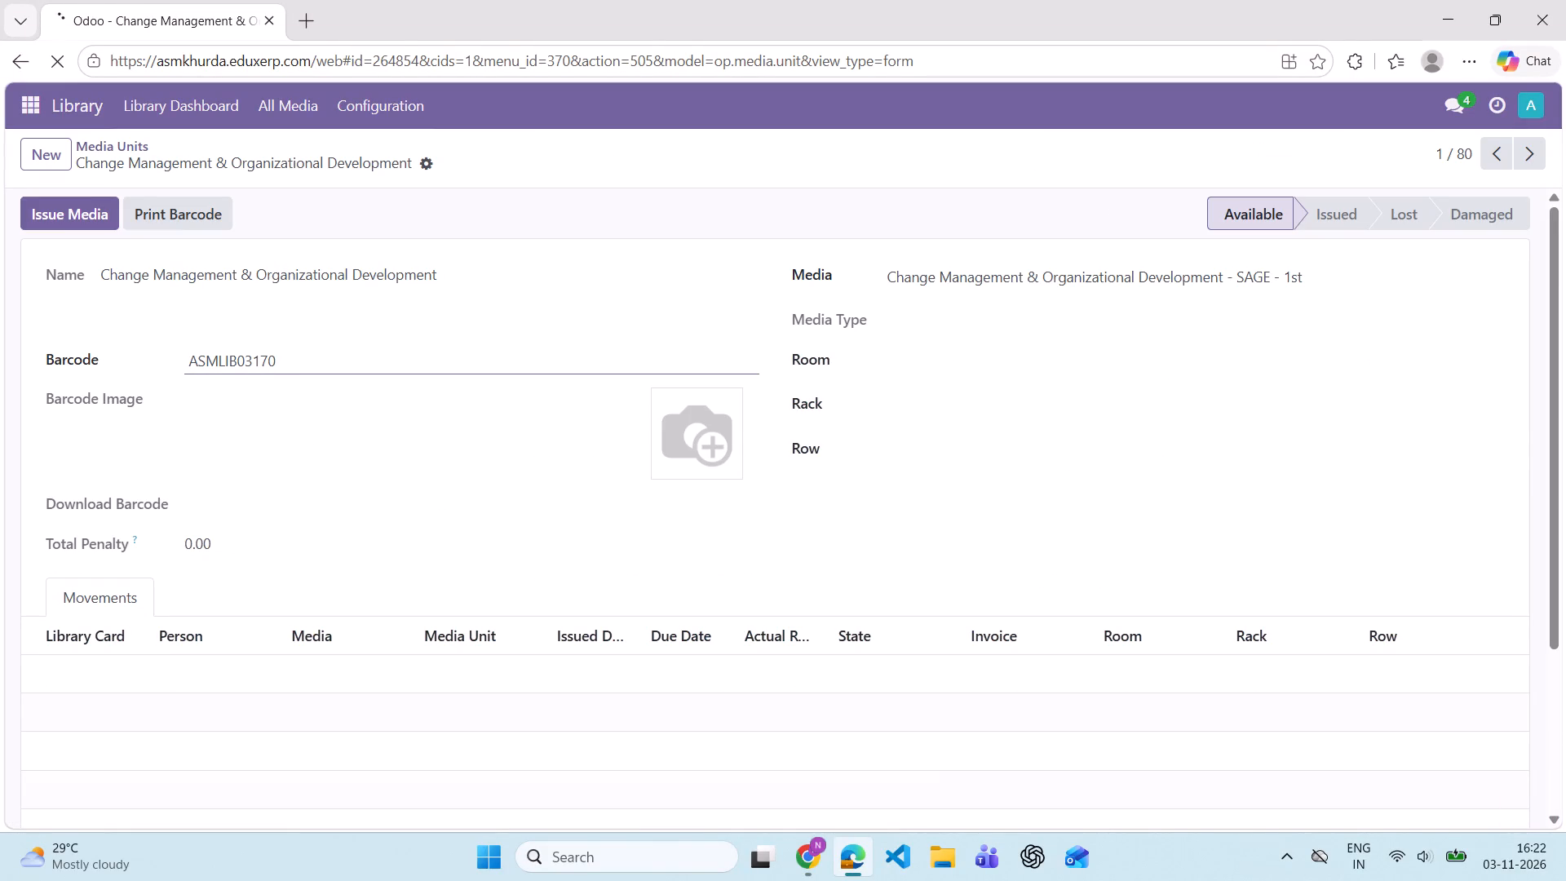
pyautogui.press('BackSpace')
pyautogui.click(455, 170)
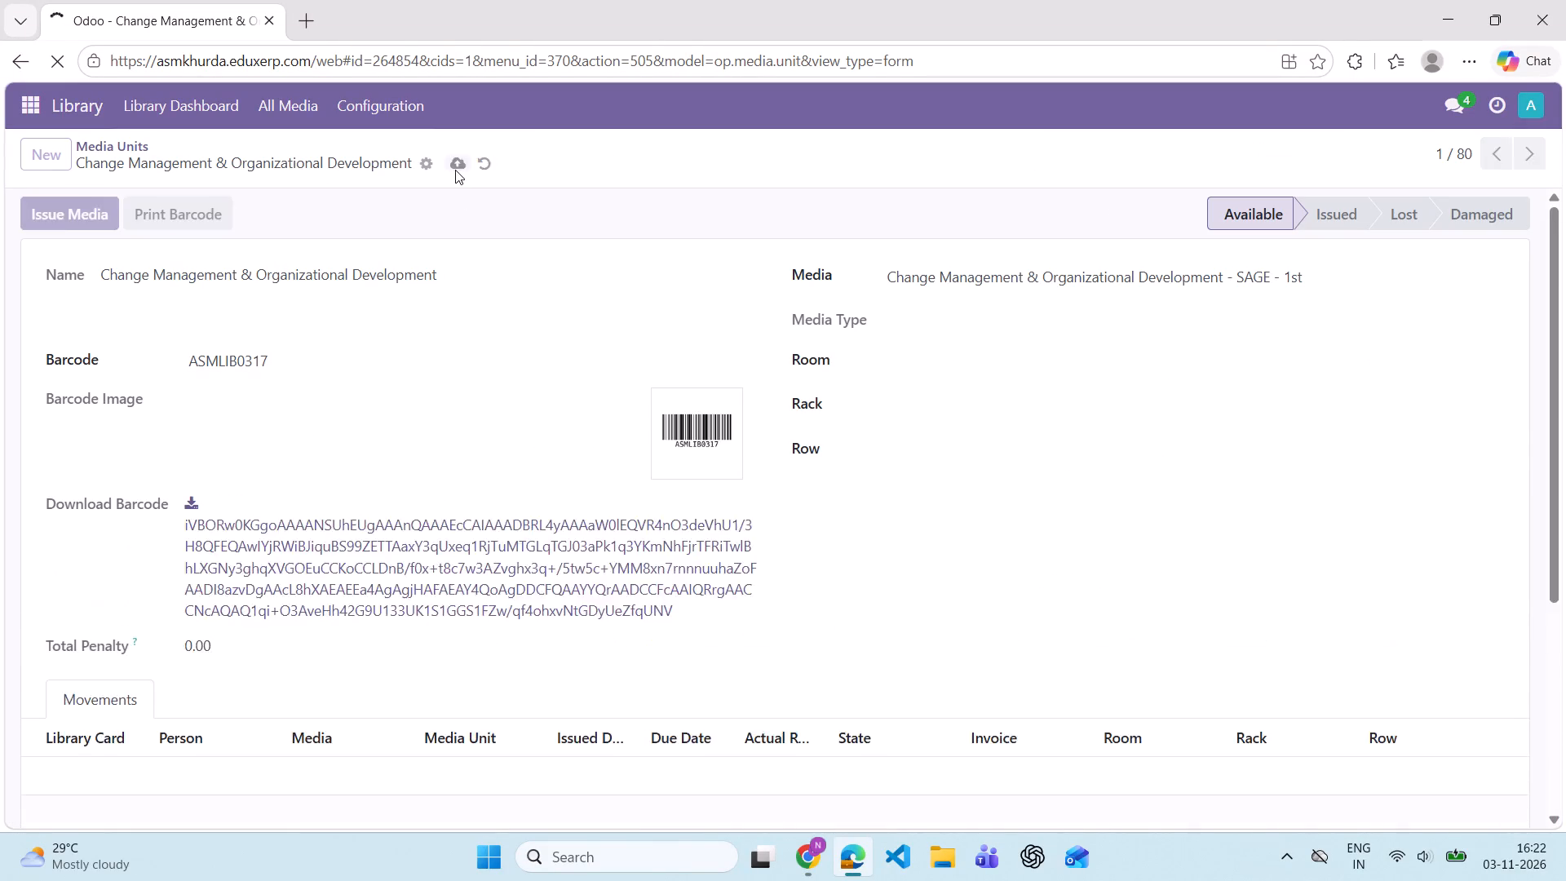
pyautogui.click(358, 367)
pyautogui.press('0')
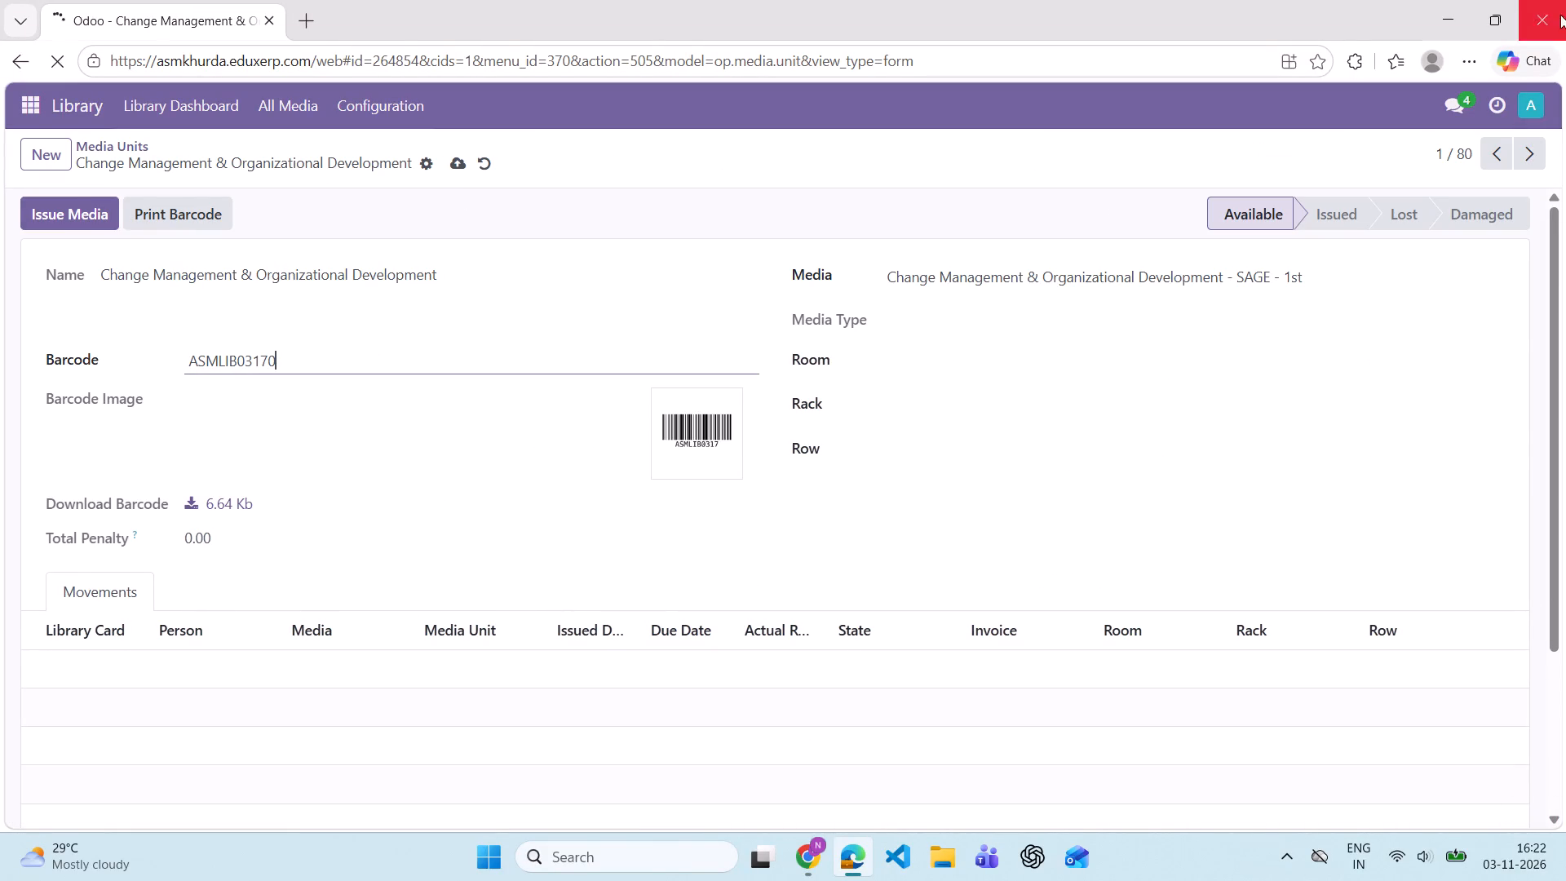
pyautogui.click(1527, 156)
# Refresh the second Change Management & Organizational Development unit's barcode image by saving barcode ASMLIB0317, then restore ASMLIB03171 and advance to the next unit.
pyautogui.click(497, 349)
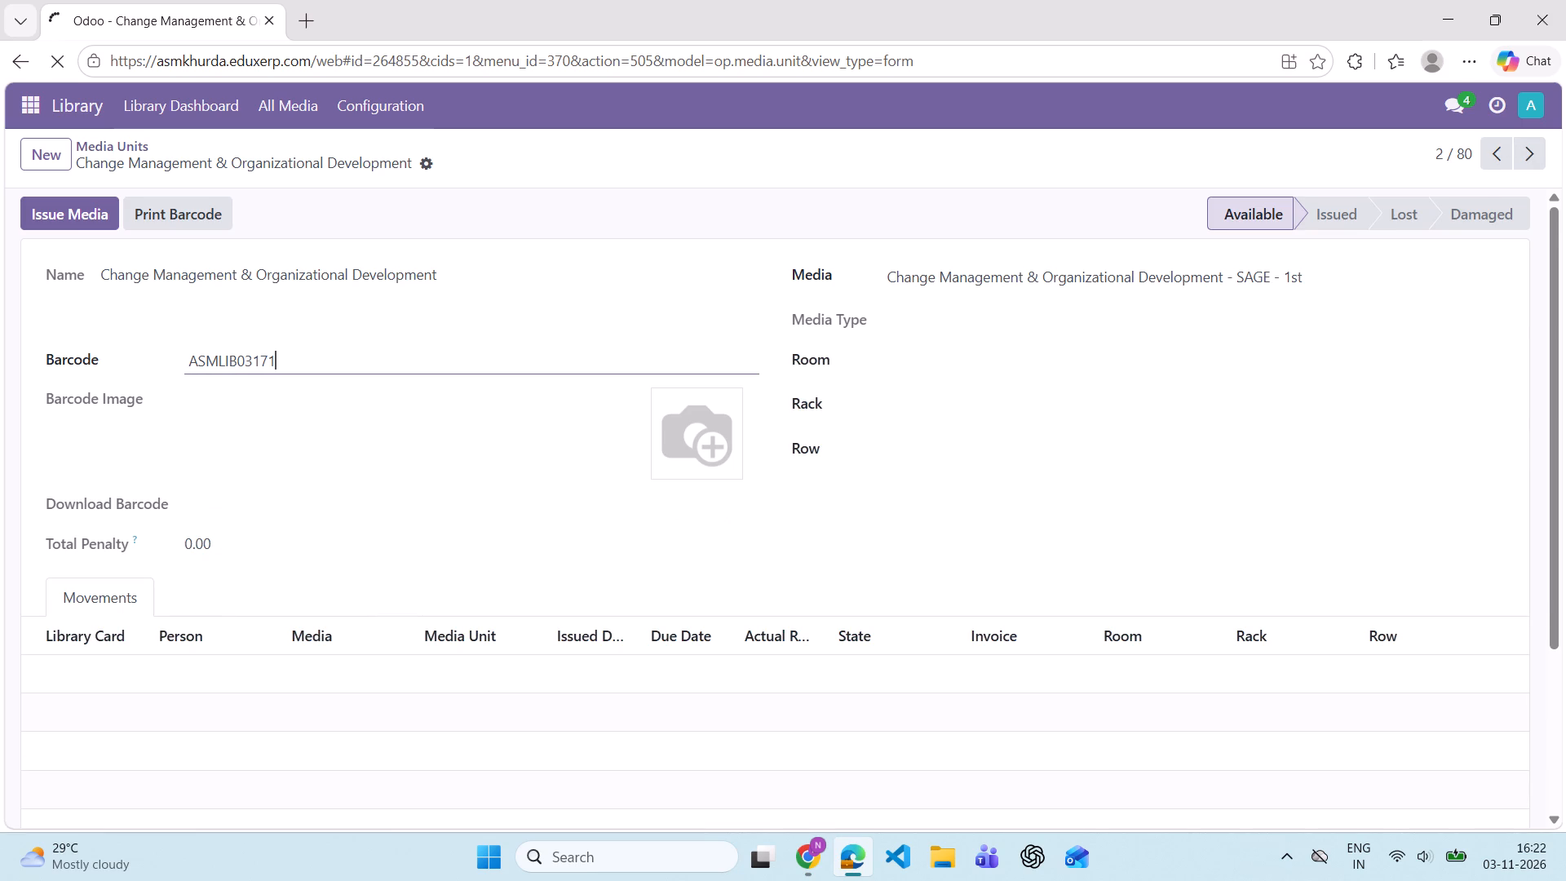
pyautogui.press('BackSpace')
pyautogui.click(463, 164)
pyautogui.click(374, 364)
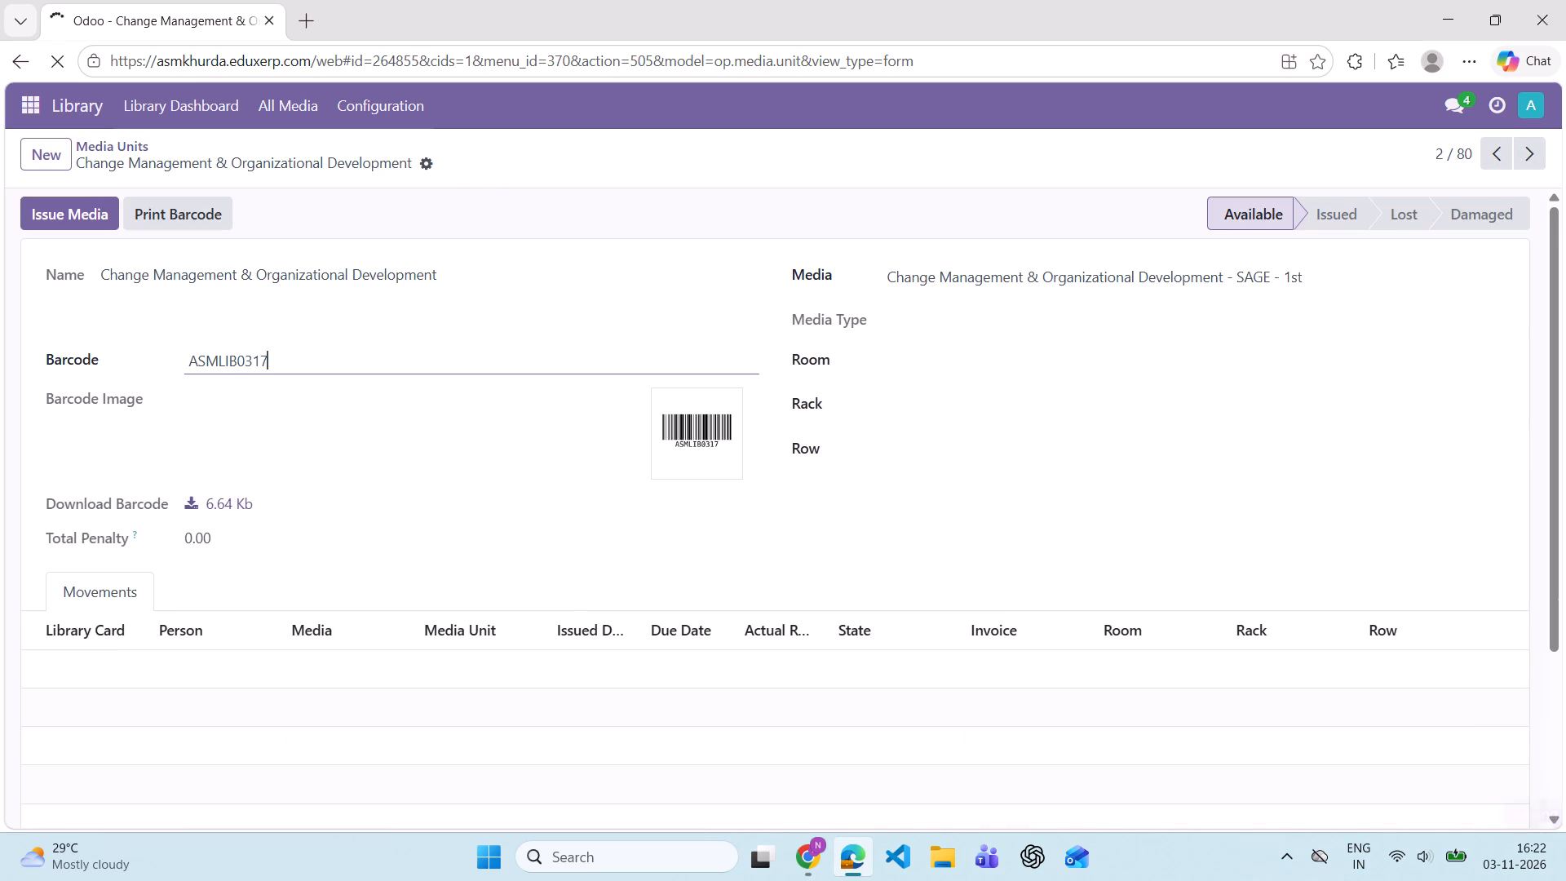
pyautogui.press('1')
pyautogui.click(1520, 162)
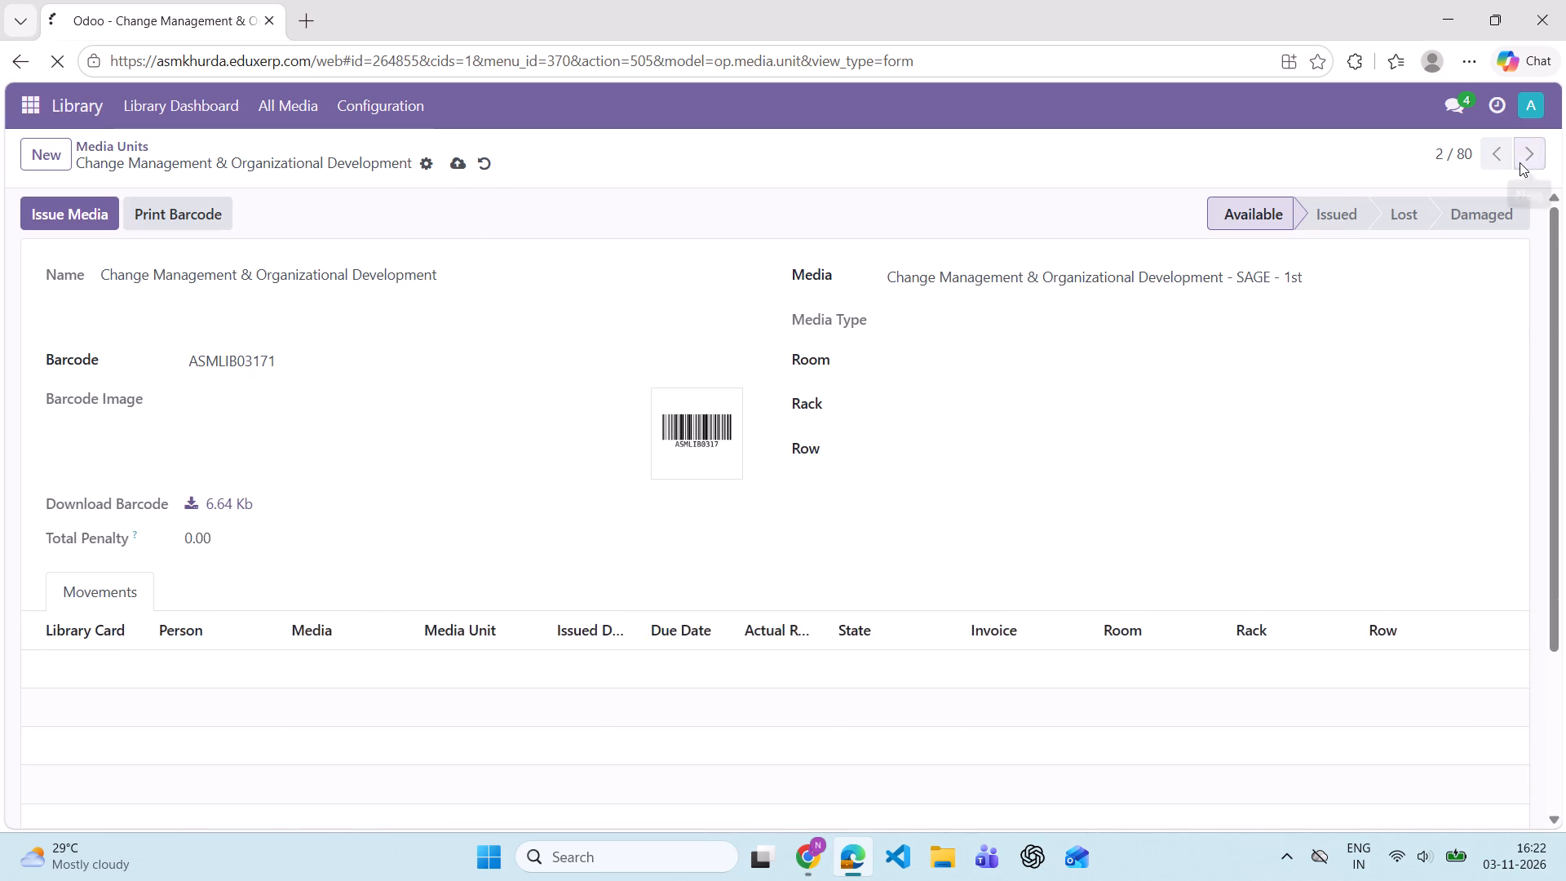
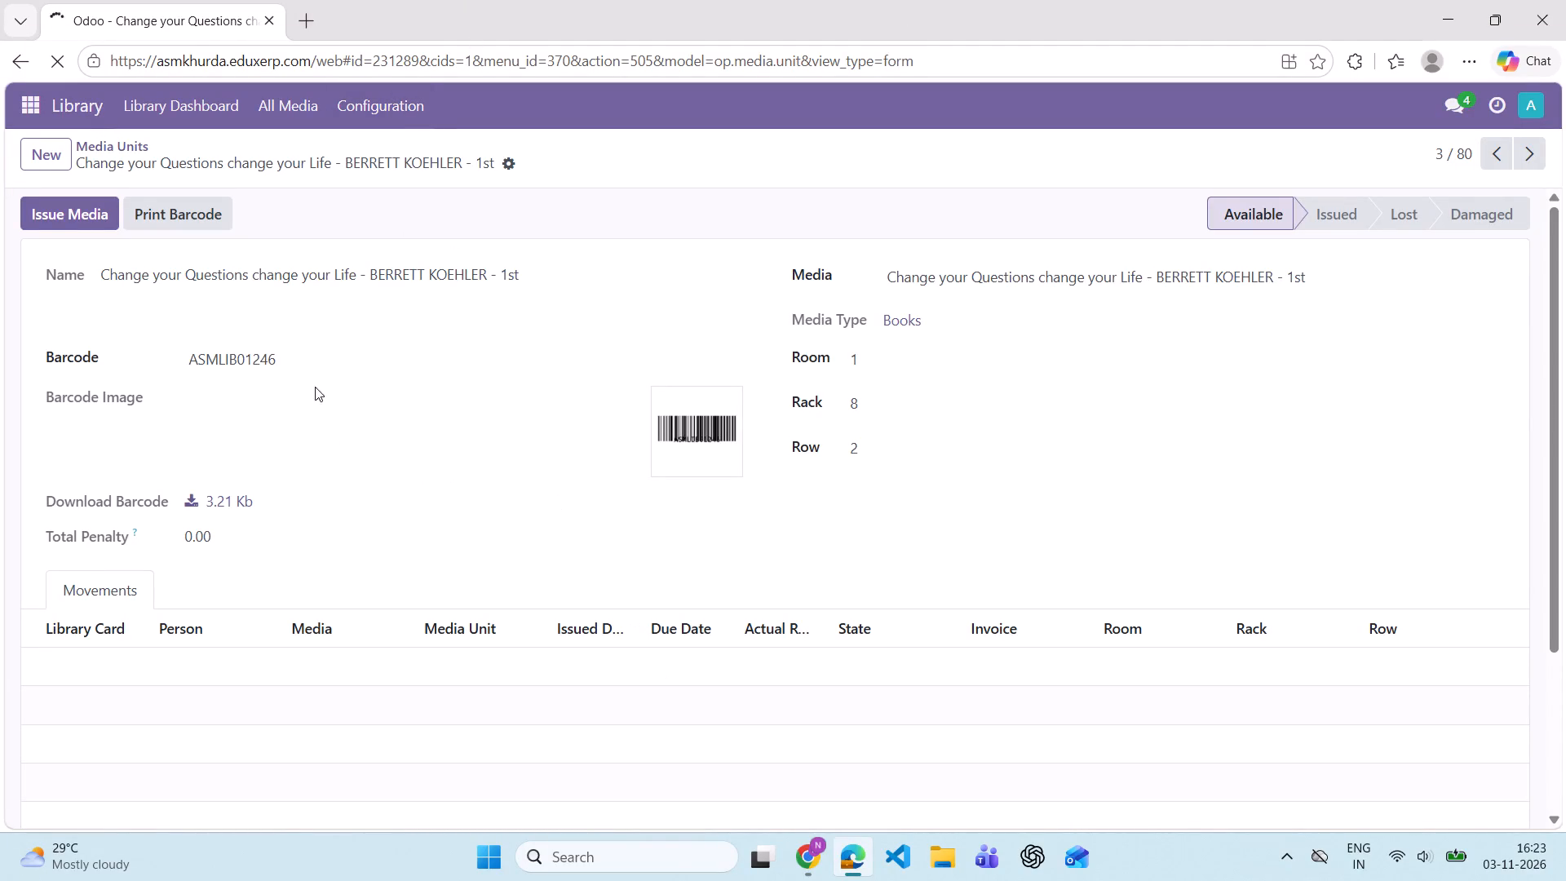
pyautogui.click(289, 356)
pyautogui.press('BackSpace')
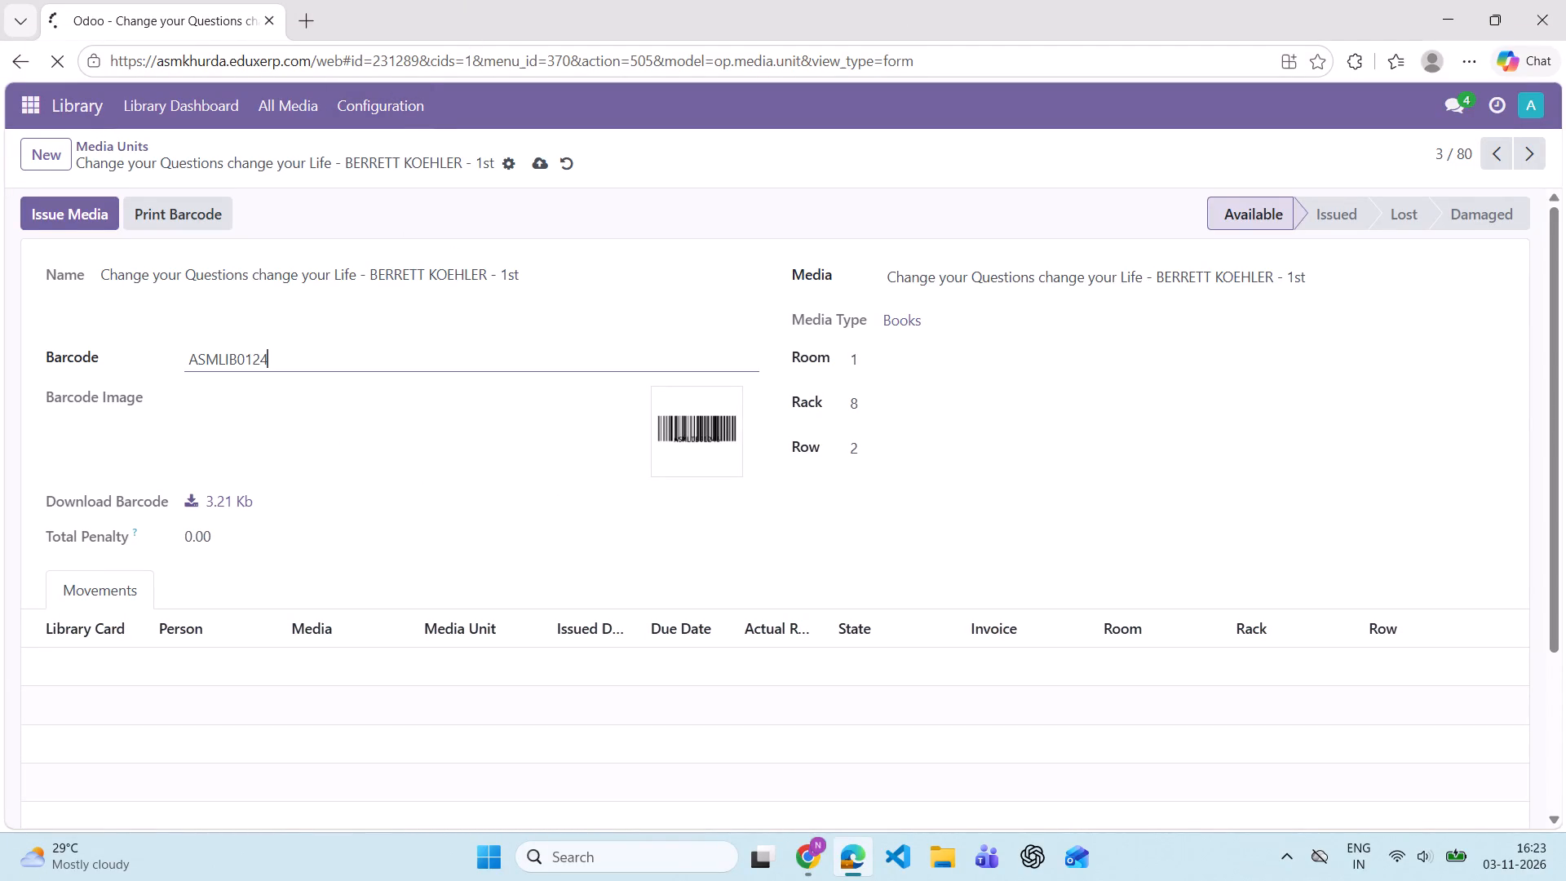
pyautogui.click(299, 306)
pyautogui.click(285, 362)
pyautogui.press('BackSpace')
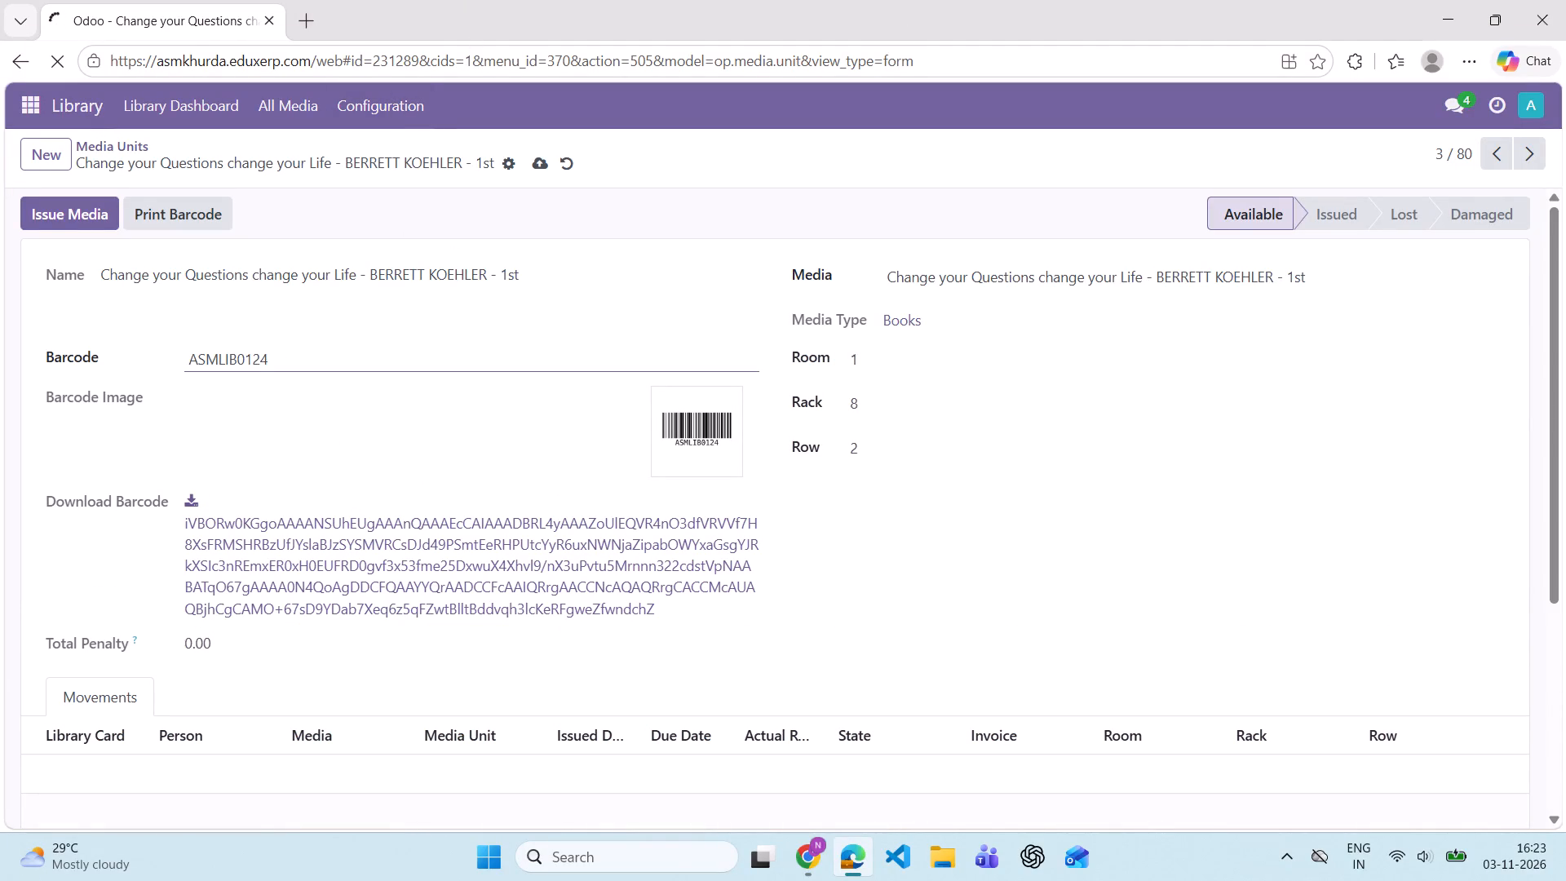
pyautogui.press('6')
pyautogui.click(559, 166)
# Refresh the Change your Questions change your Life unit's barcode image by shortening the barcode to ASMLIB0124, then restore ASMLIB01246 and advance to the next unit.
pyautogui.click(351, 356)
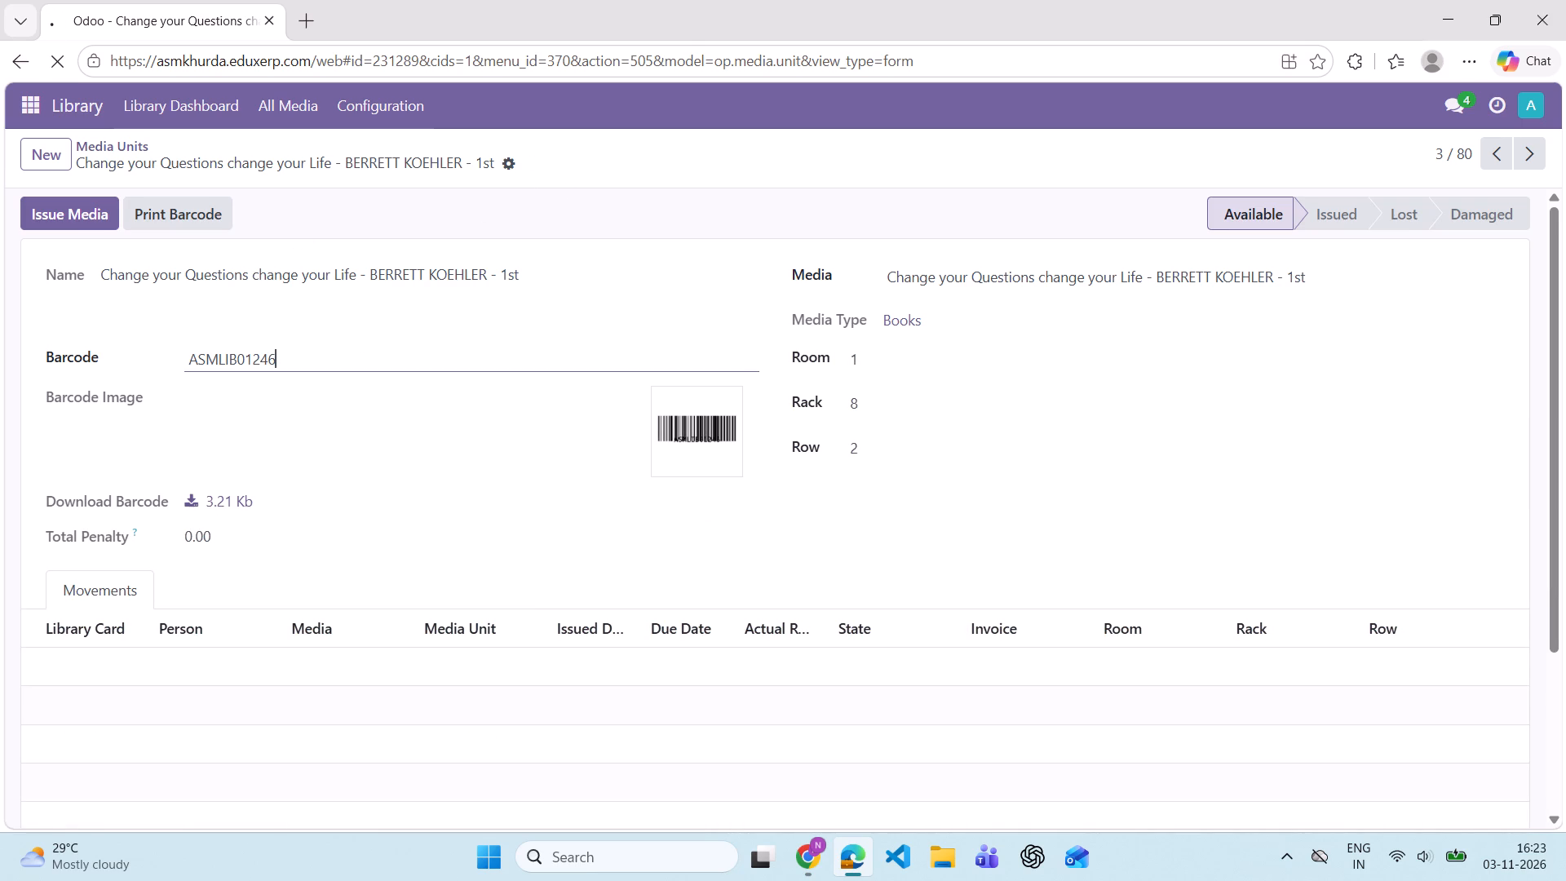
pyautogui.press('BackSpace')
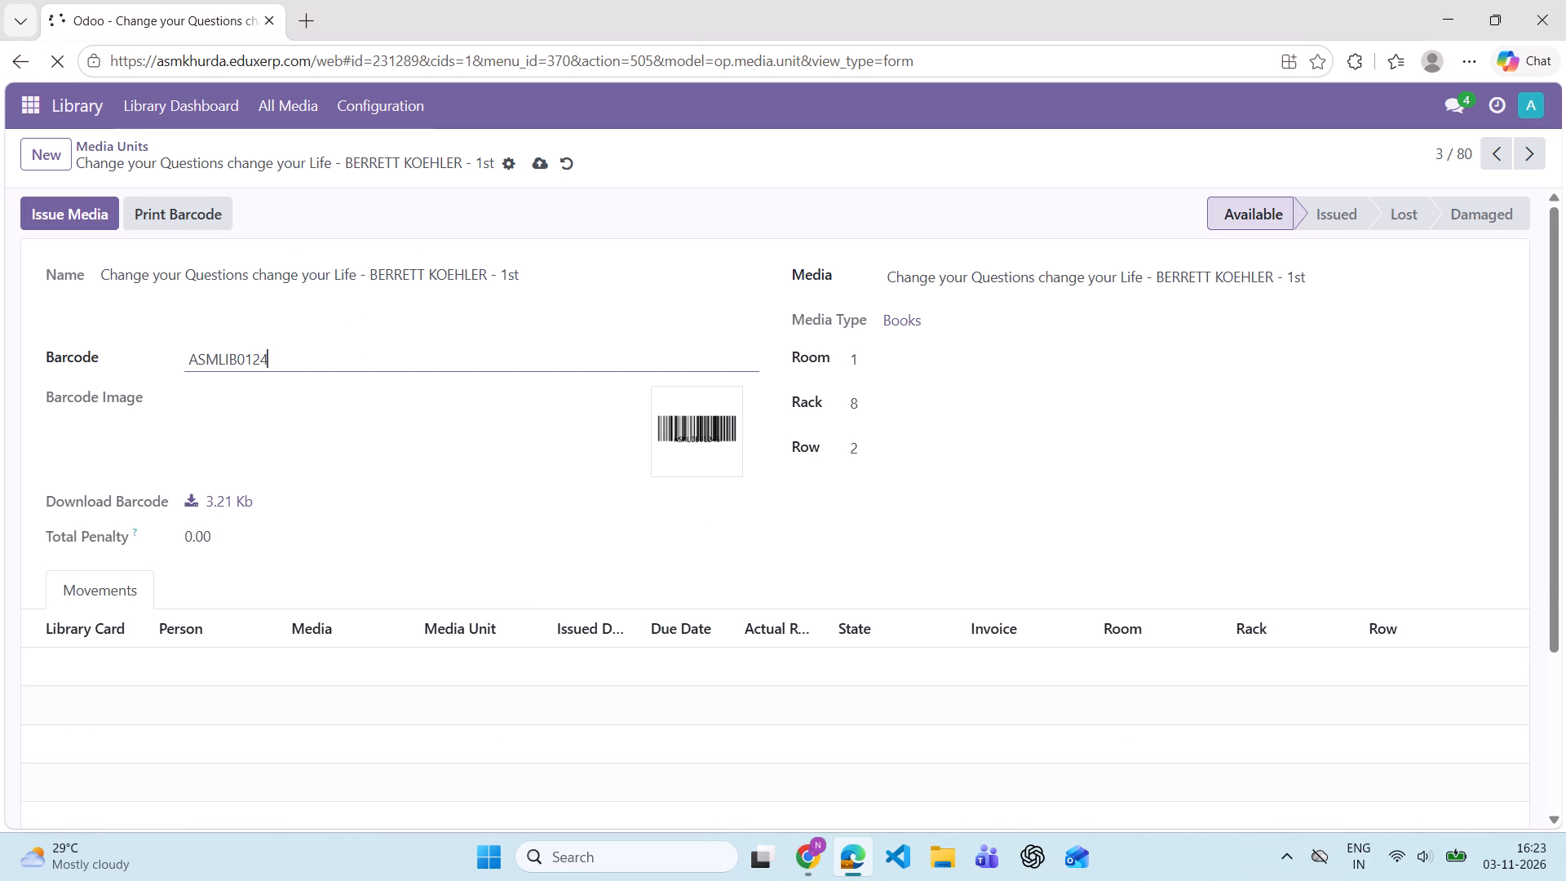
pyautogui.click(414, 201)
pyautogui.click(338, 364)
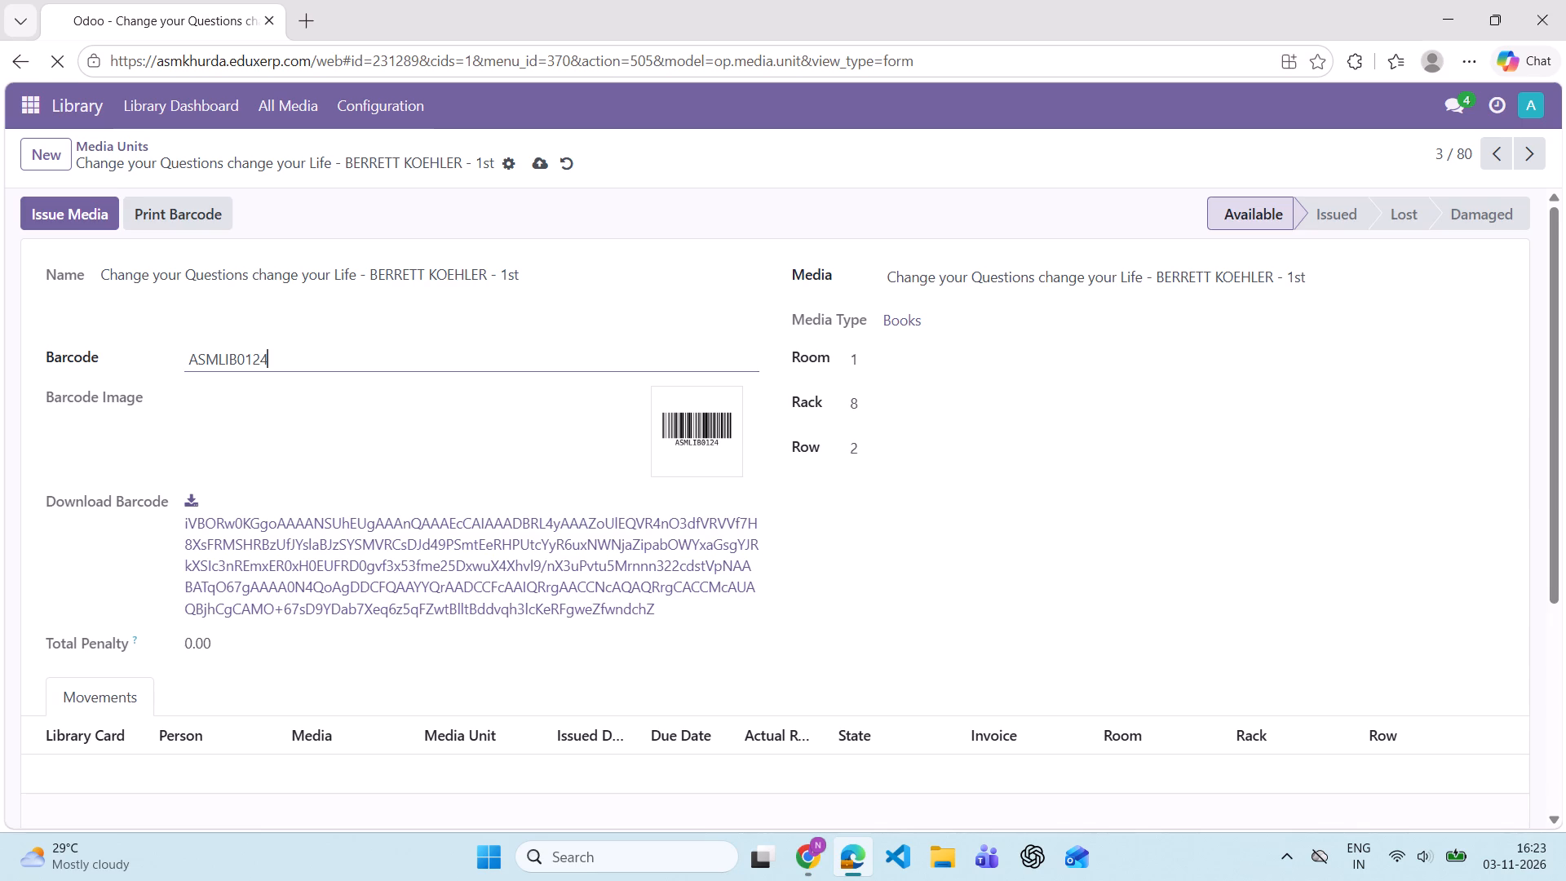
pyautogui.press('6')
pyautogui.click(1520, 153)
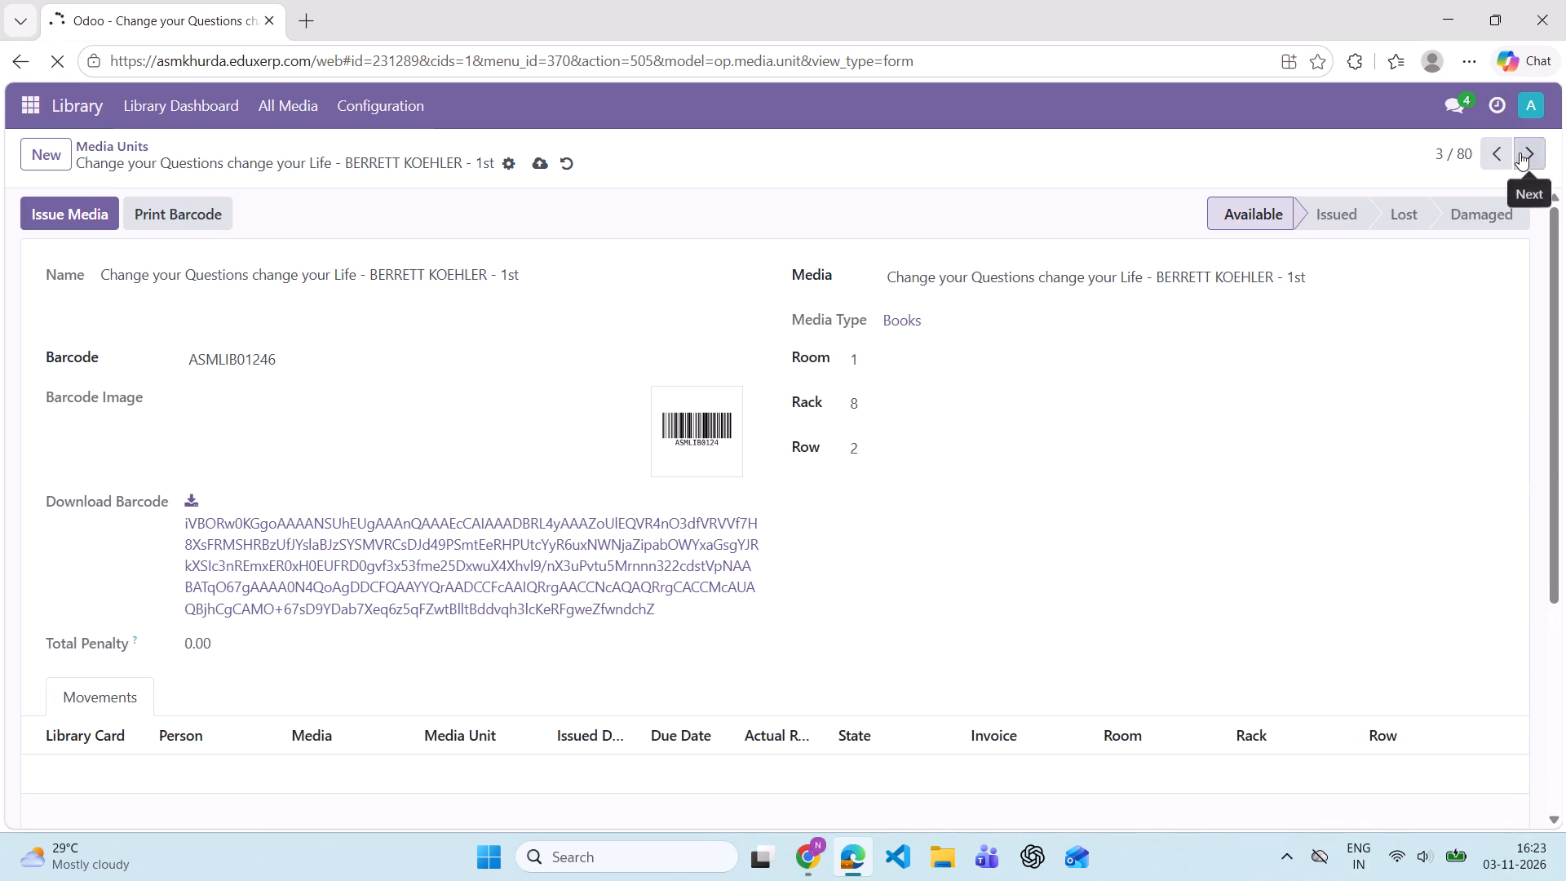
# Refresh the Cojntemporary Business Communication unit's barcode image by shortening the barcode to ASMLIB0148, then restore ASMLIB01484 and save the record.
pyautogui.click(293, 367)
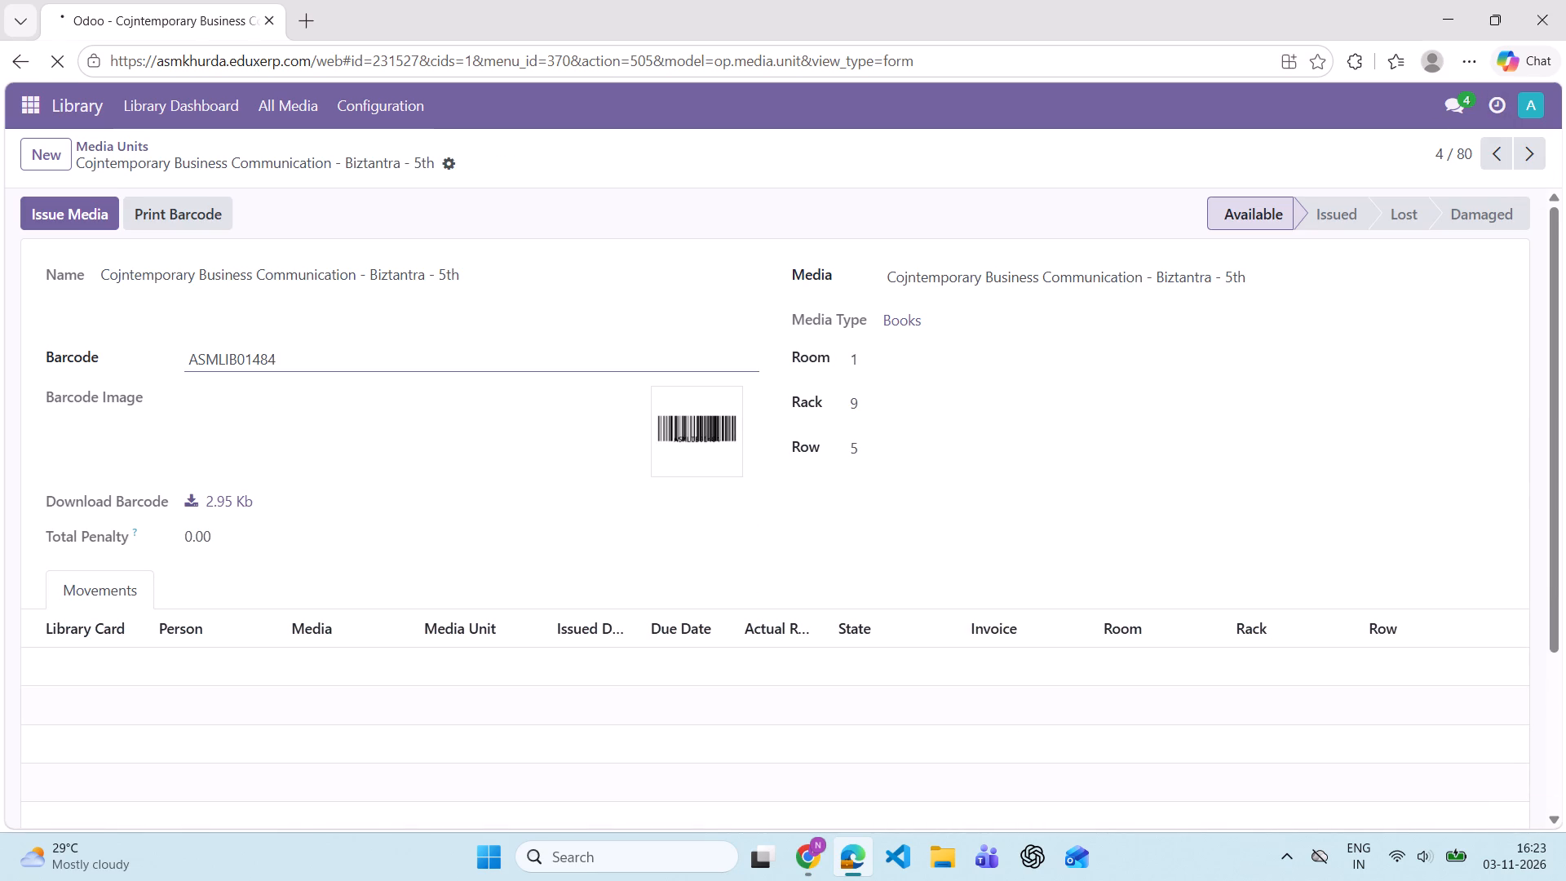
pyautogui.press('BackSpace')
pyautogui.click(427, 222)
pyautogui.click(319, 366)
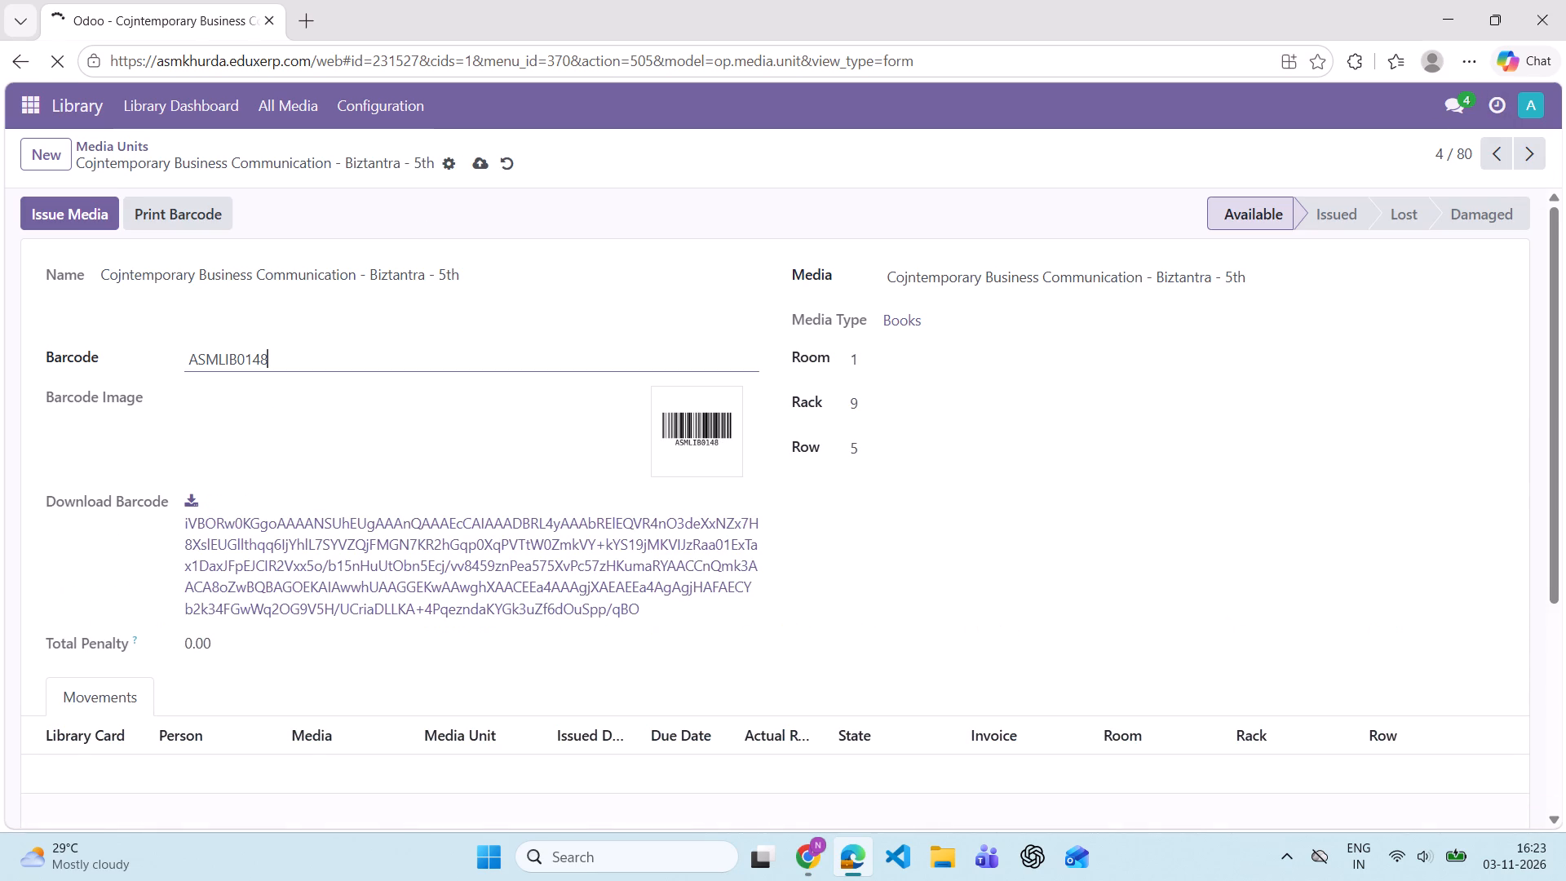
pyautogui.press('4')
pyautogui.click(479, 169)
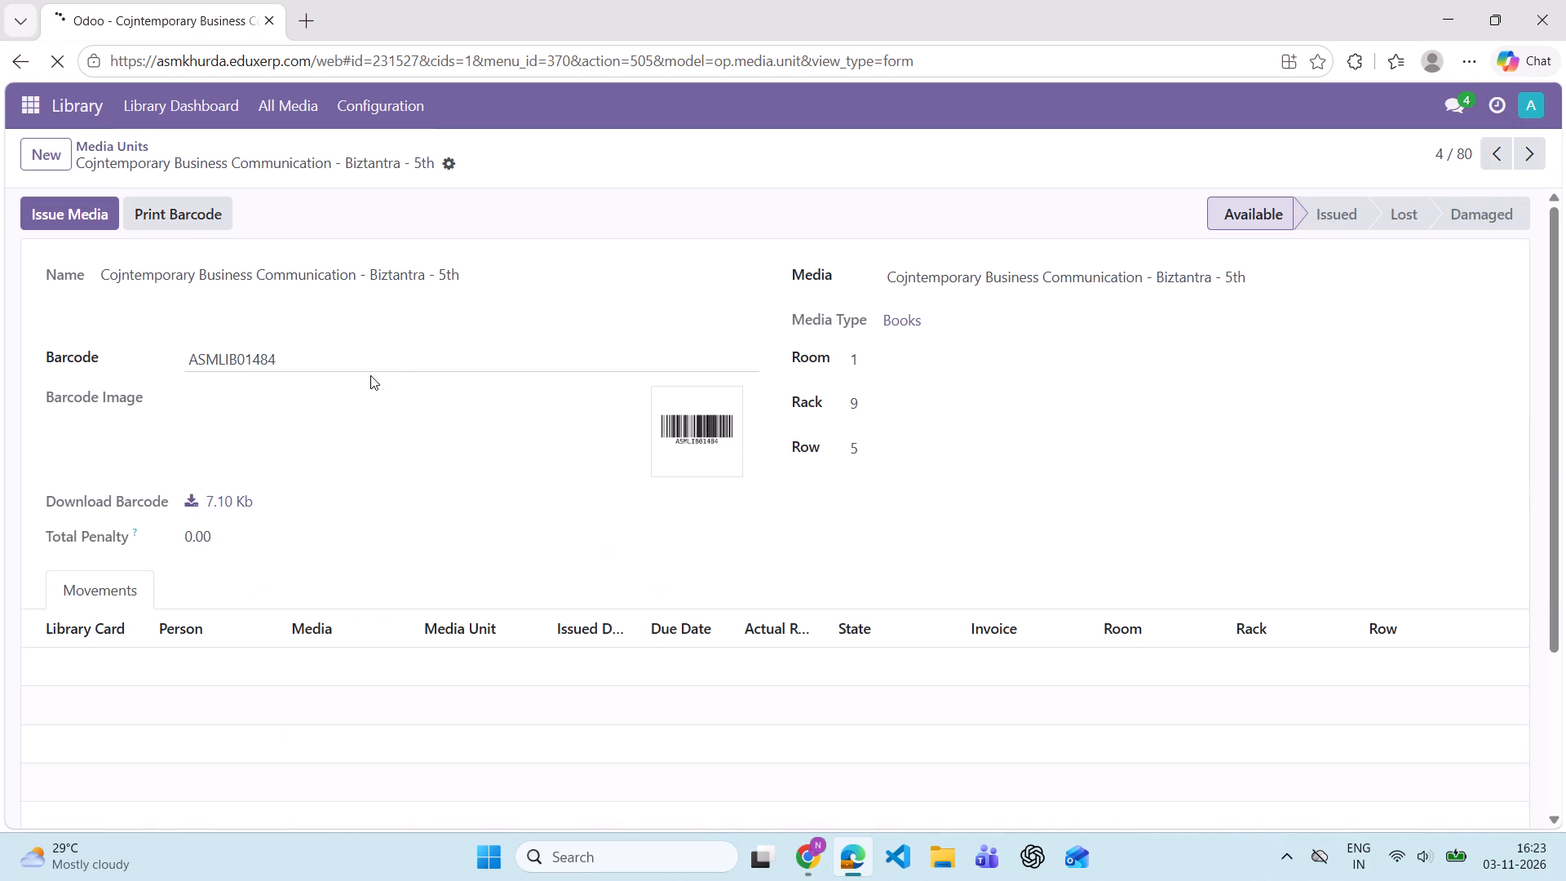
# Repeat the Cojntemporary Business Communication barcode refresh by shortening it to ASMLIB0148, restore ASMLIB01484 and advance to the next unit.
pyautogui.click(370, 371)
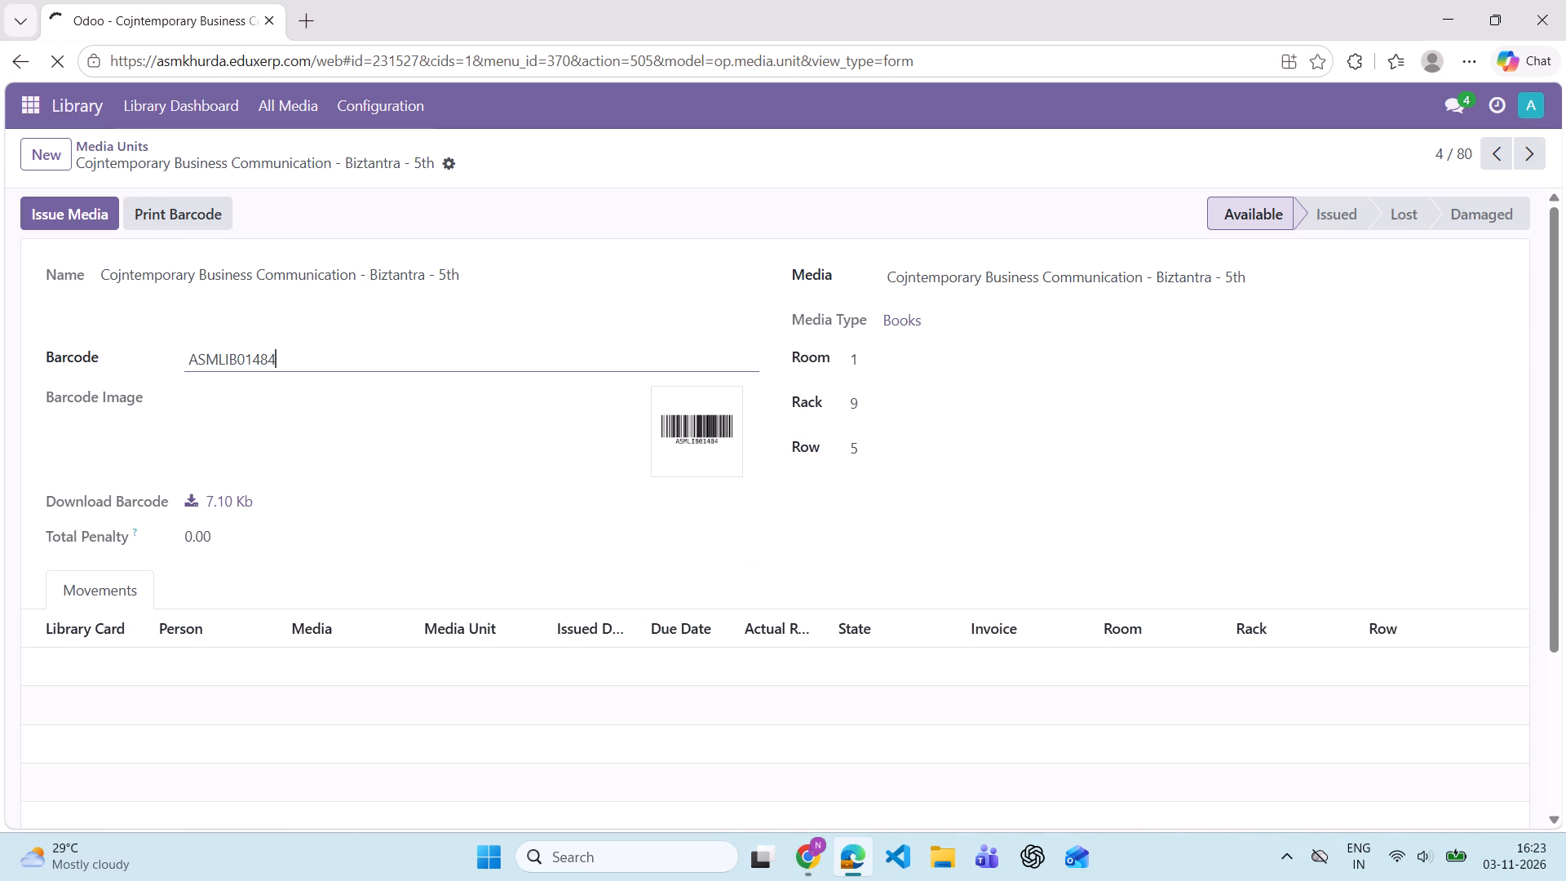
pyautogui.press('BackSpace')
pyautogui.press('4')
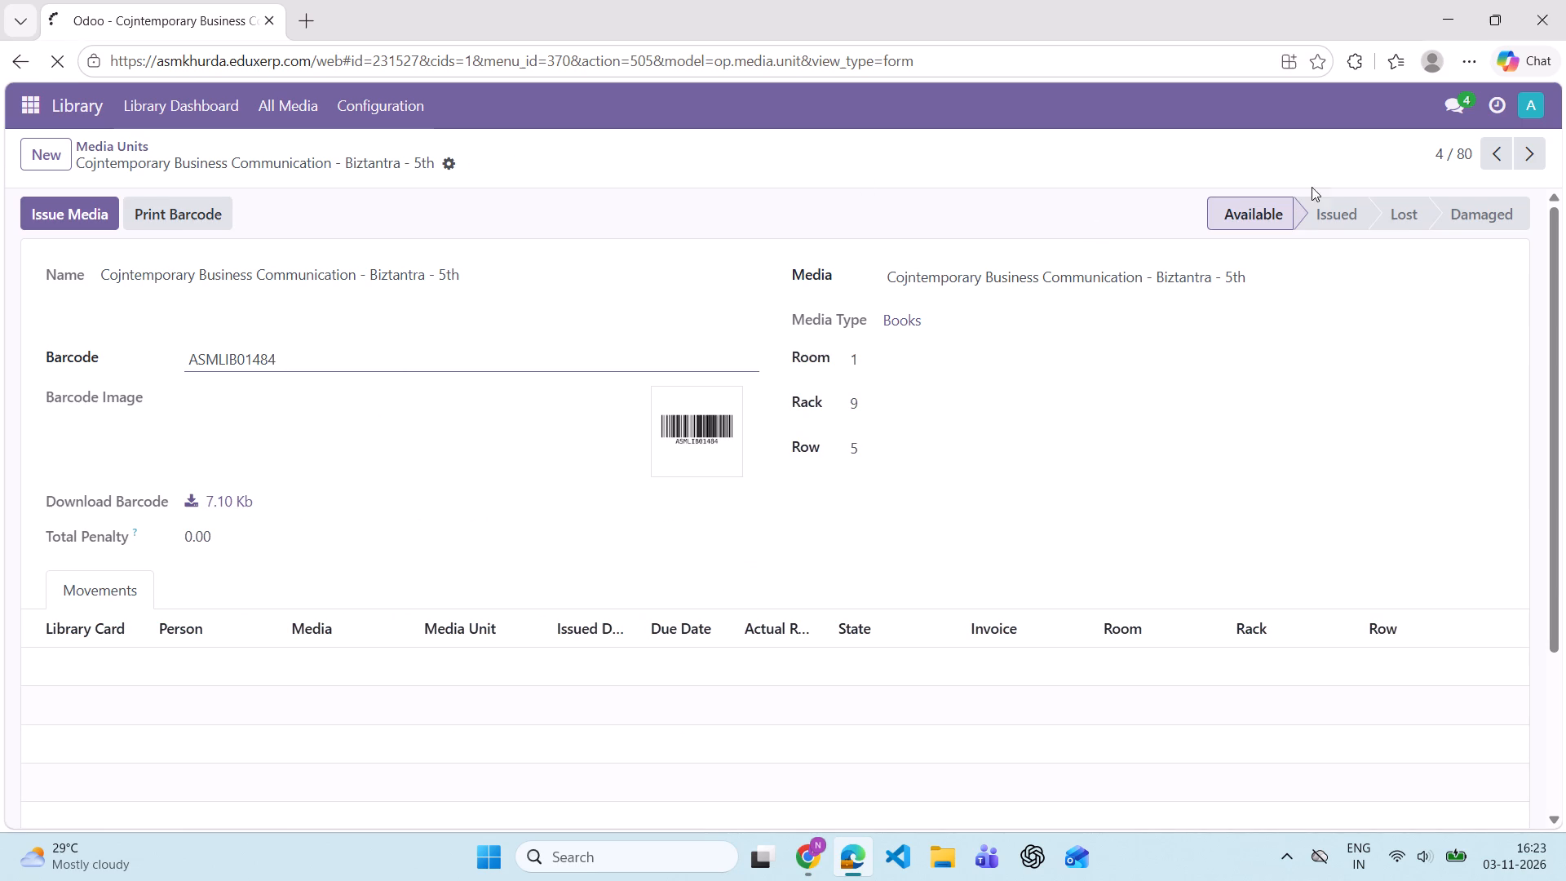
pyautogui.press('BackSpace')
pyautogui.click(871, 193)
pyautogui.click(290, 371)
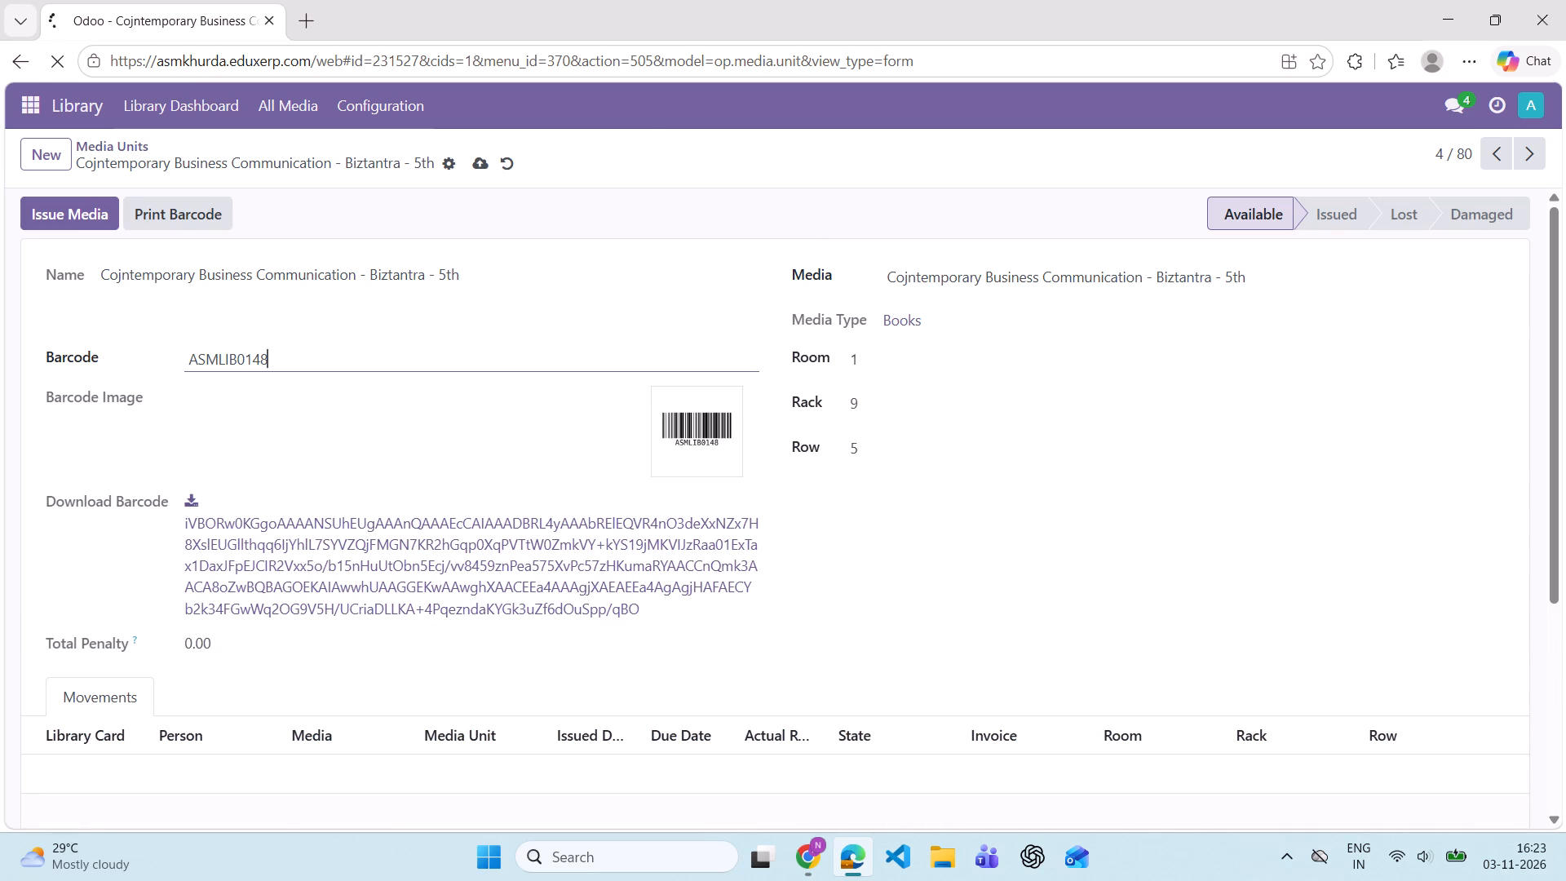
pyautogui.press('4')
pyautogui.click(1533, 151)
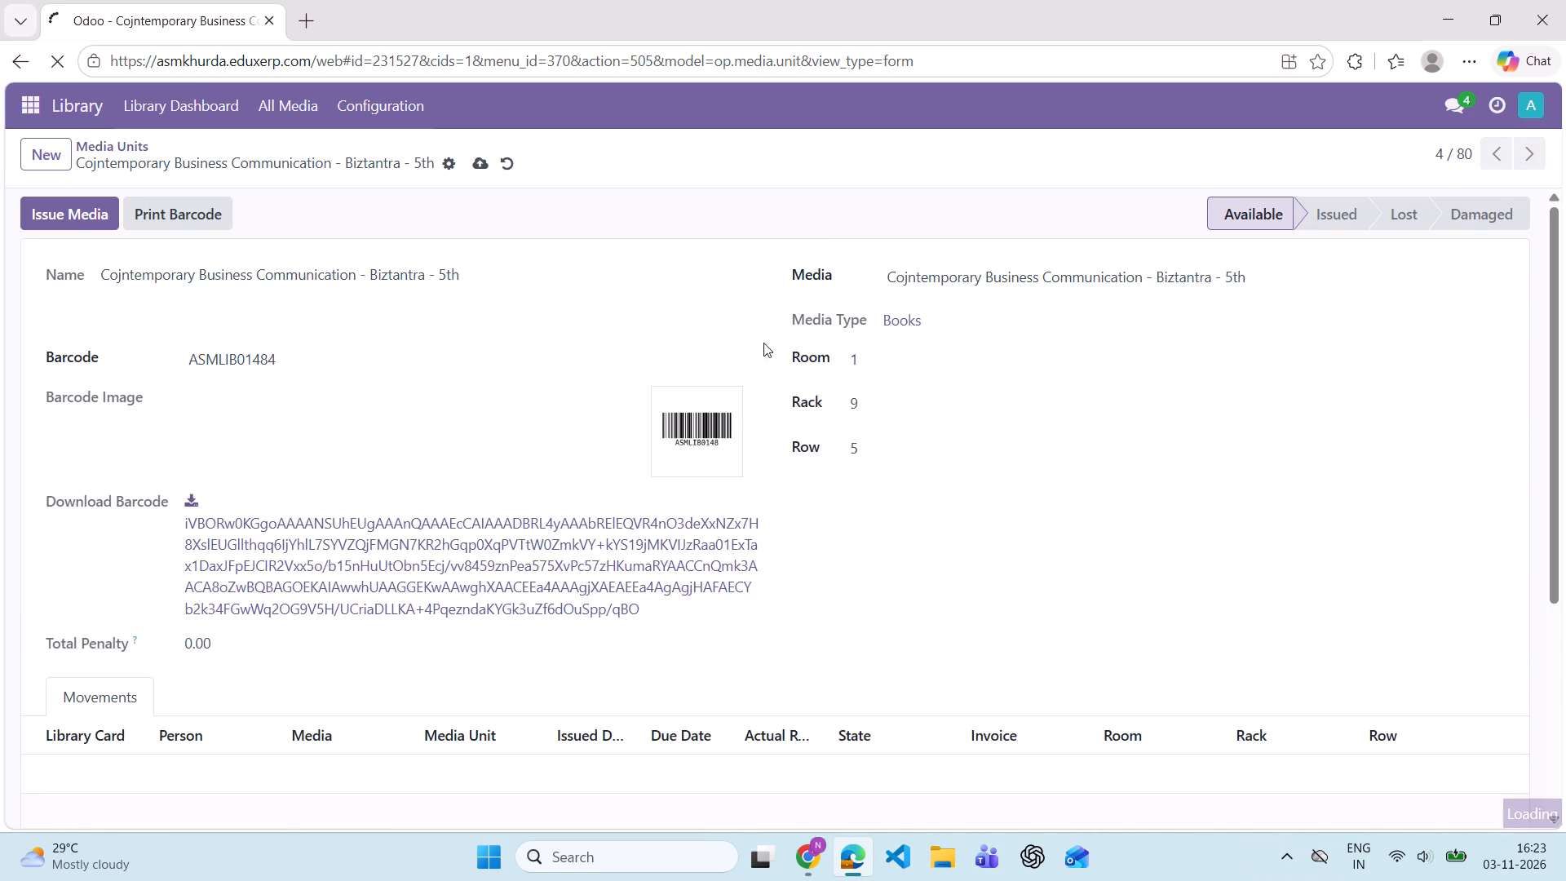
# Generate the first Communicating In Business unit's barcode image by shortening the barcode to ASMLIB0332, then restore ASMLIB03328, save and advance to the next unit.
pyautogui.click(335, 375)
pyautogui.click(339, 363)
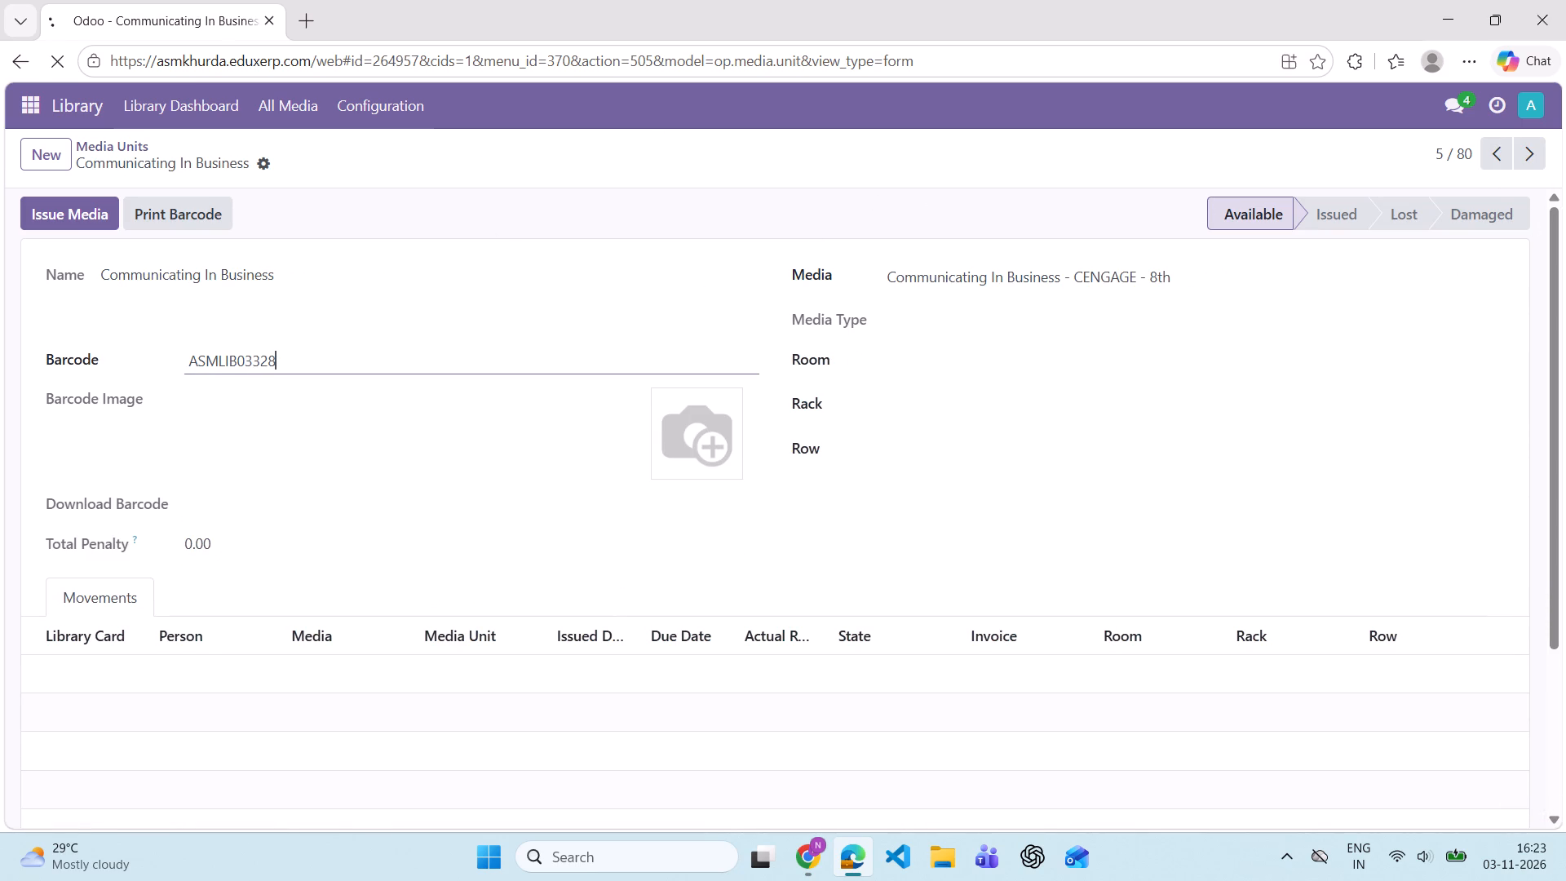
pyautogui.press('BackSpace')
pyautogui.click(286, 218)
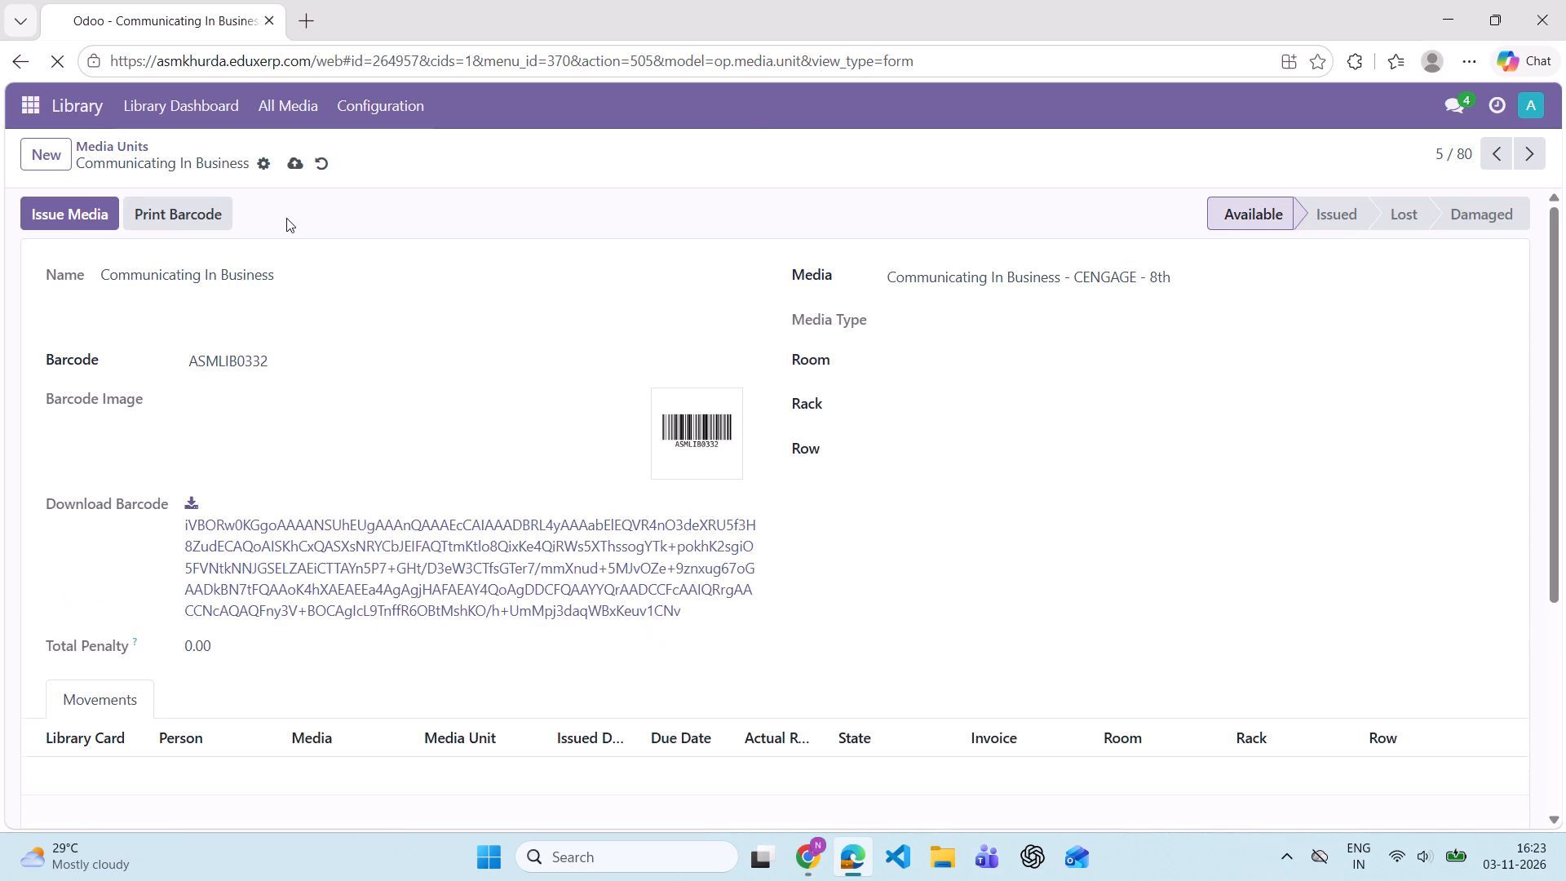
pyautogui.click(283, 359)
pyautogui.press('8')
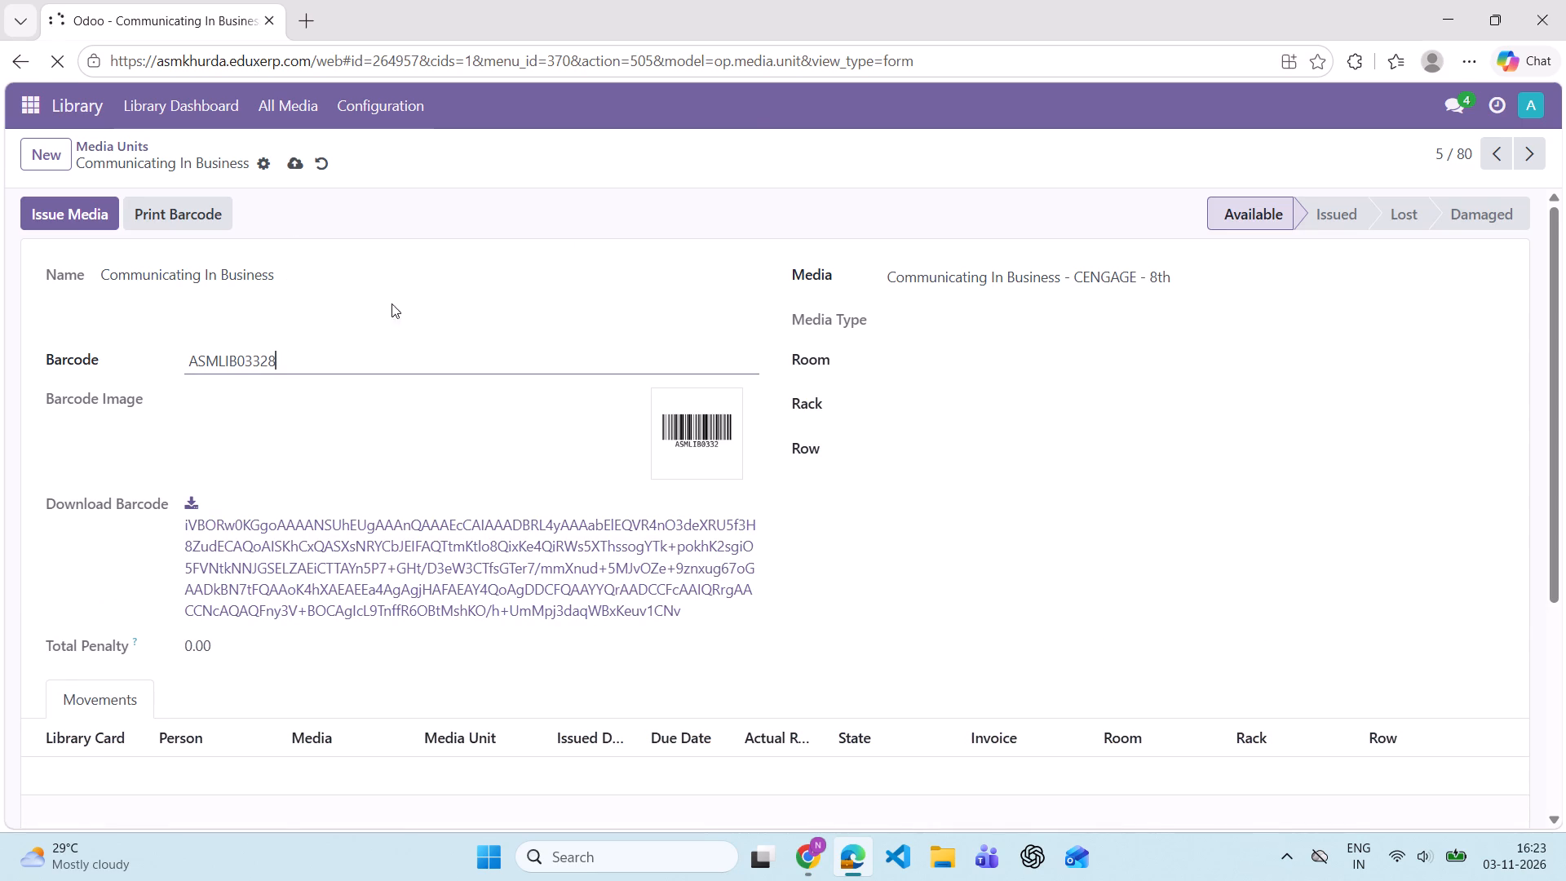
pyautogui.click(294, 165)
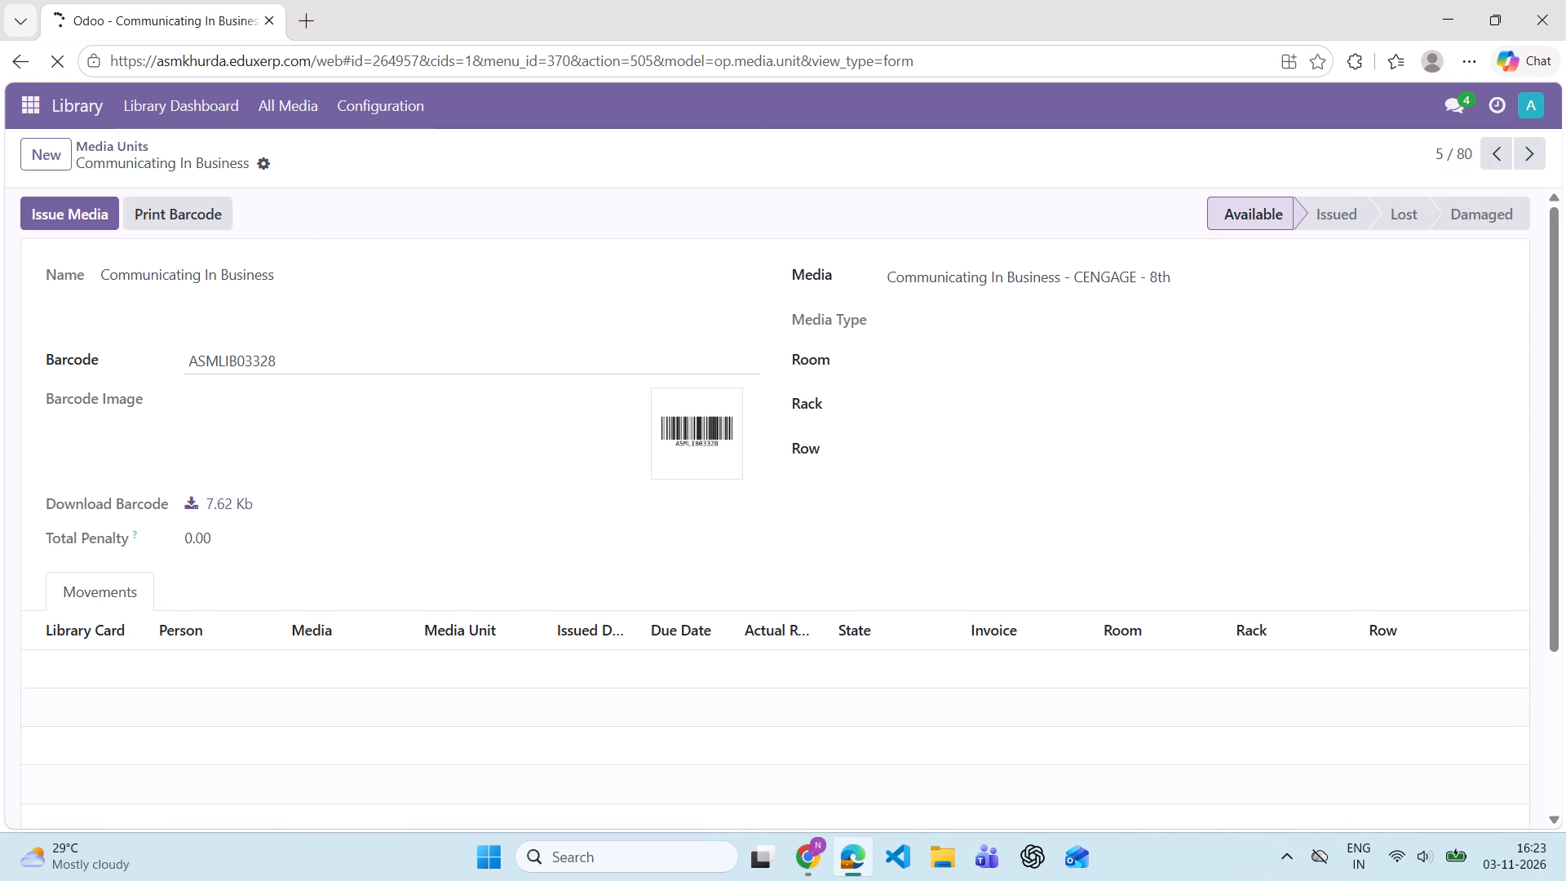
pyautogui.click(1505, 152)
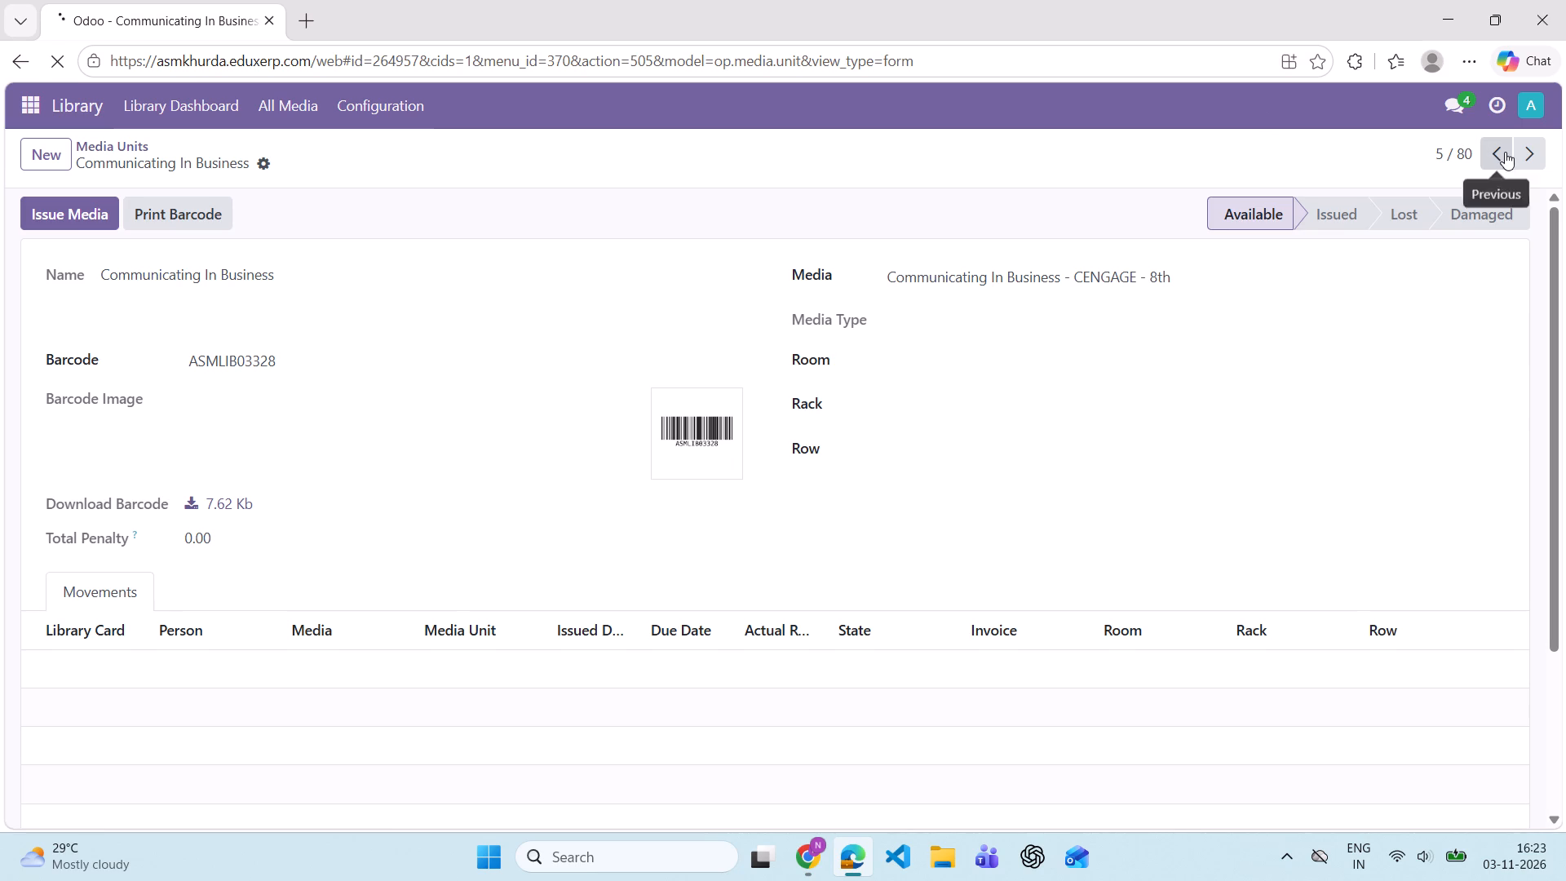
pyautogui.click(1532, 156)
pyautogui.click(1532, 156)
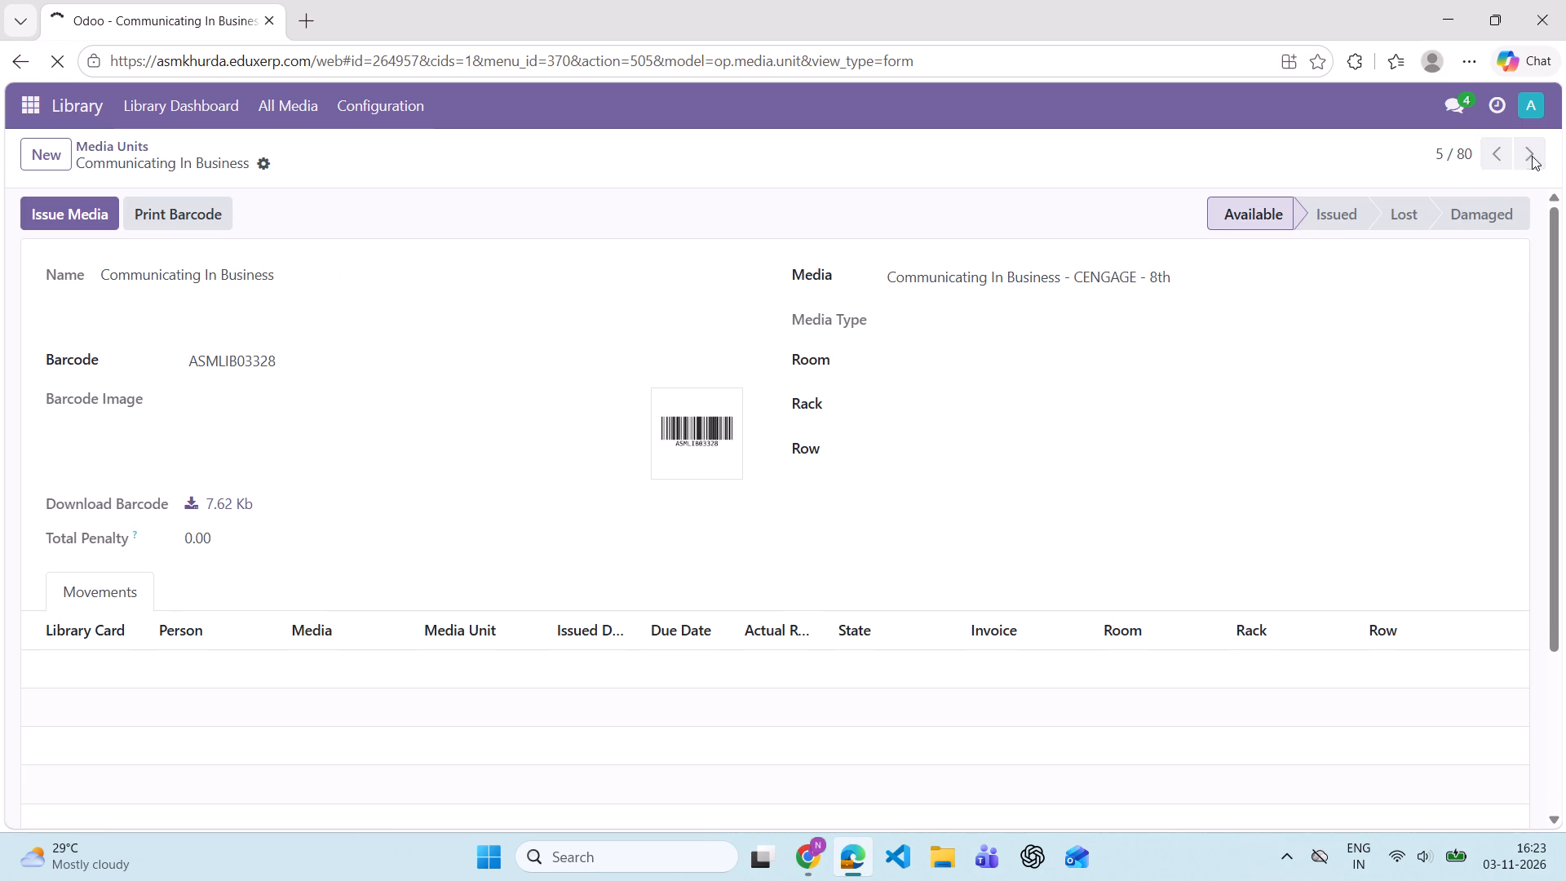
# Generate the second Communicating In Business unit's barcode image by shortening the barcode to ASMLIB0332, then restore ASMLIB03325 and advance to the next unit.
pyautogui.click(342, 360)
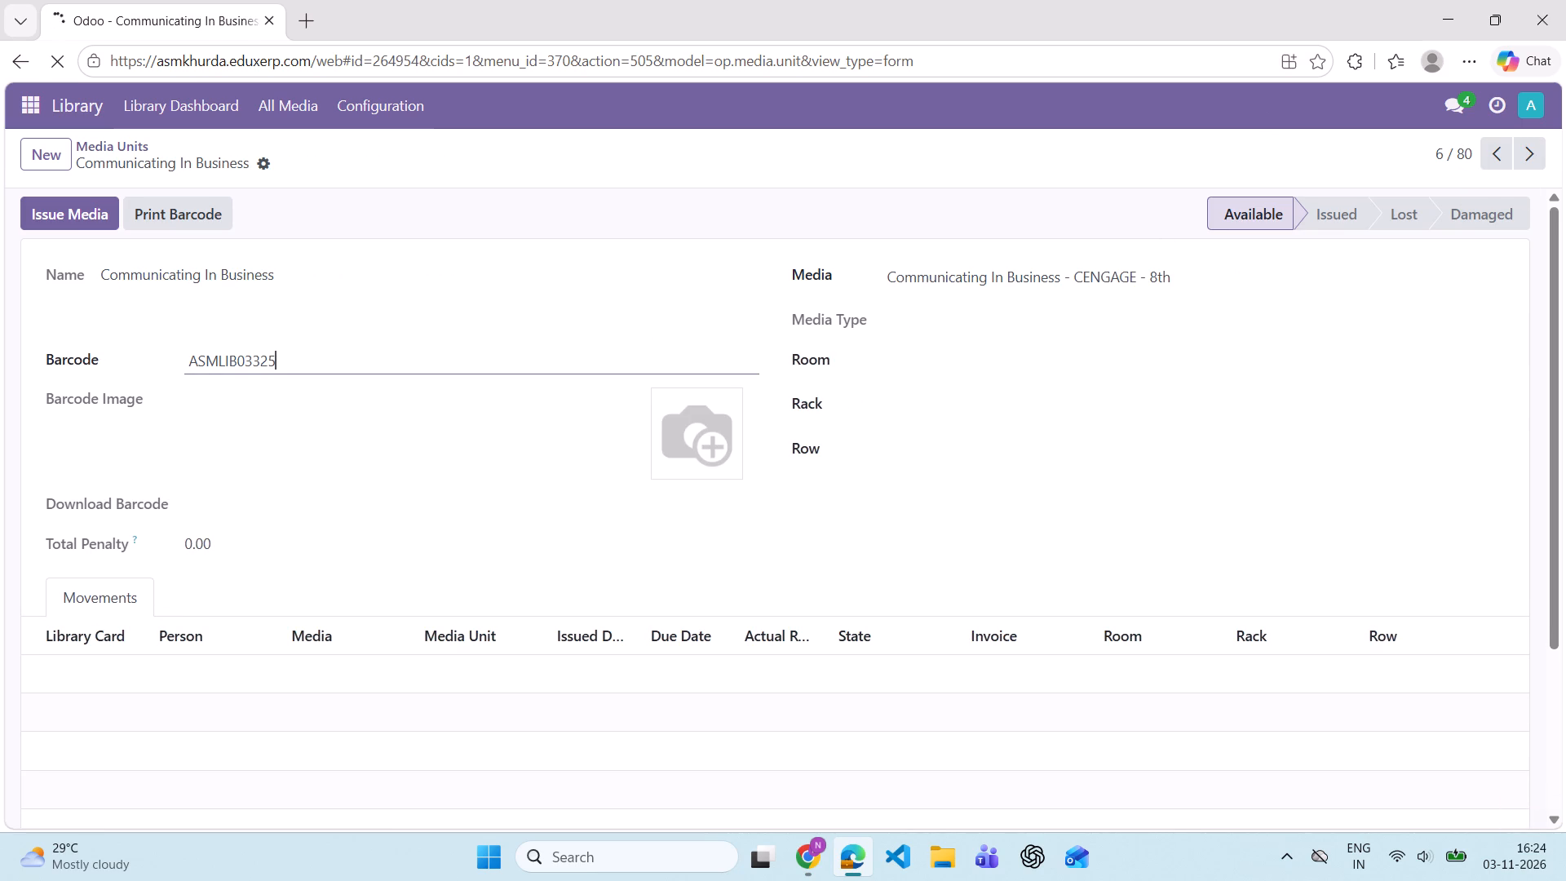
pyautogui.press('BackSpace')
pyautogui.click(314, 224)
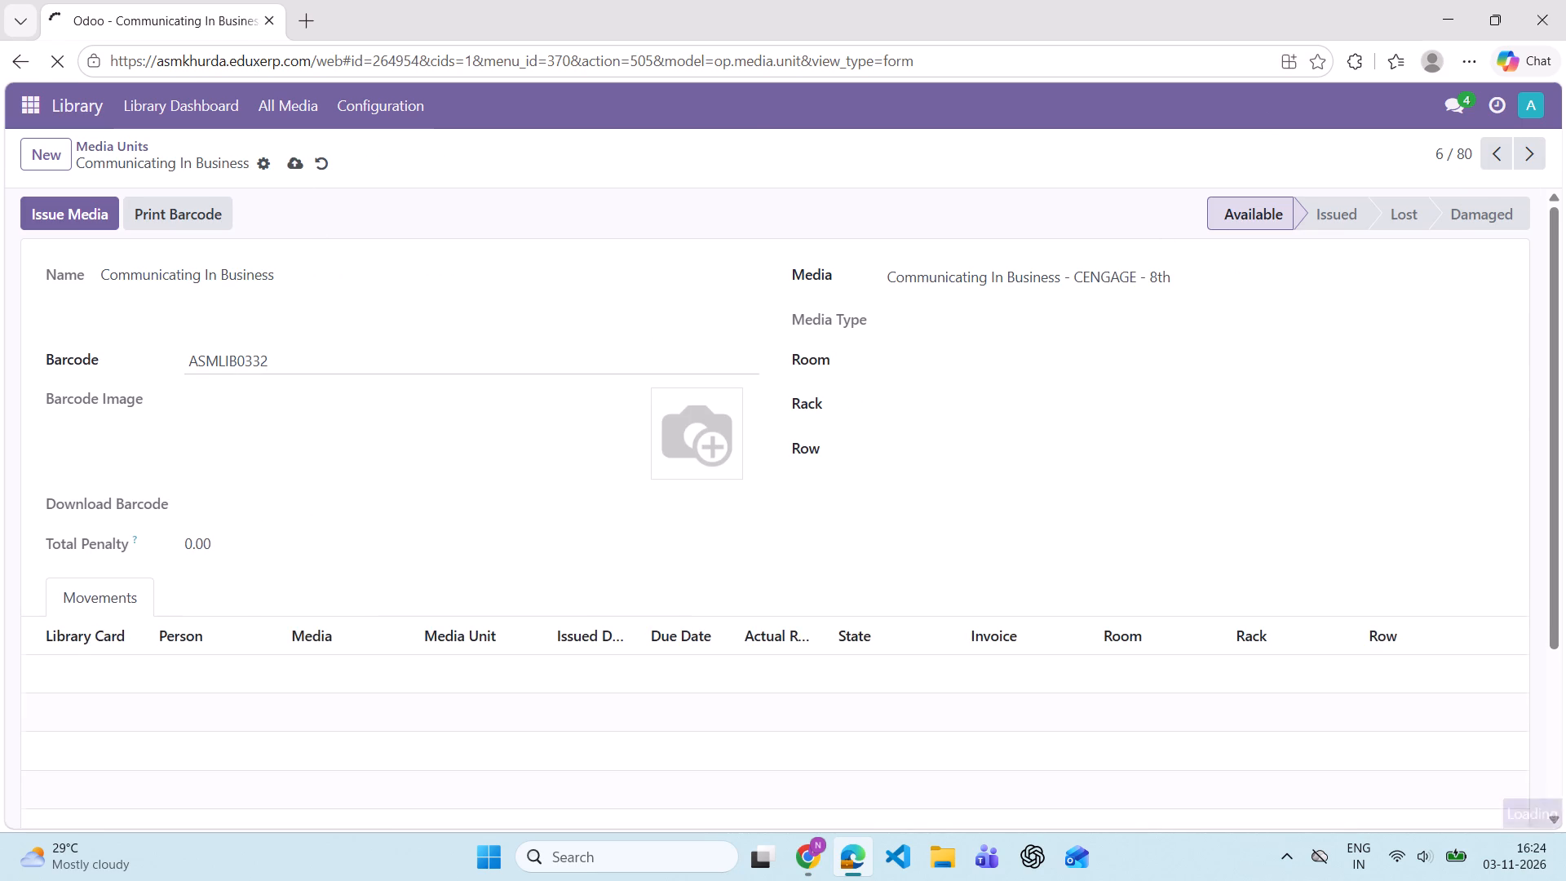
pyautogui.click(296, 365)
pyautogui.press('5')
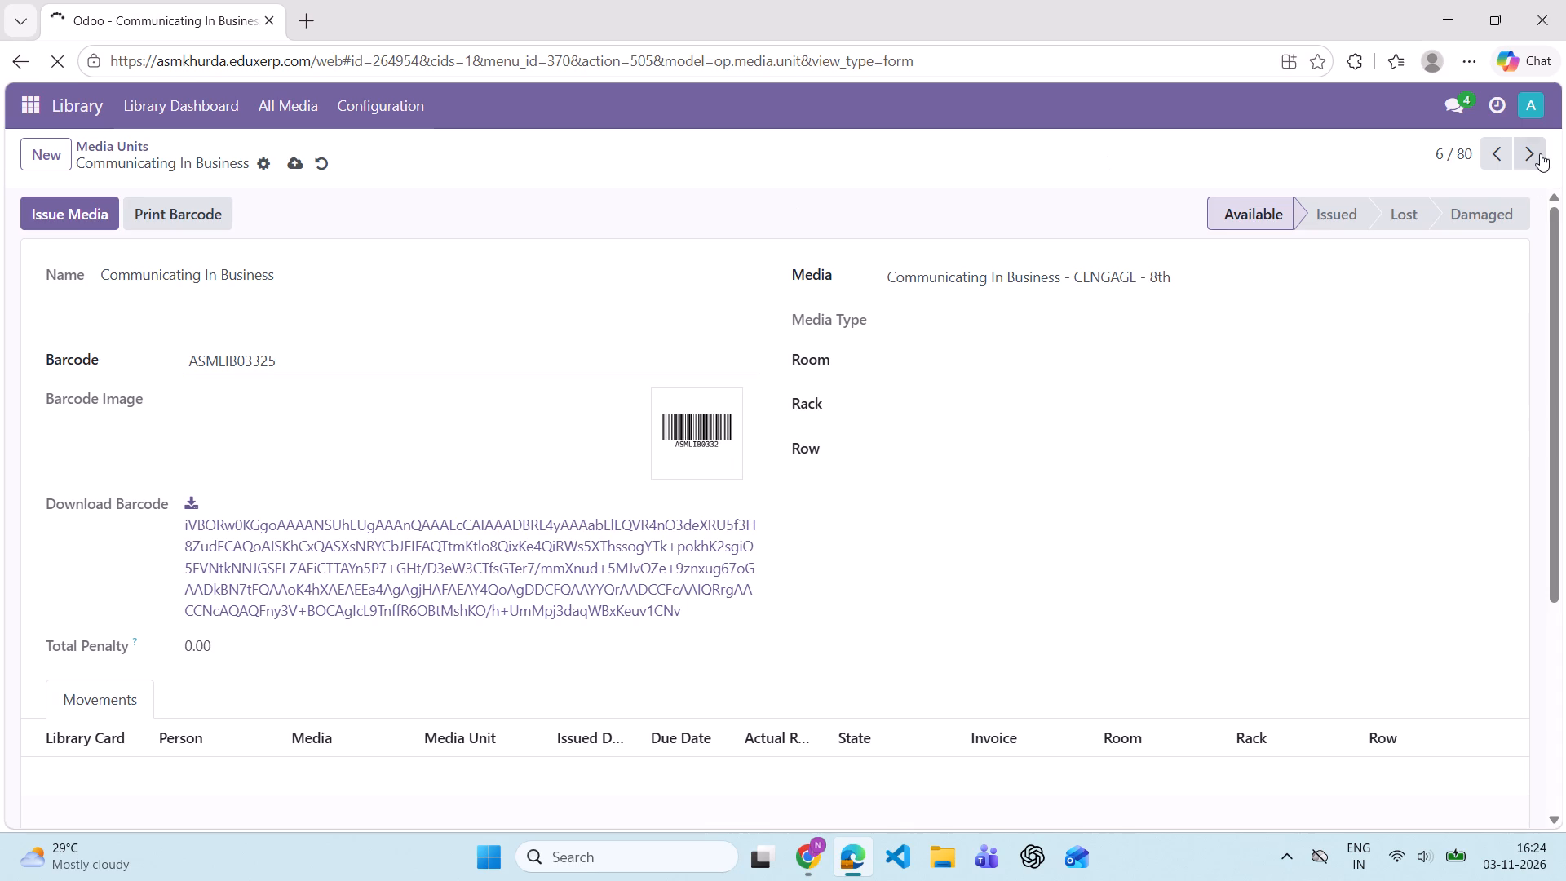
pyautogui.click(1536, 153)
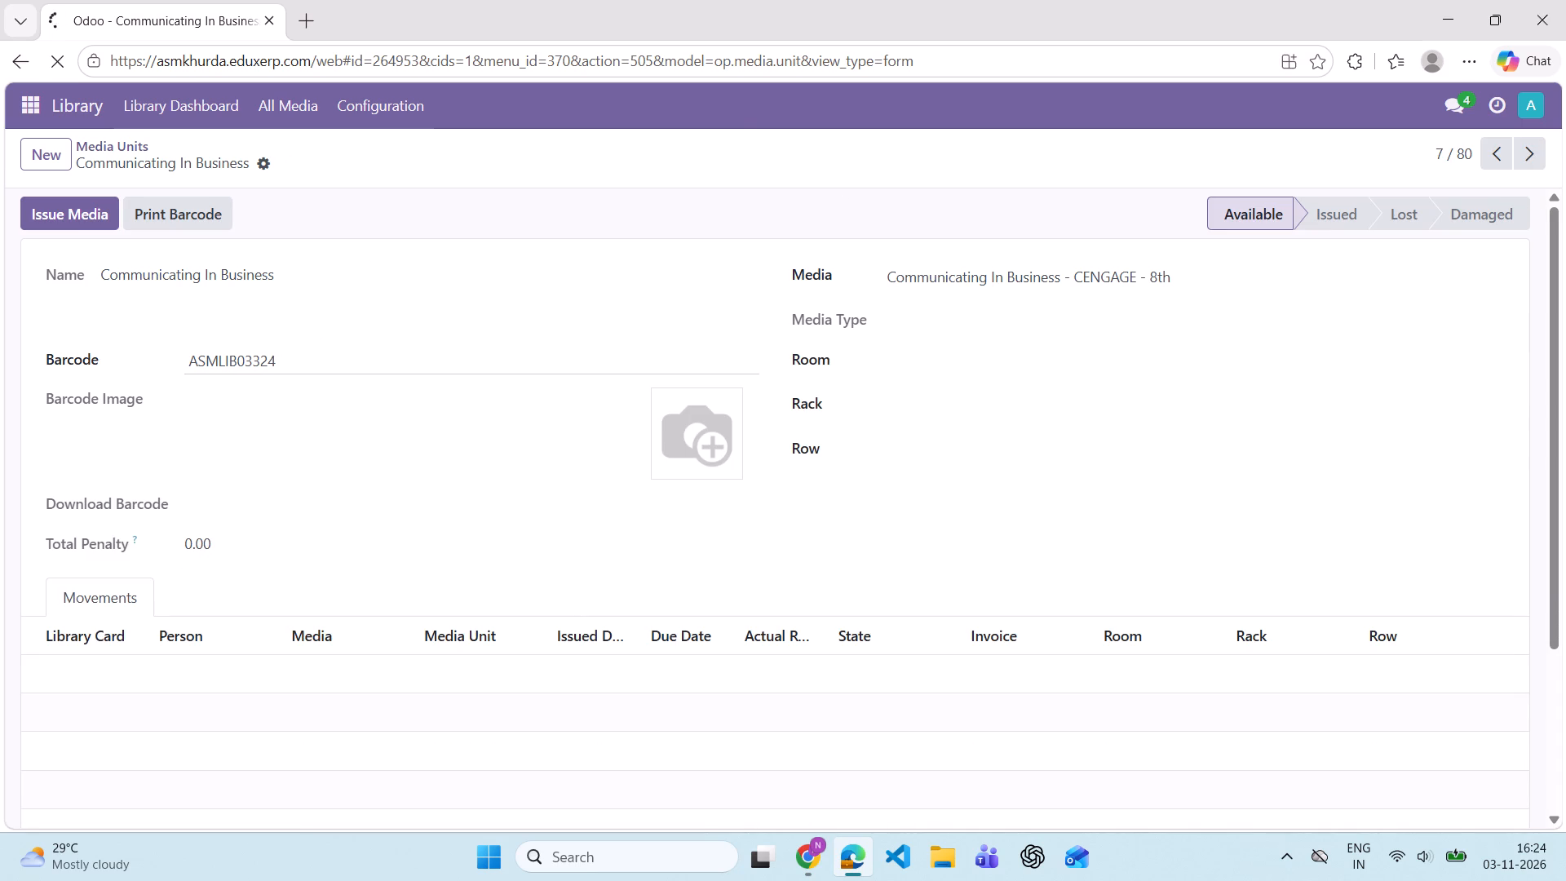
# Generate the third Communicating In Business unit's barcode image by shortening the barcode to ASMLIB0332, then restore ASMLIB03324 and advance to the next unit.
pyautogui.click(315, 369)
pyautogui.press('BackSpace')
pyautogui.click(307, 229)
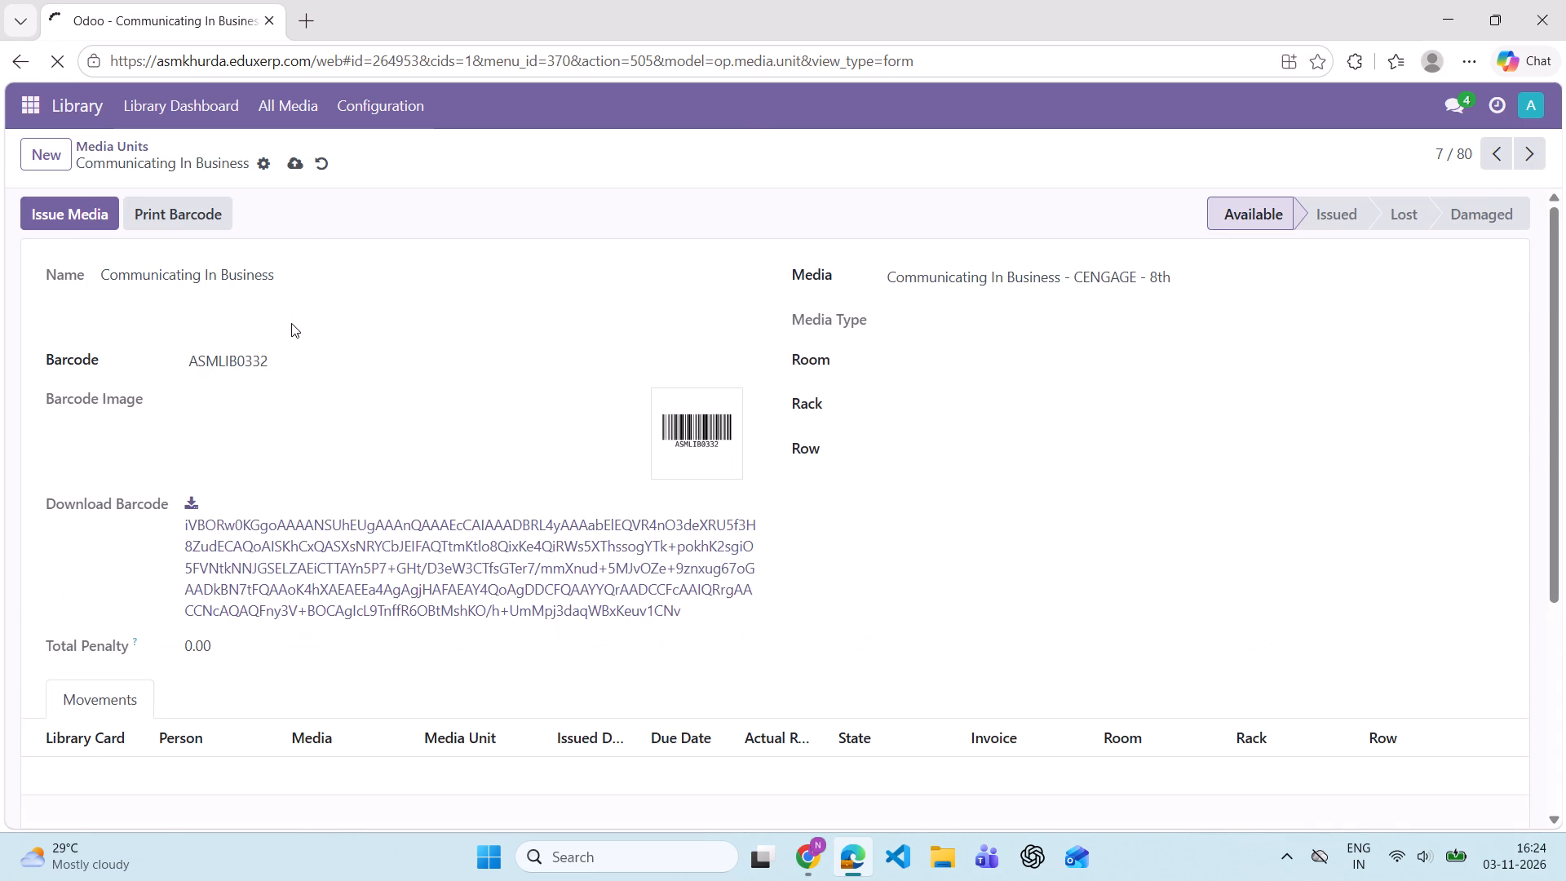
pyautogui.click(289, 363)
pyautogui.press('4')
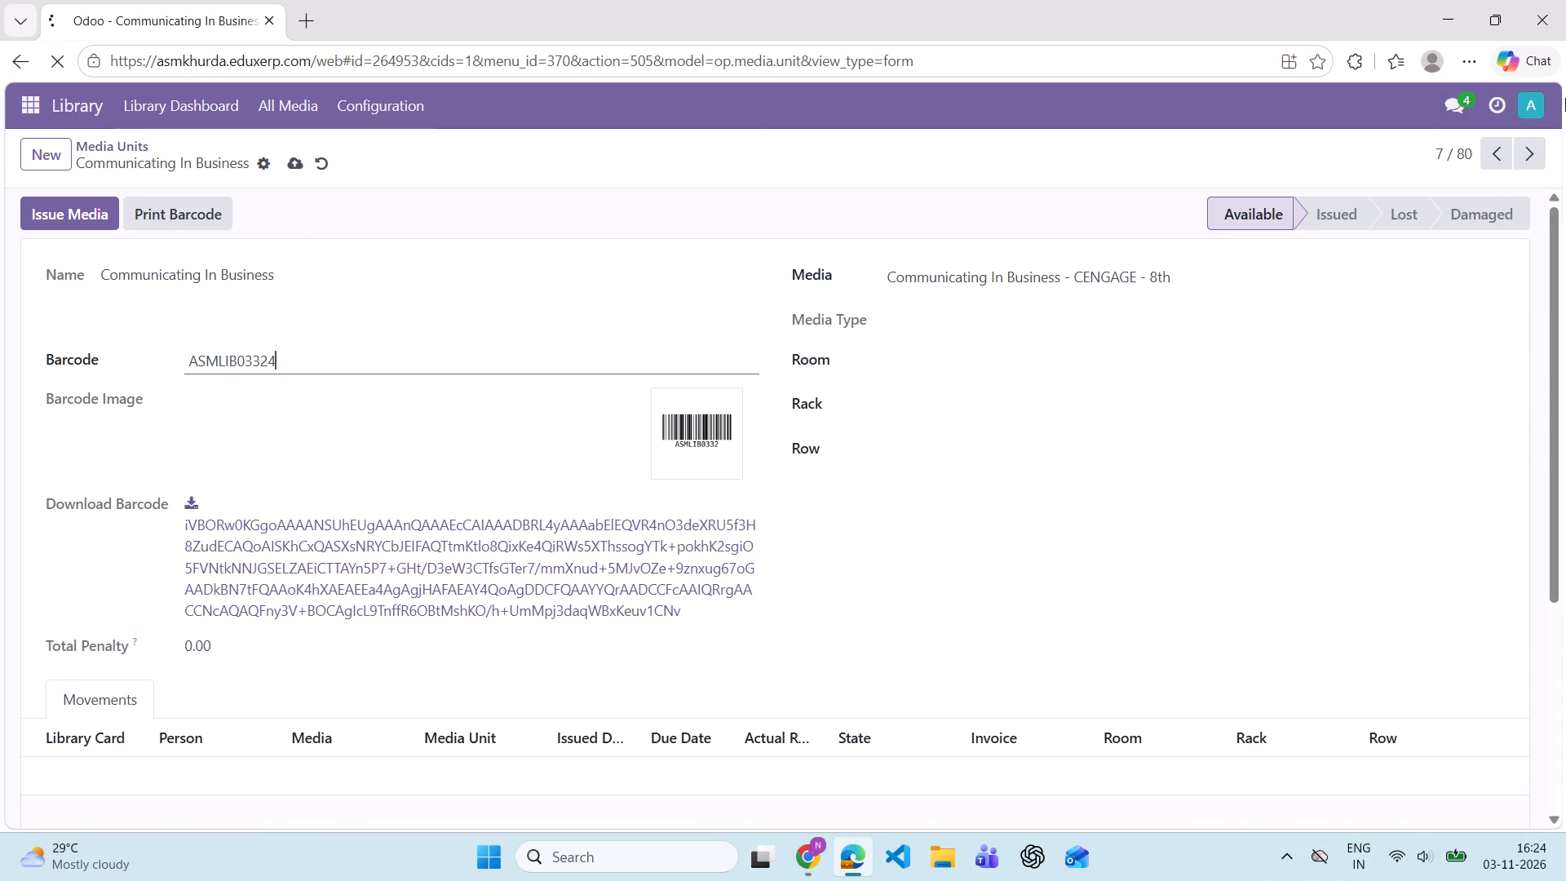
pyautogui.click(1534, 157)
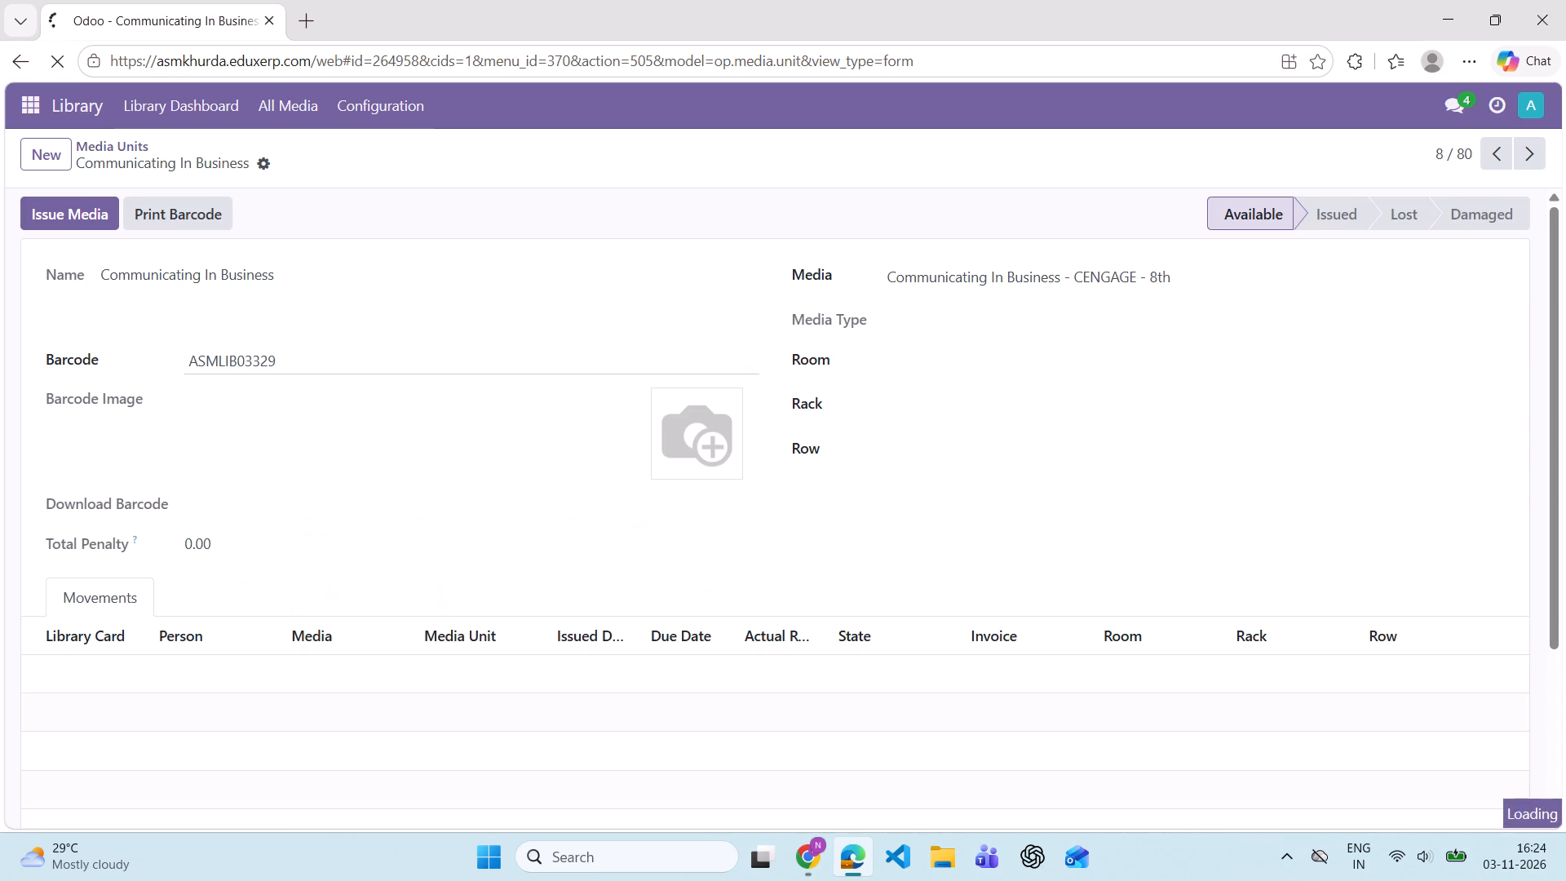
# Generate the fourth Communicating In Business unit's barcode image by shortening the barcode to ASMLIB0332, then restore ASMLIB03329 and advance to the next unit.
pyautogui.click(289, 362)
pyautogui.press('BackSpace')
pyautogui.click(308, 238)
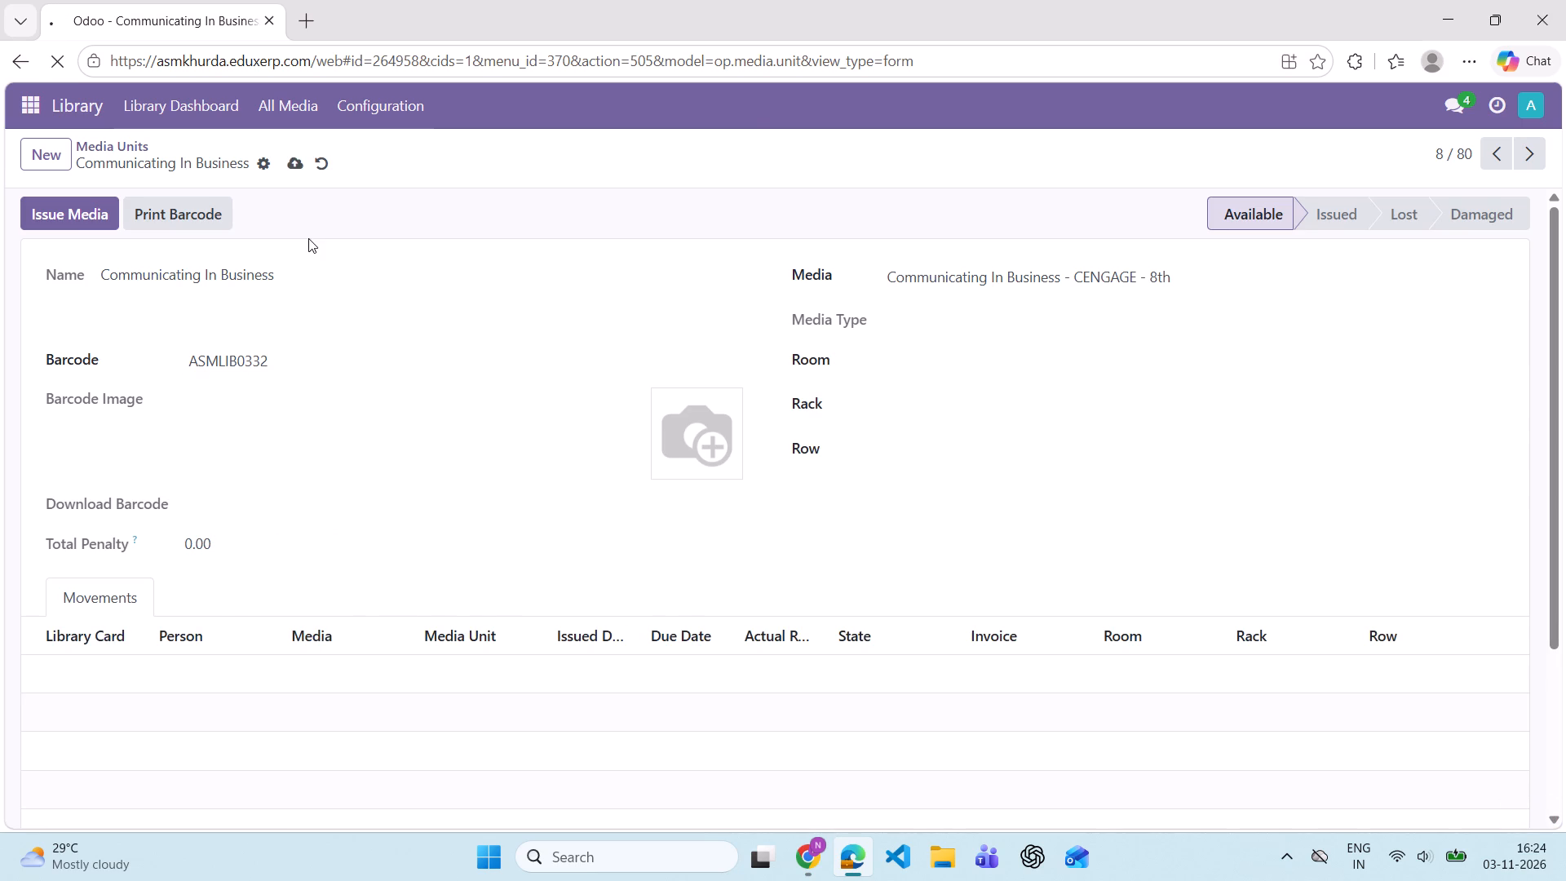
pyautogui.click(303, 374)
pyautogui.click(315, 353)
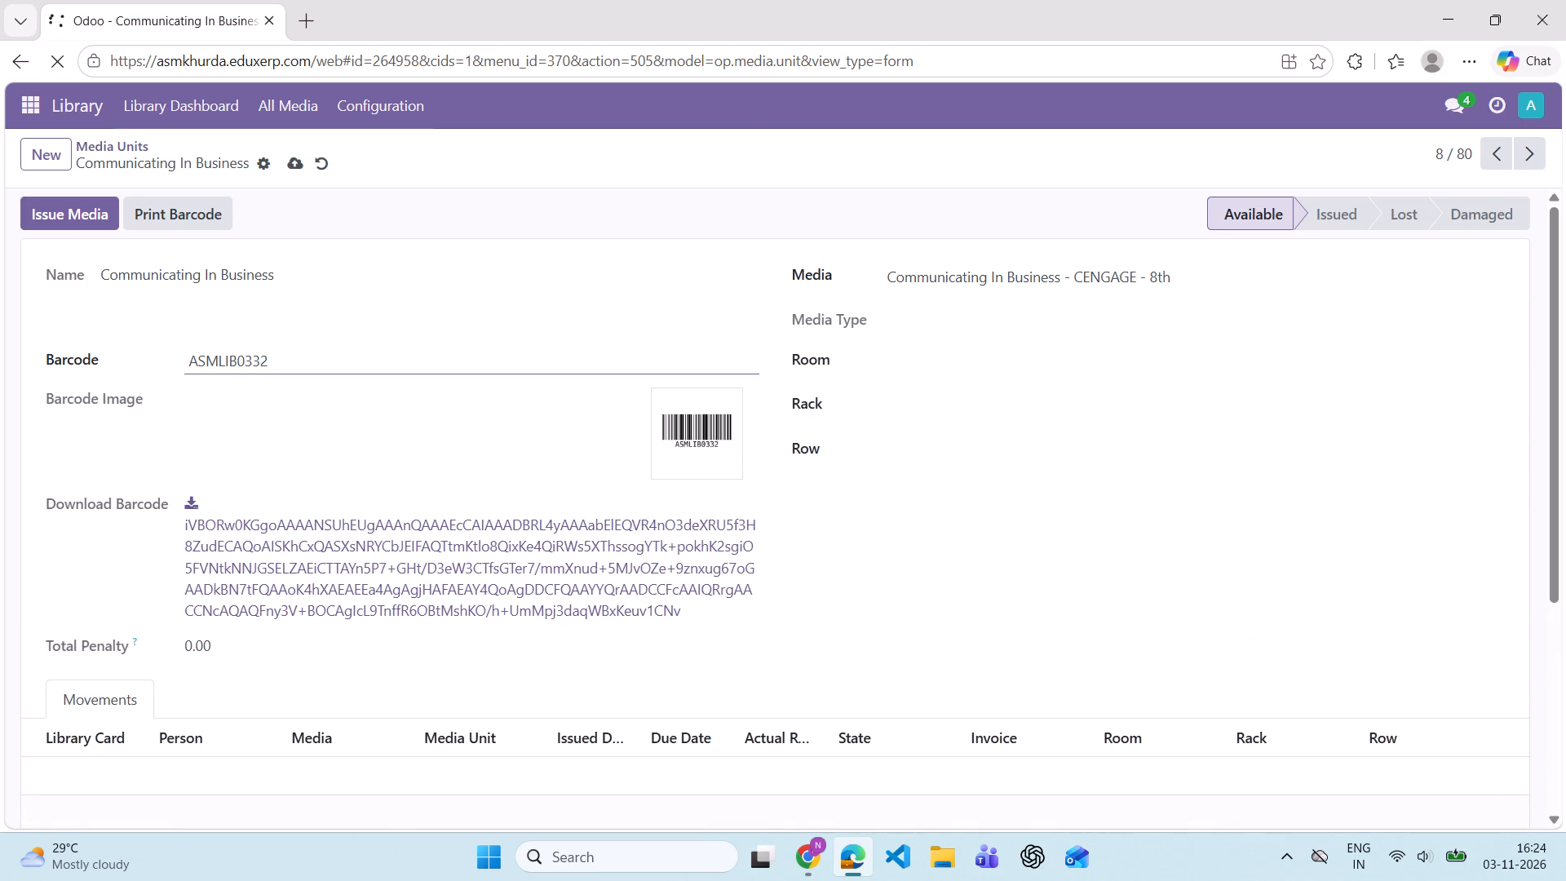
pyautogui.press('9')
pyautogui.click(1534, 157)
# Generate the fifth Communicating In Business unit's barcode image by shortening the barcode to ASMLIB0332, then restore ASMLIB03323 and advance to the next unit.
pyautogui.click(458, 356)
pyautogui.press('BackSpace')
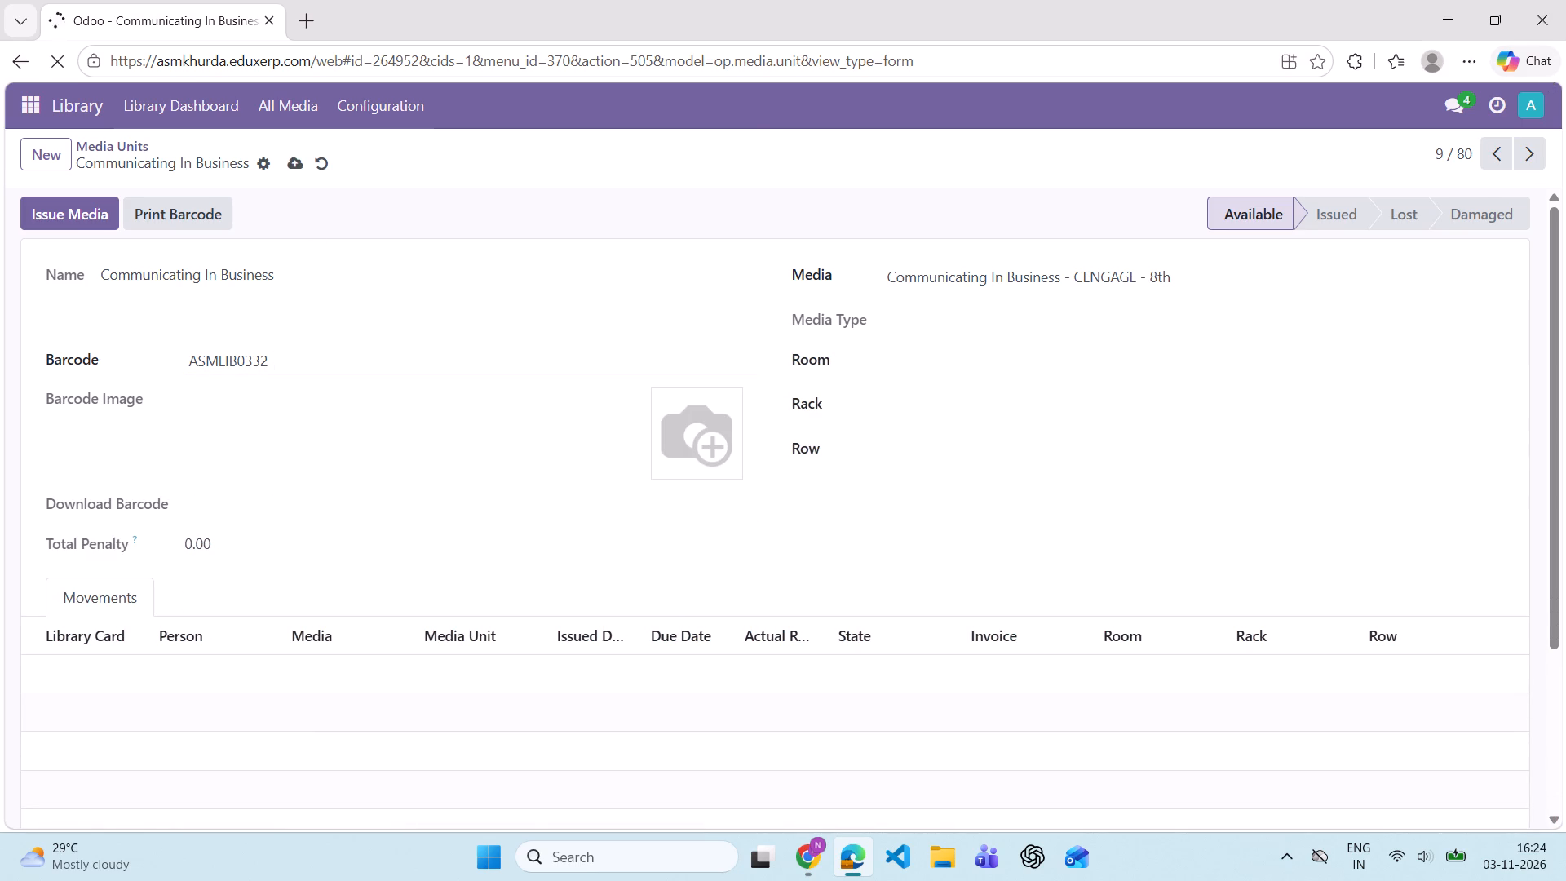
pyautogui.click(336, 241)
pyautogui.click(286, 361)
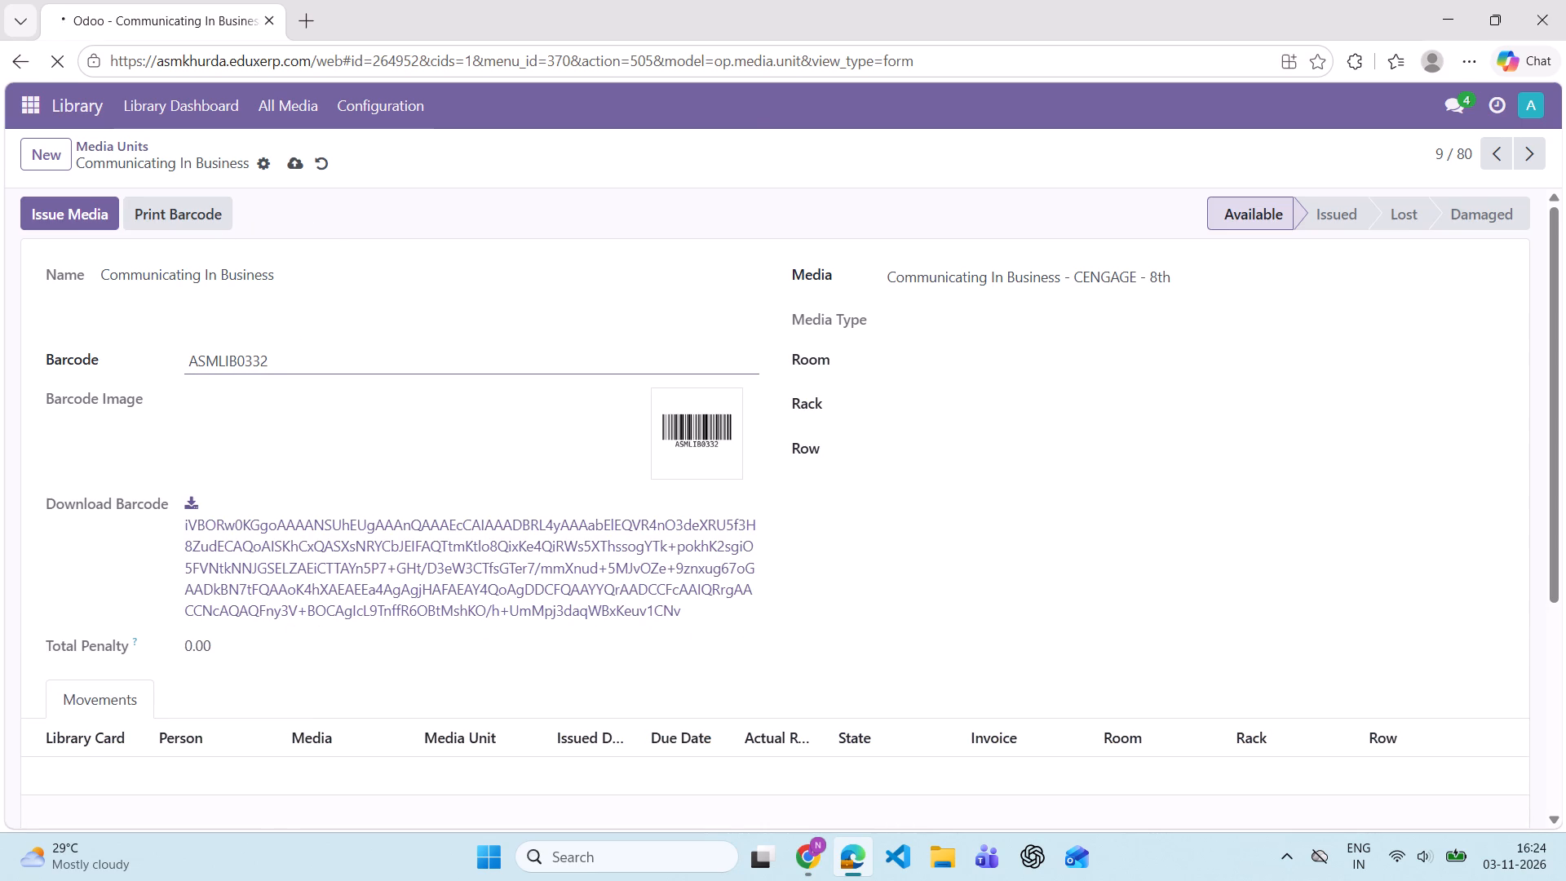
pyautogui.press('4')
pyautogui.press('BackSpace')
pyautogui.press('3')
pyautogui.click(1528, 162)
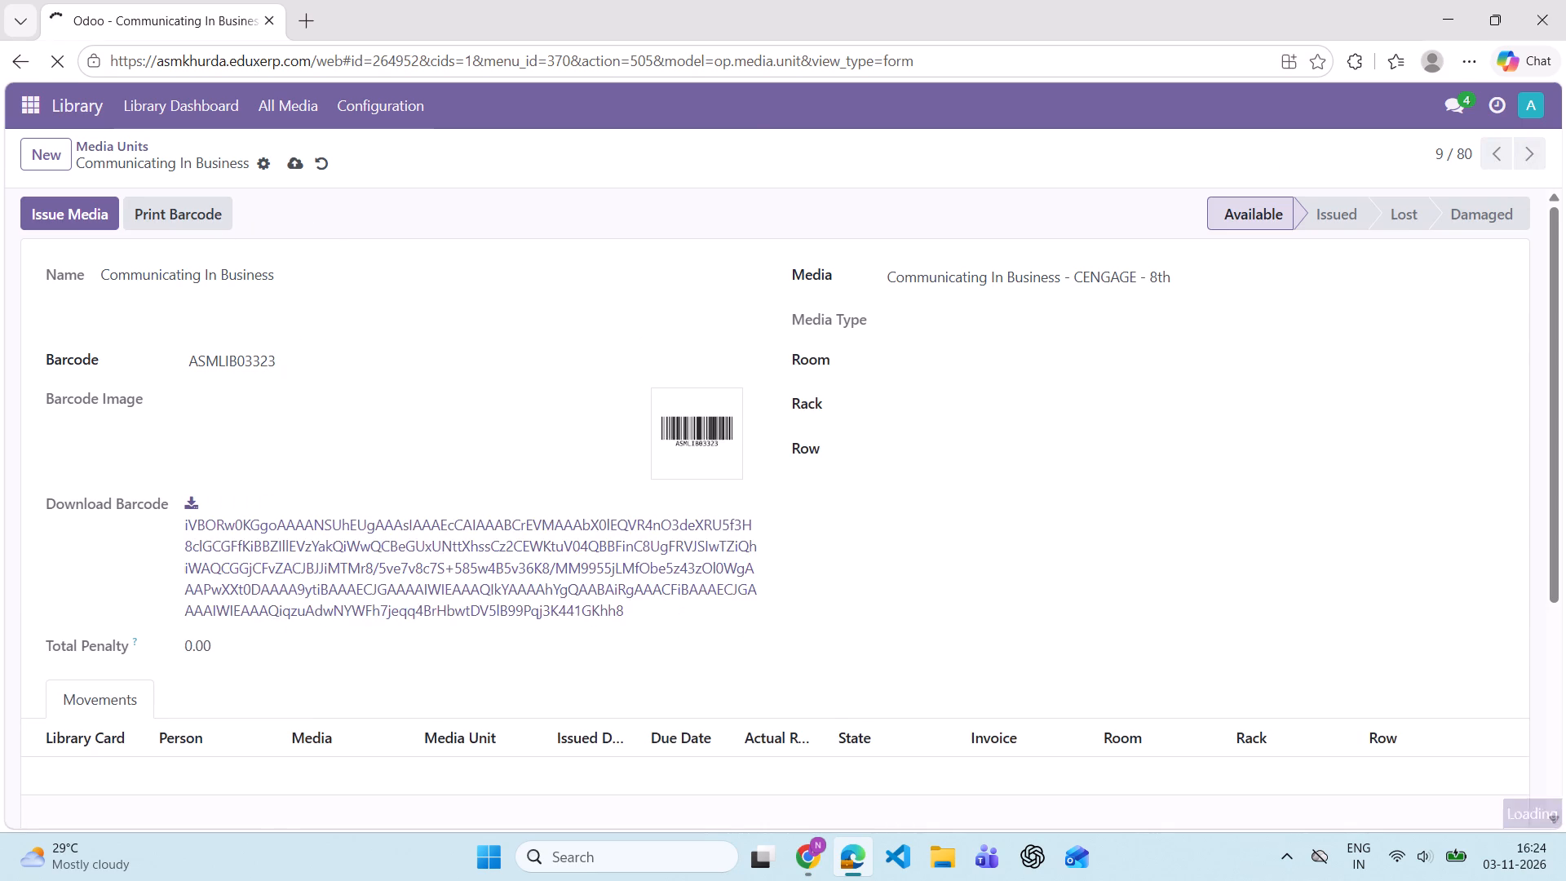
# Generate the sixth Communicating In Business unit's barcode image by shortening the barcode to ASMLIB0332, then restore ASMLIB03326 and advance to the next unit.
pyautogui.click(368, 360)
pyautogui.press('BackSpace')
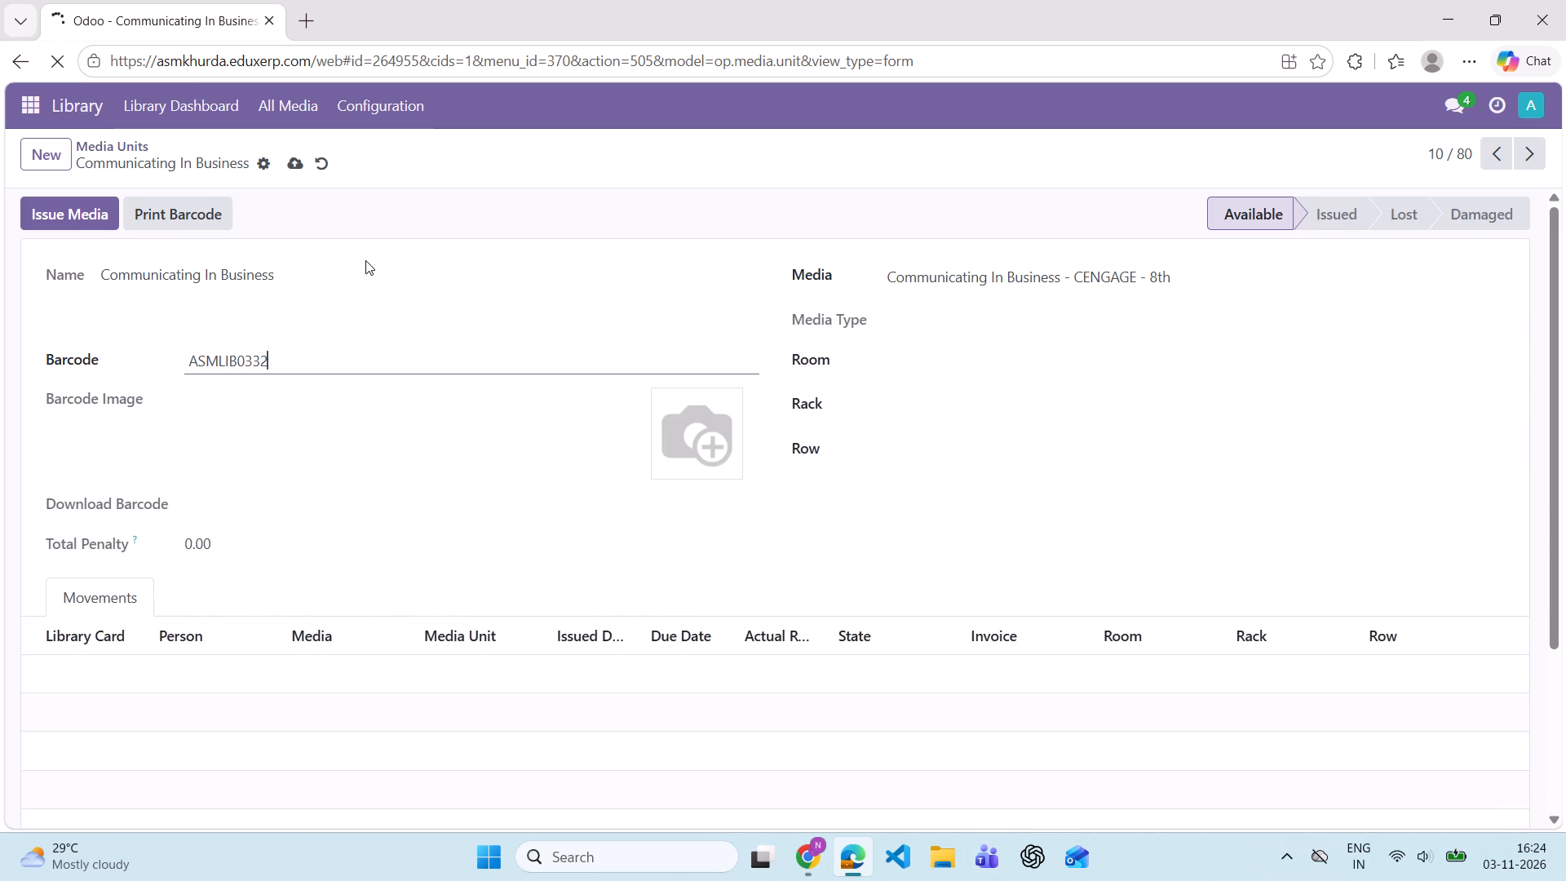
pyautogui.click(365, 260)
pyautogui.click(319, 369)
pyautogui.press('6')
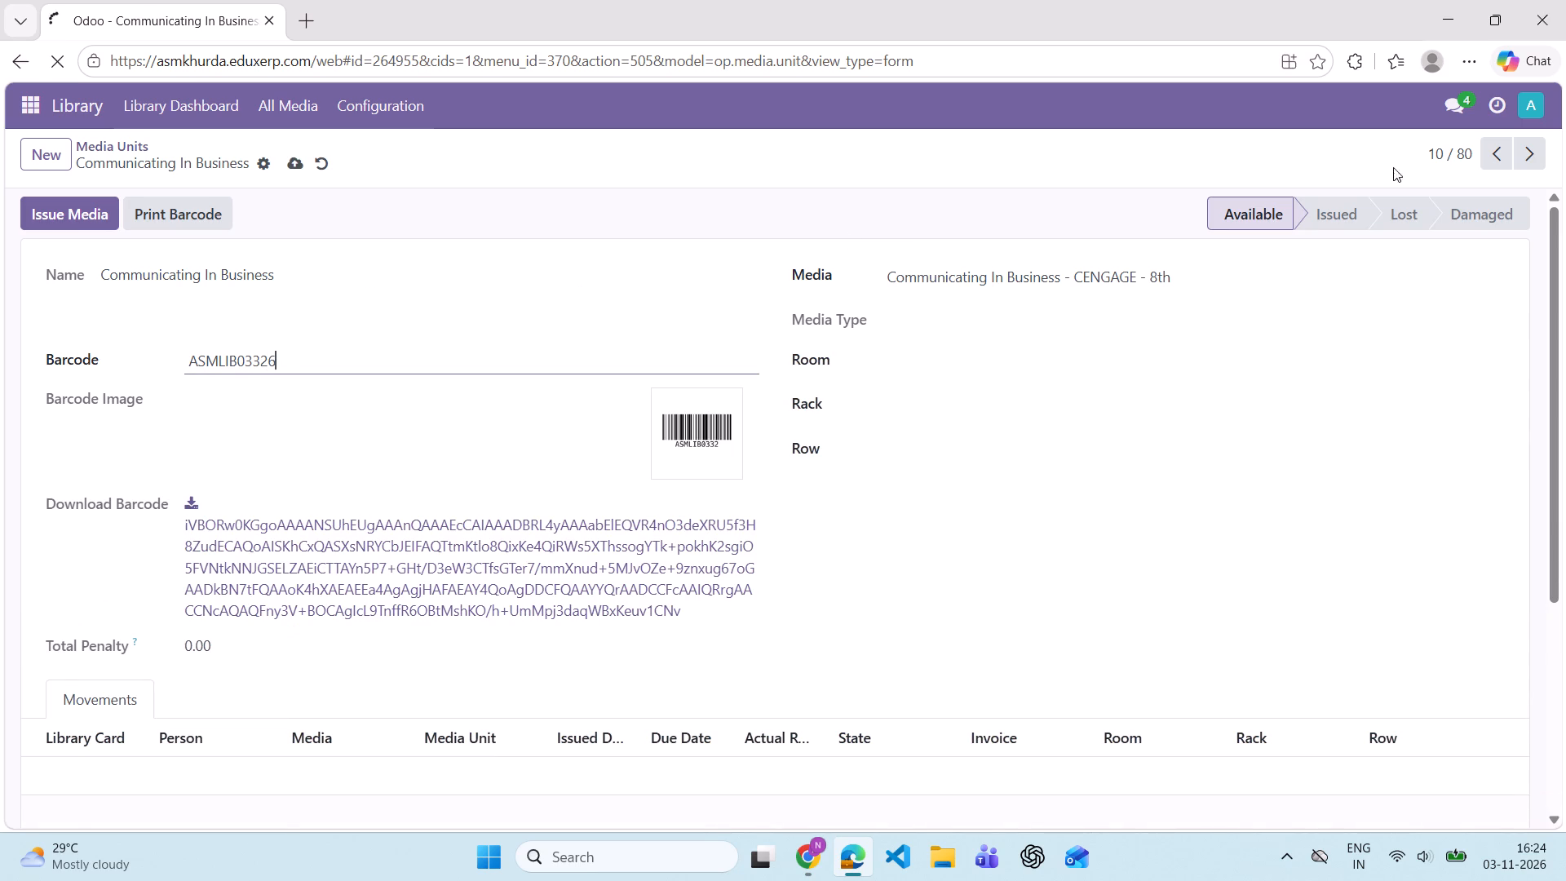
pyautogui.click(1537, 154)
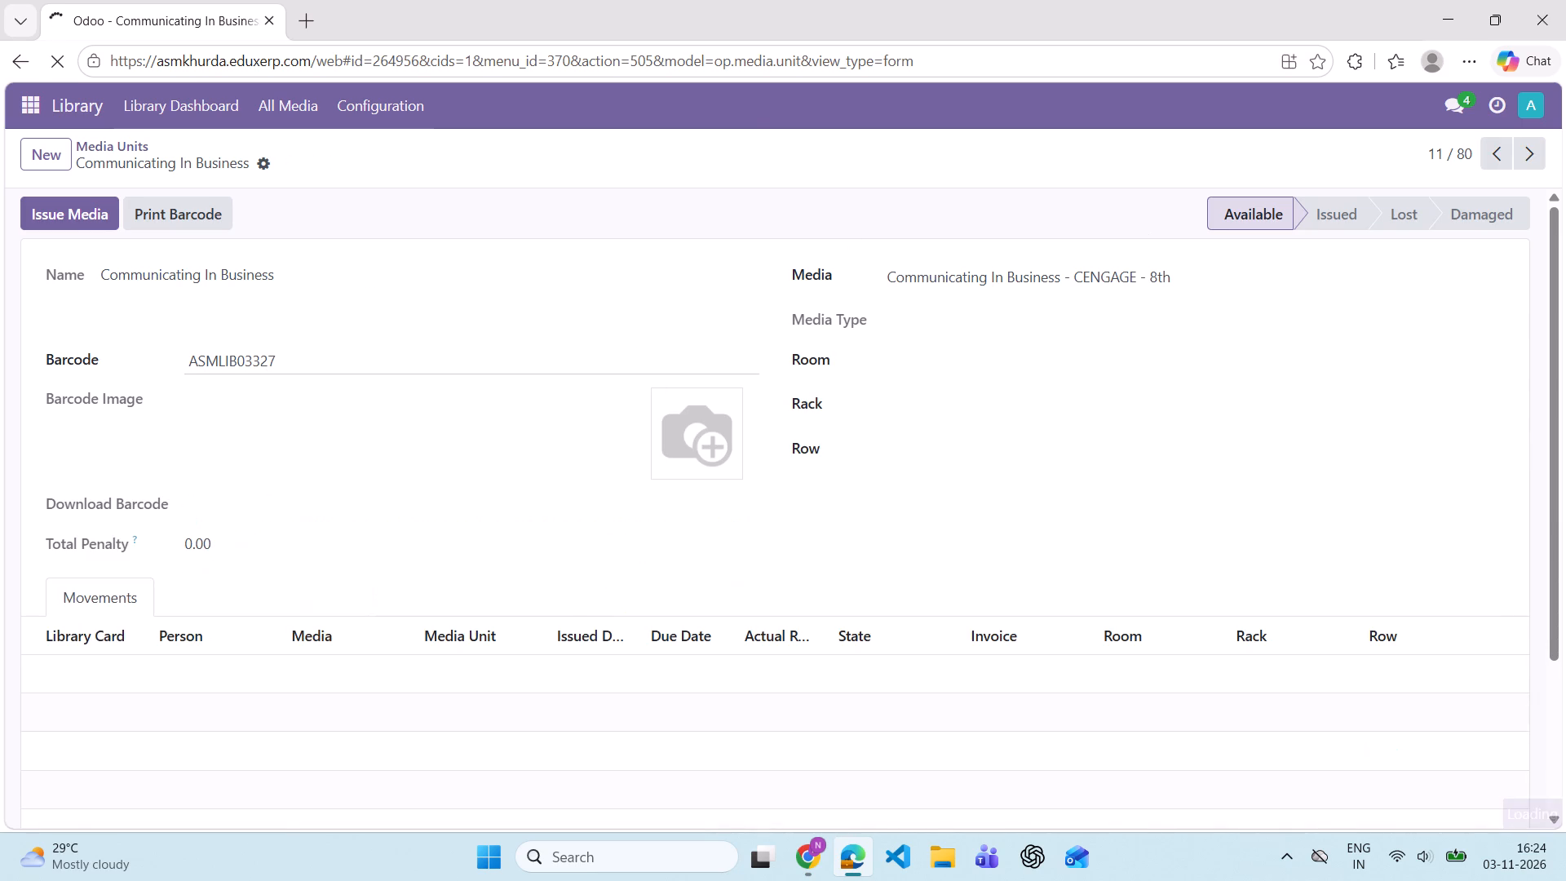
# Generate the seventh Communicating In Business unit's barcode image by shortening the barcode to ASMLIB0332, then restore ASMLIB03327 and advance to the next unit.
pyautogui.click(507, 371)
pyautogui.press('BackSpace')
pyautogui.click(484, 232)
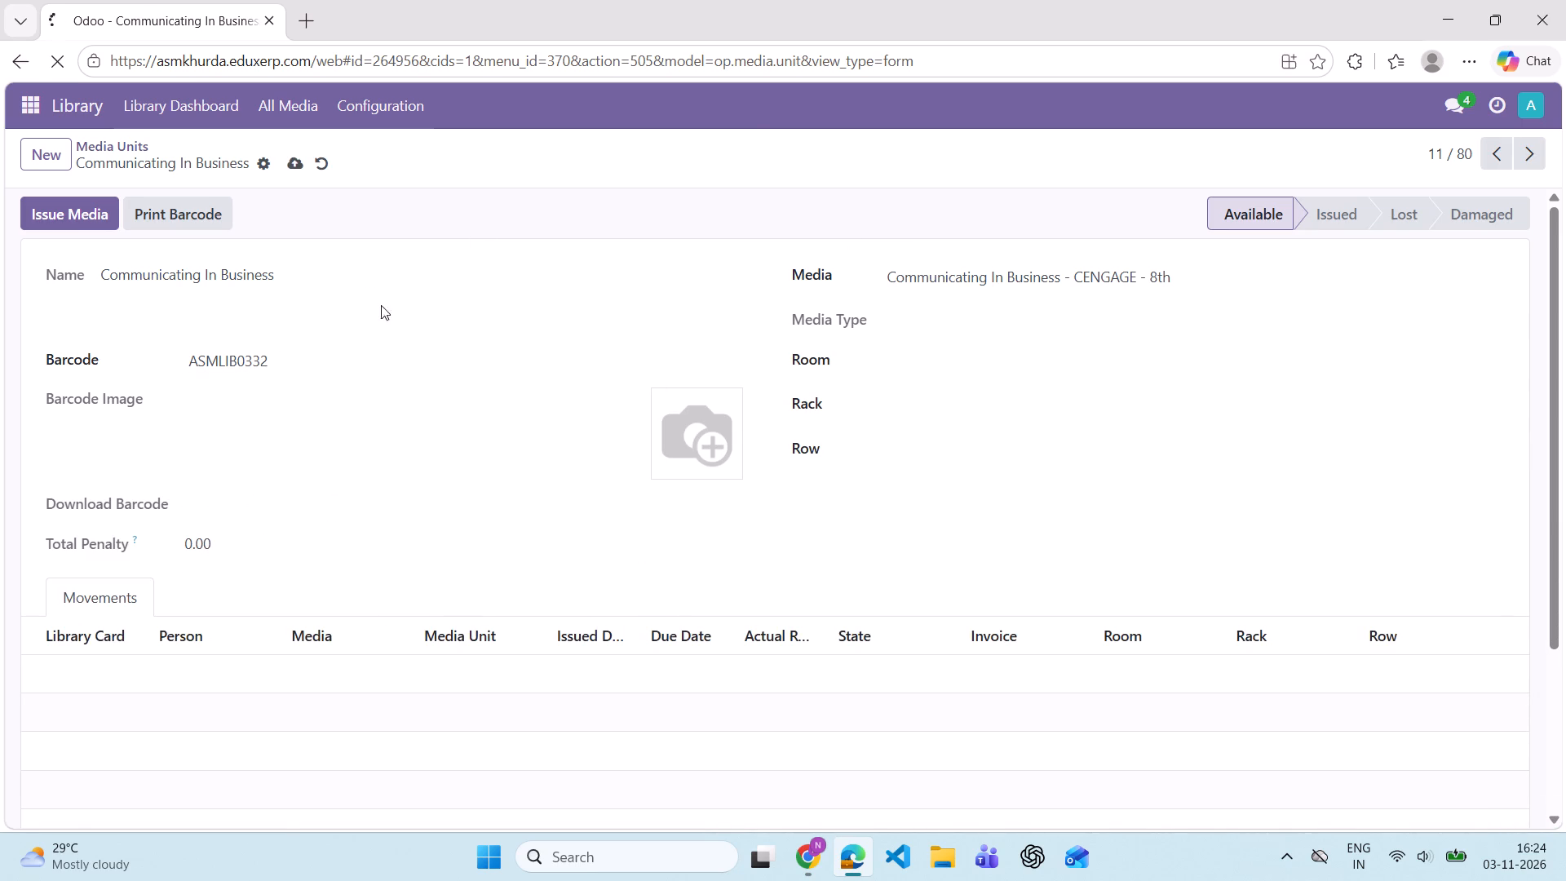
pyautogui.click(343, 370)
pyautogui.press('7')
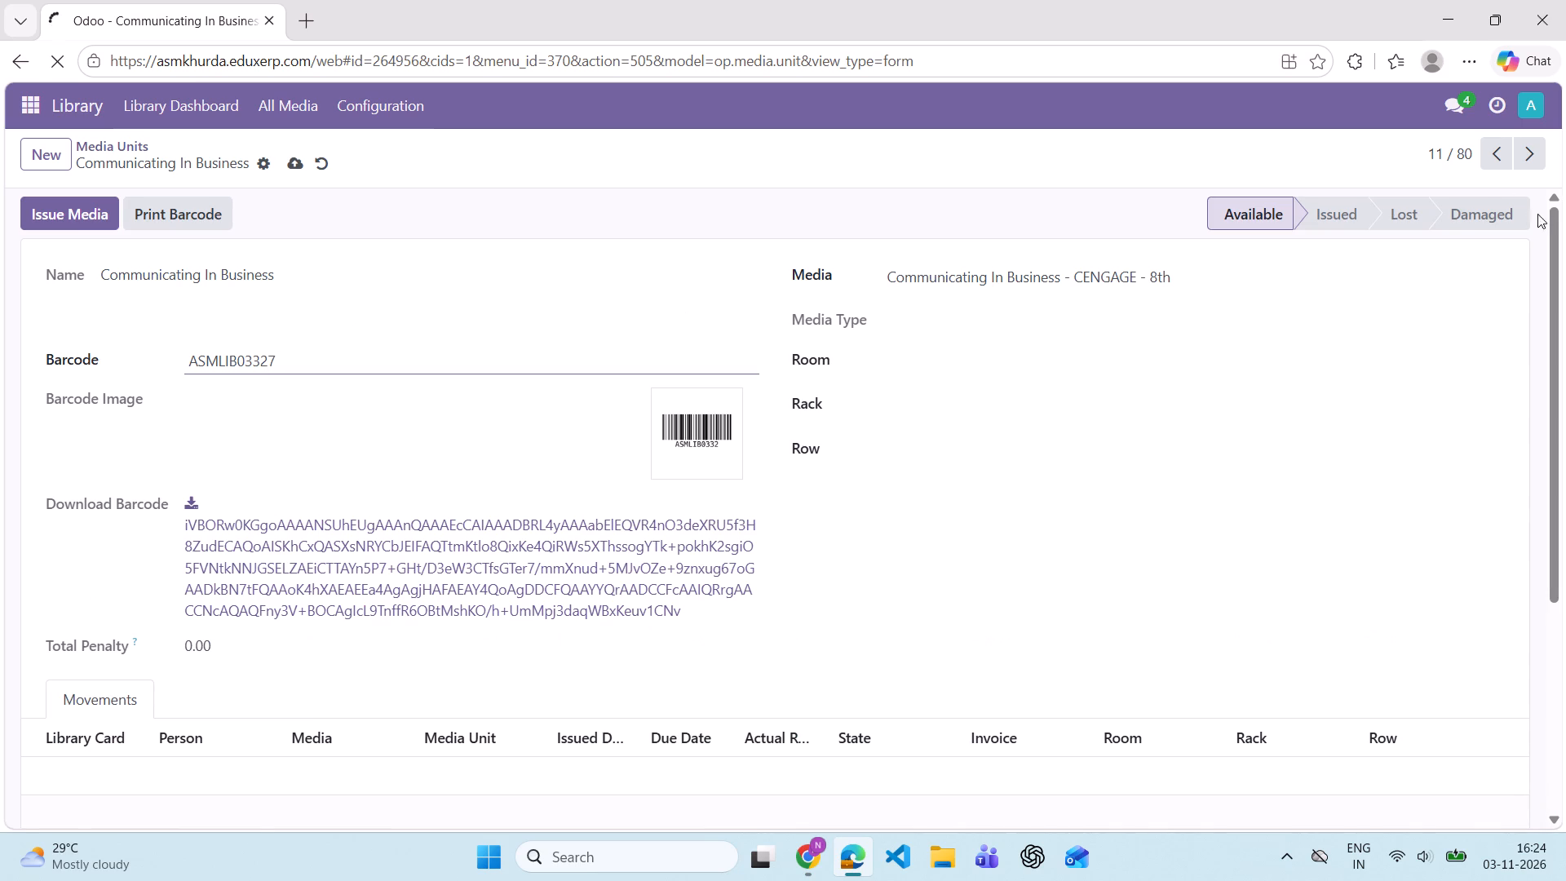
pyautogui.click(1531, 144)
# Refresh the Communication Skills - Oxford unit's barcode image by shortening the barcode to ASMLIB0079, then restore ASMLIB00798 and advance to the next unit.
pyautogui.click(329, 352)
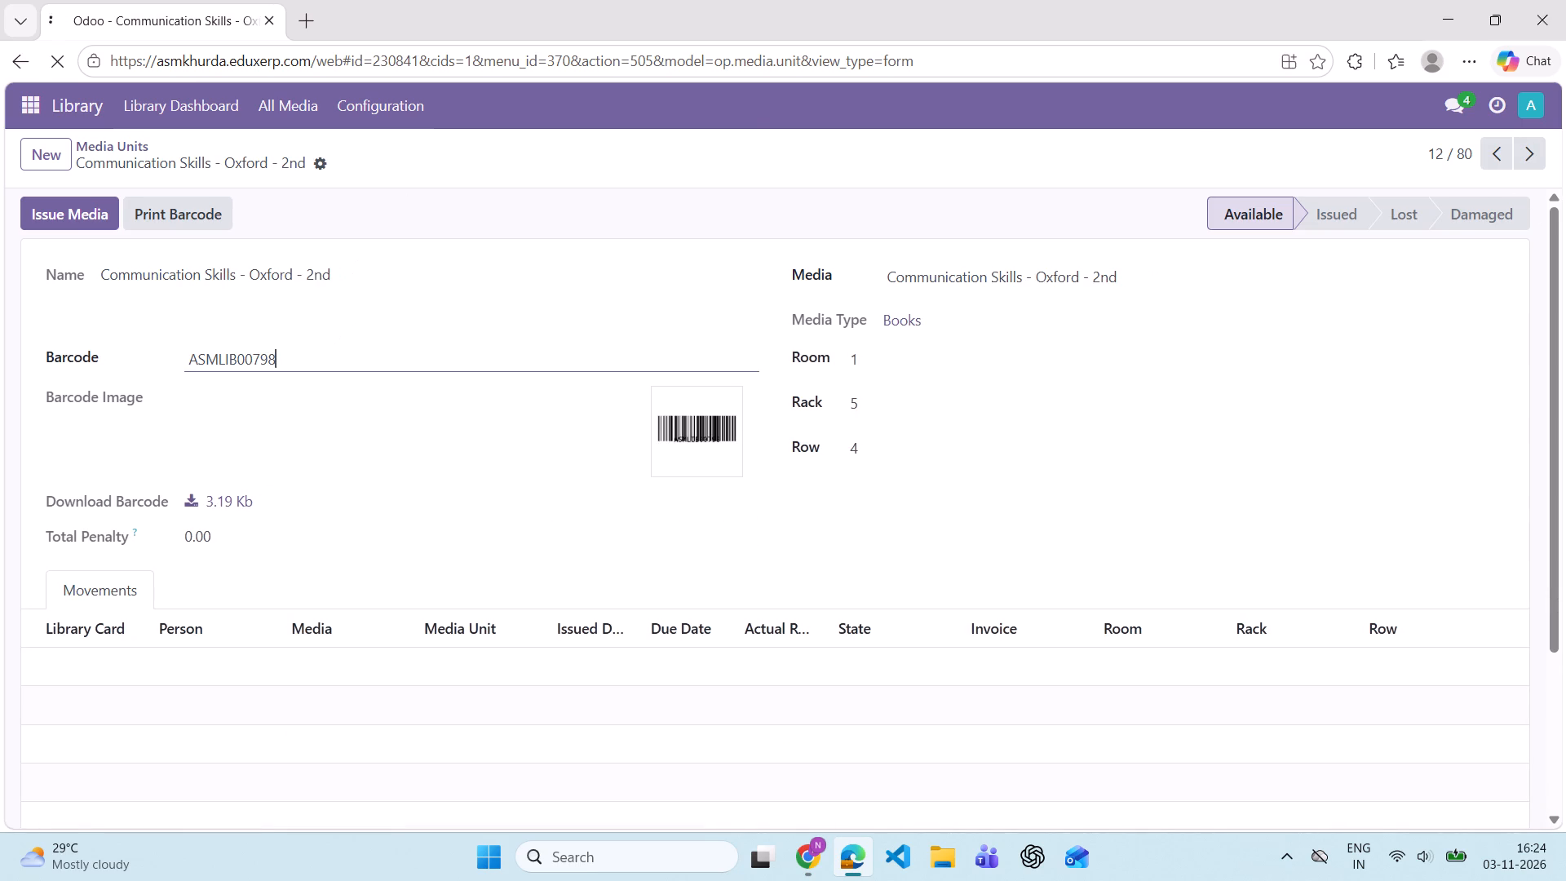
pyautogui.press('BackSpace')
pyautogui.click(361, 216)
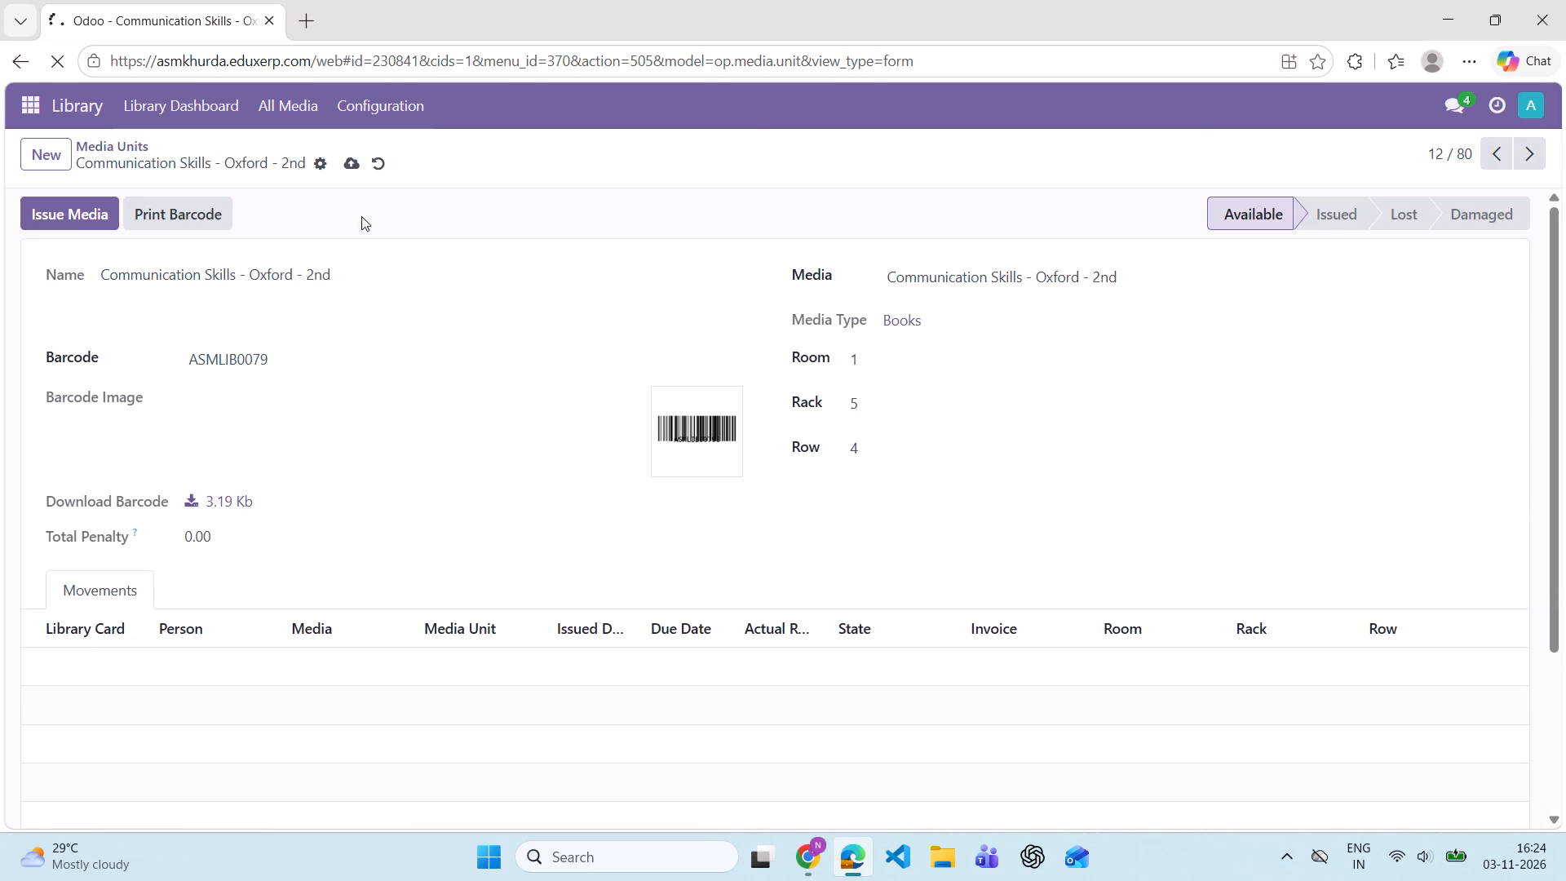
pyautogui.click(318, 369)
pyautogui.press('8')
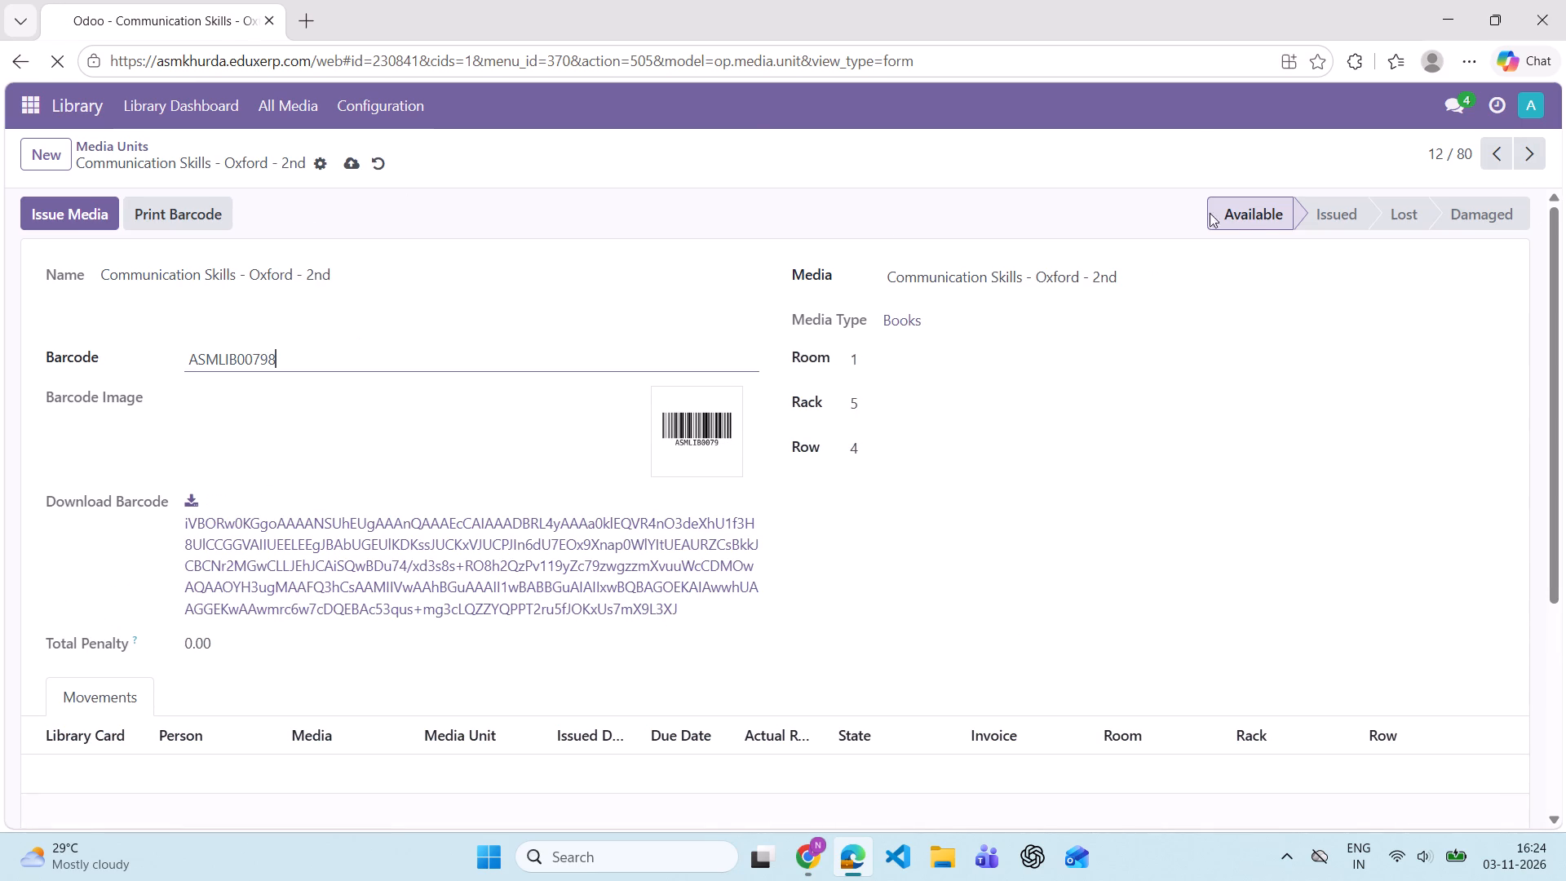
pyautogui.click(1539, 157)
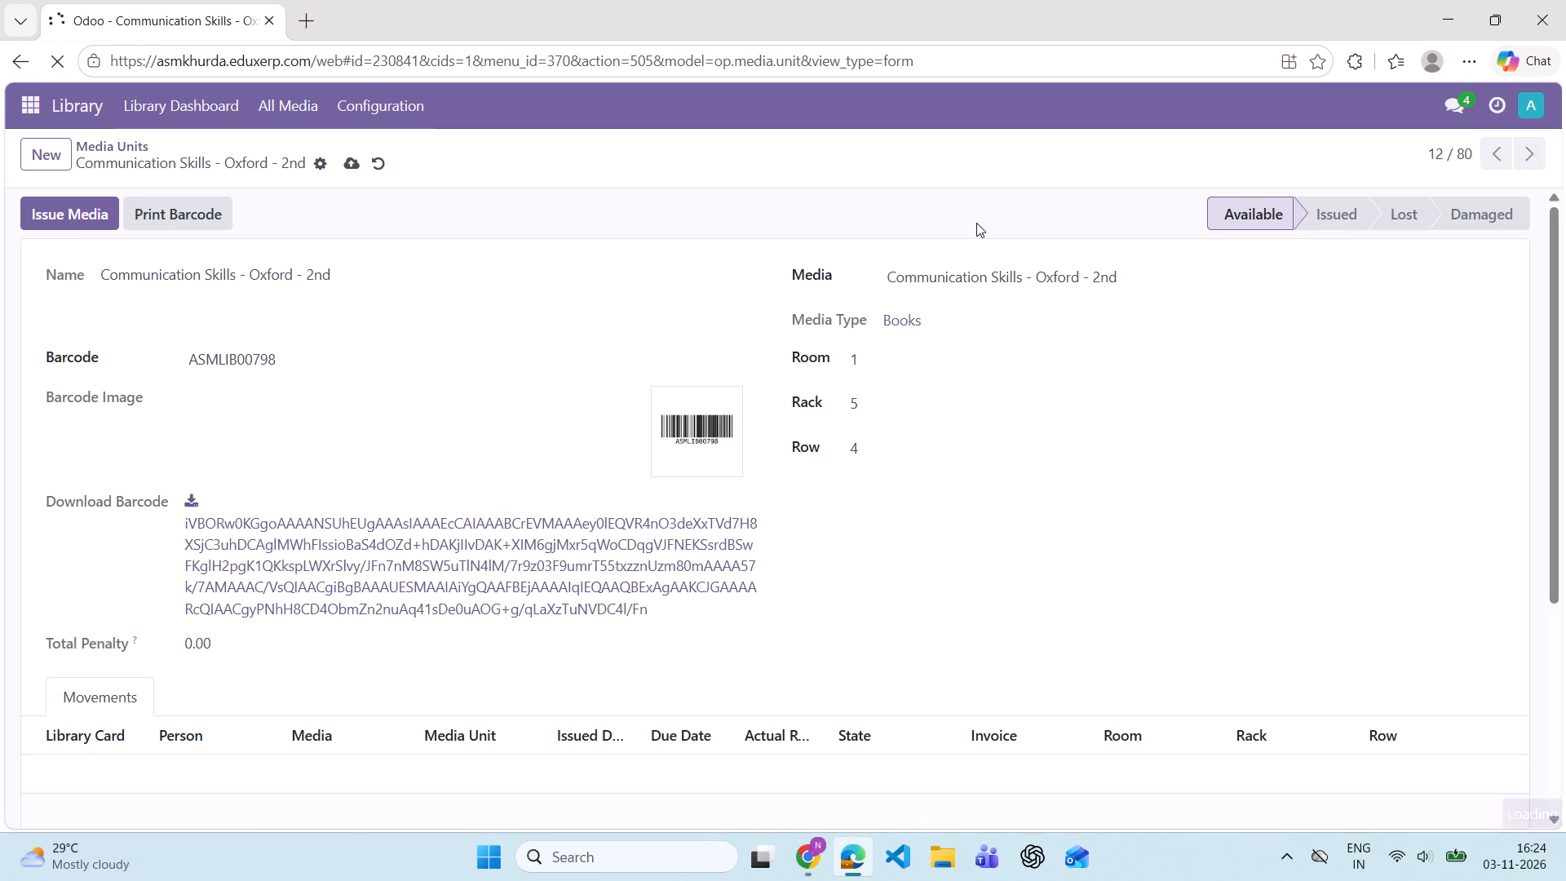
# Refresh the Communications Works - TMH unit's barcode image by shortening the barcode to ASMLIB0047, then restore ASMLIB00470 and advance to the next unit.
pyautogui.click(412, 360)
pyautogui.press('BackSpace')
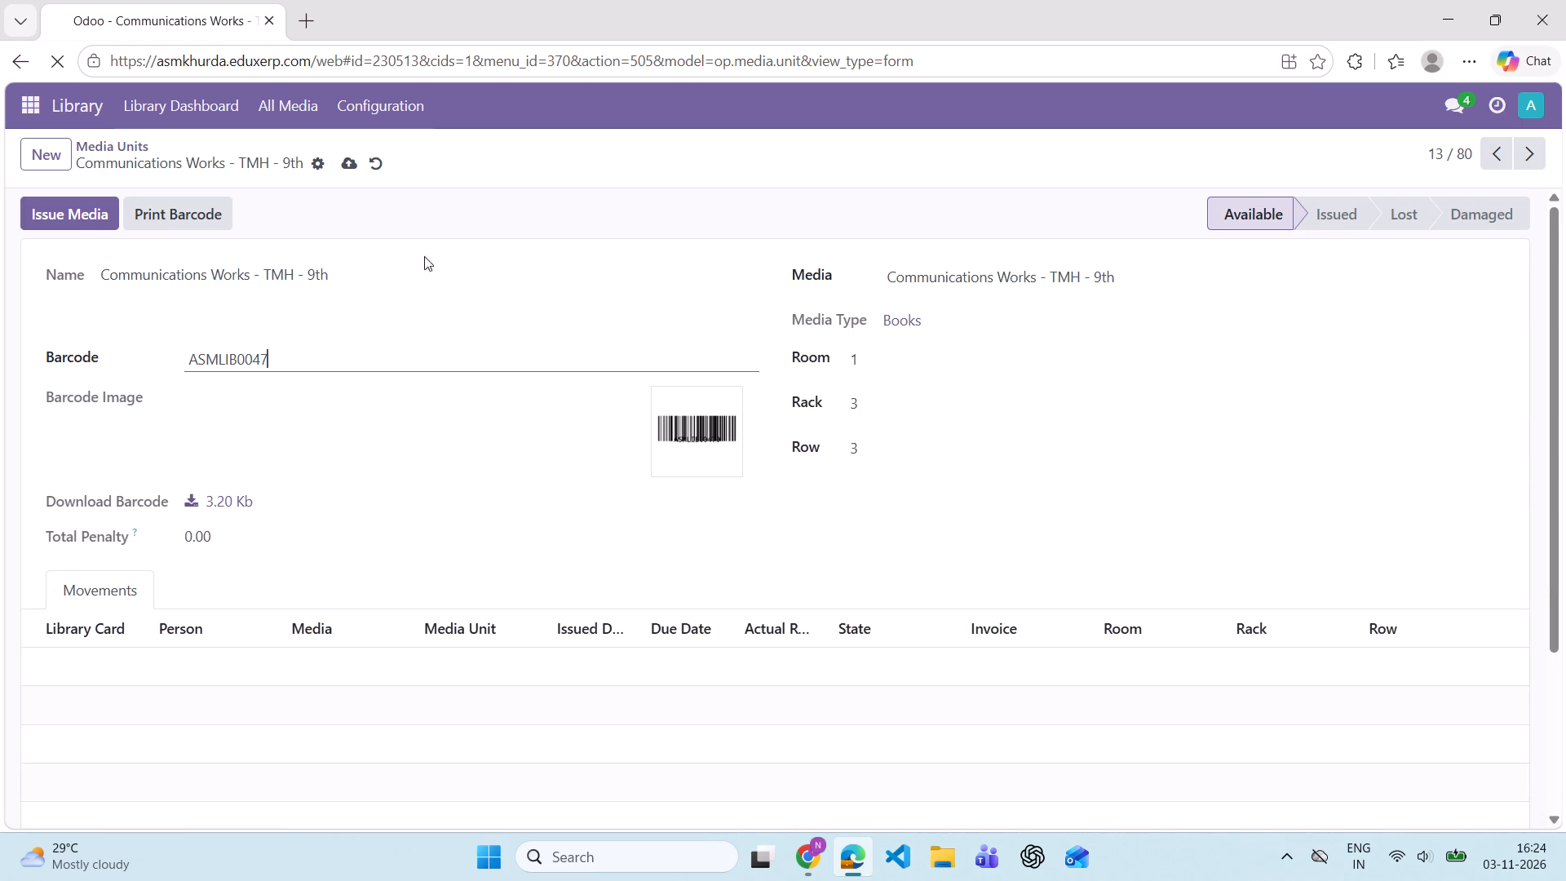
pyautogui.click(435, 231)
pyautogui.click(335, 358)
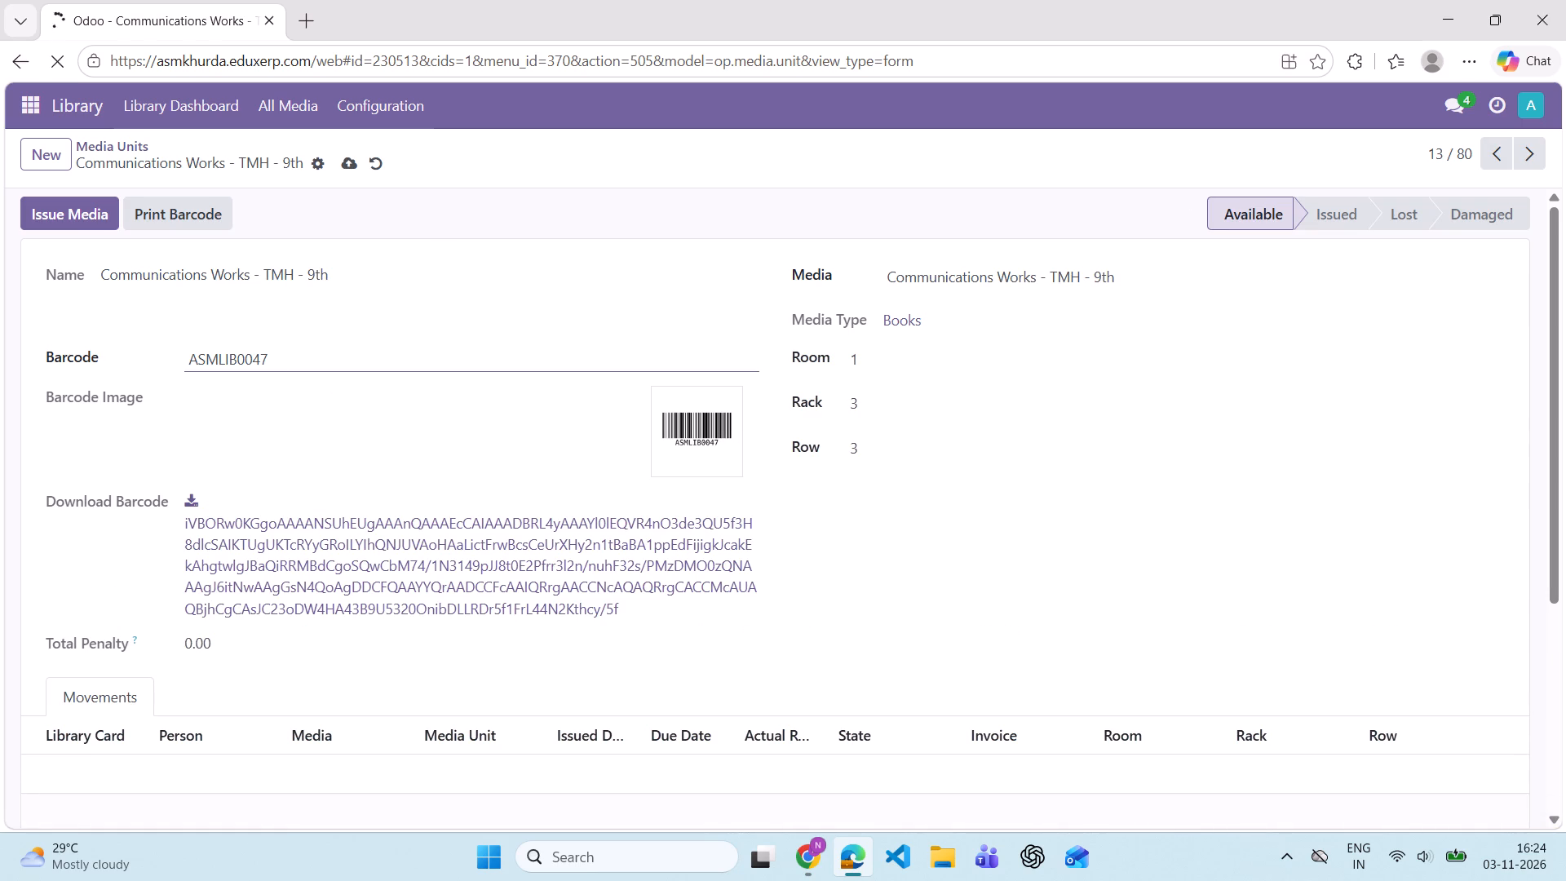
pyautogui.press('0')
pyautogui.click(1536, 153)
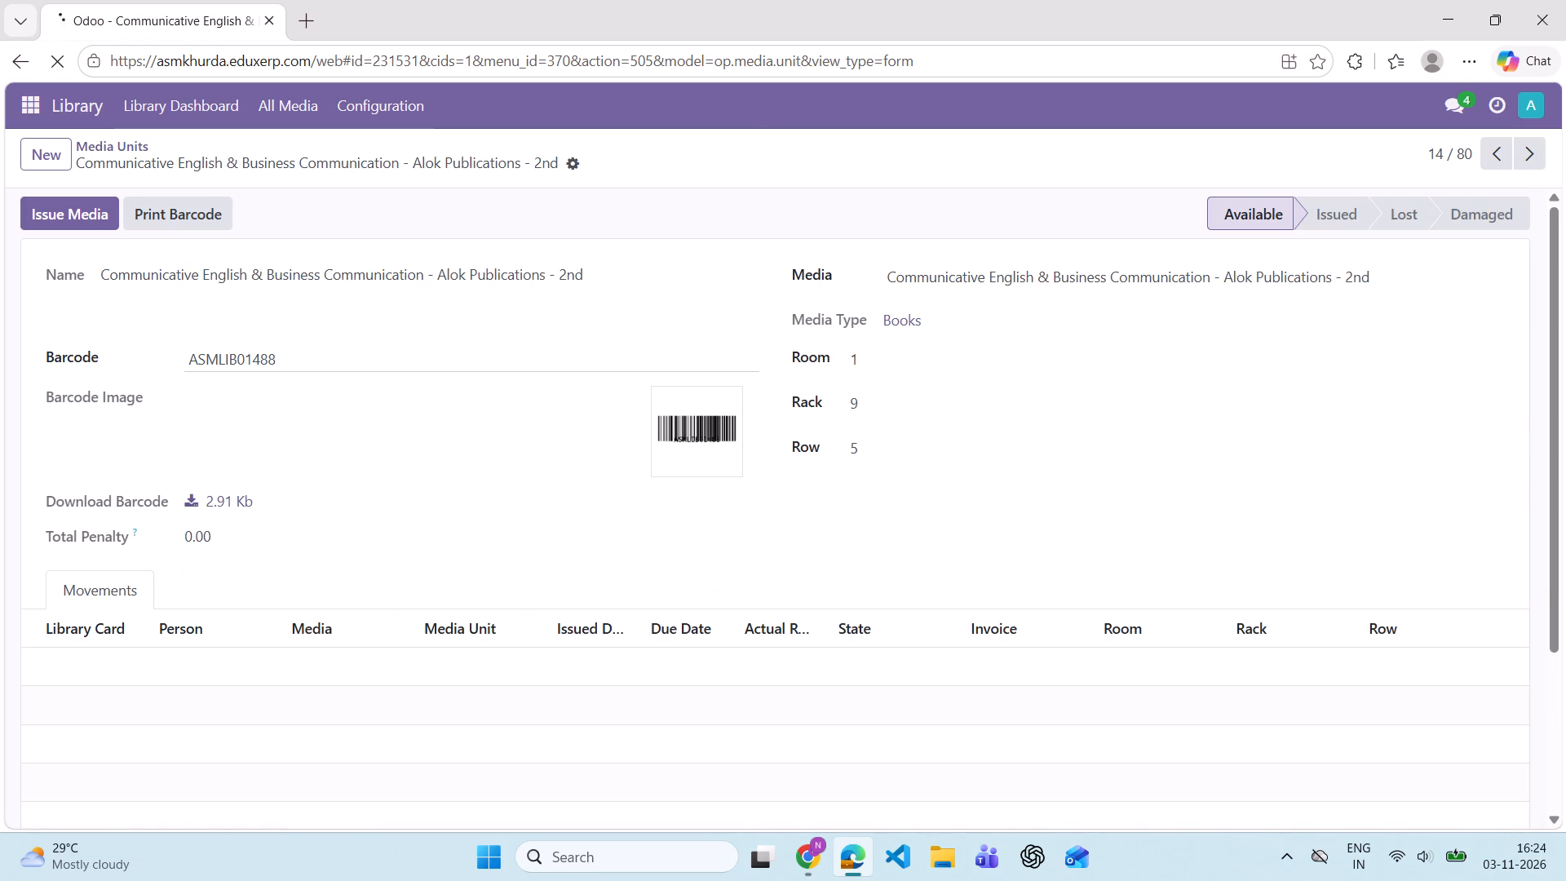
# Refresh the Communicative English & Business Communication unit's barcode image by shortening the barcode to ASMLIB0148, then restore ASMLIB01488 and advance to the next unit.
pyautogui.click(453, 352)
pyautogui.press('BackSpace')
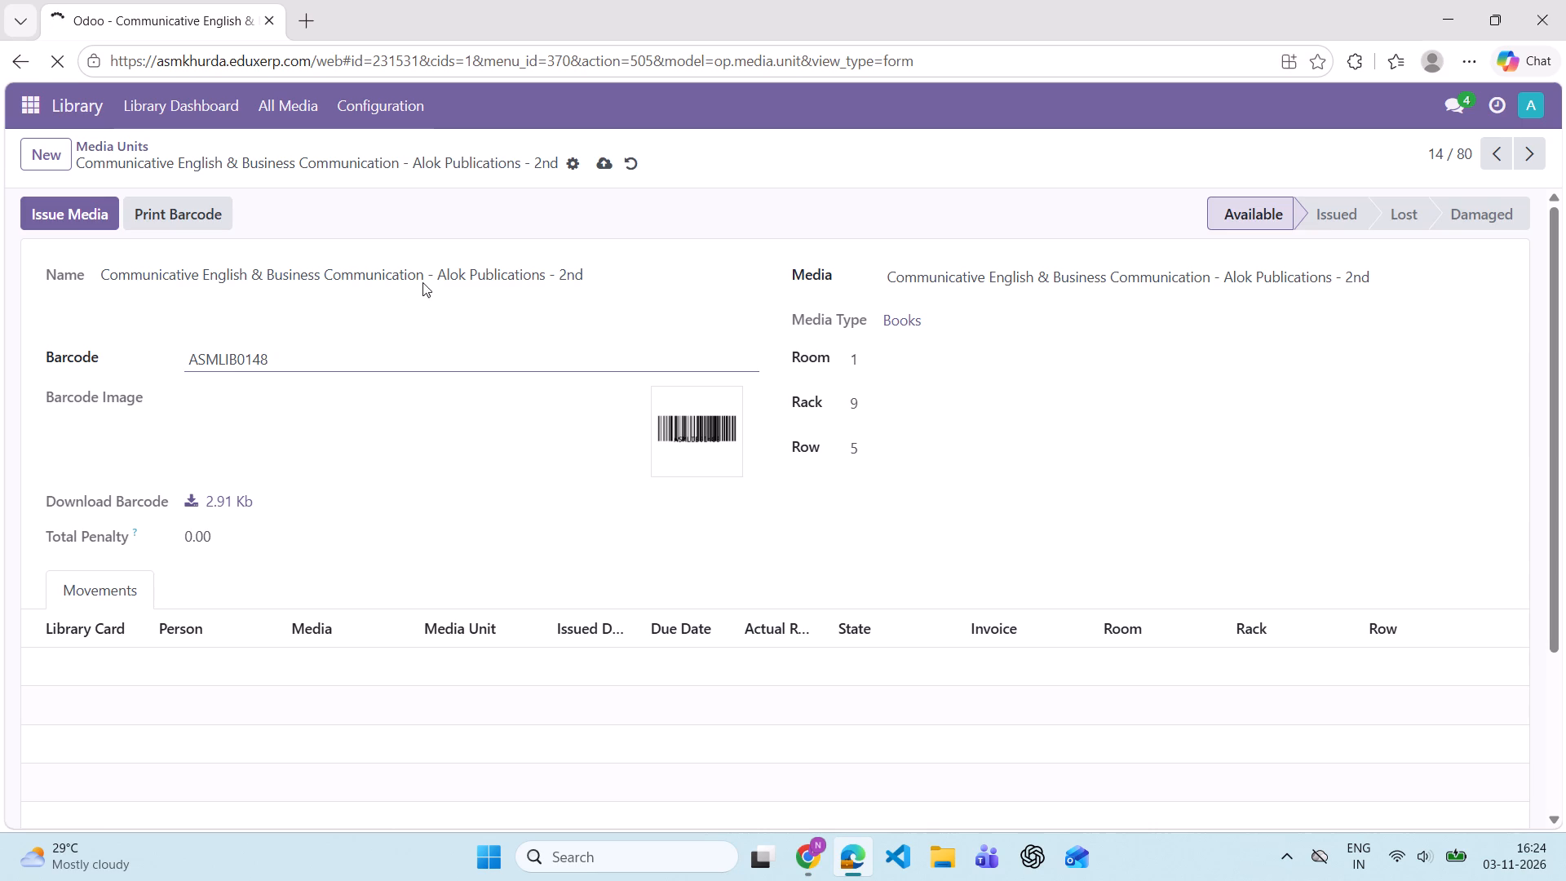
pyautogui.click(448, 225)
pyautogui.click(363, 363)
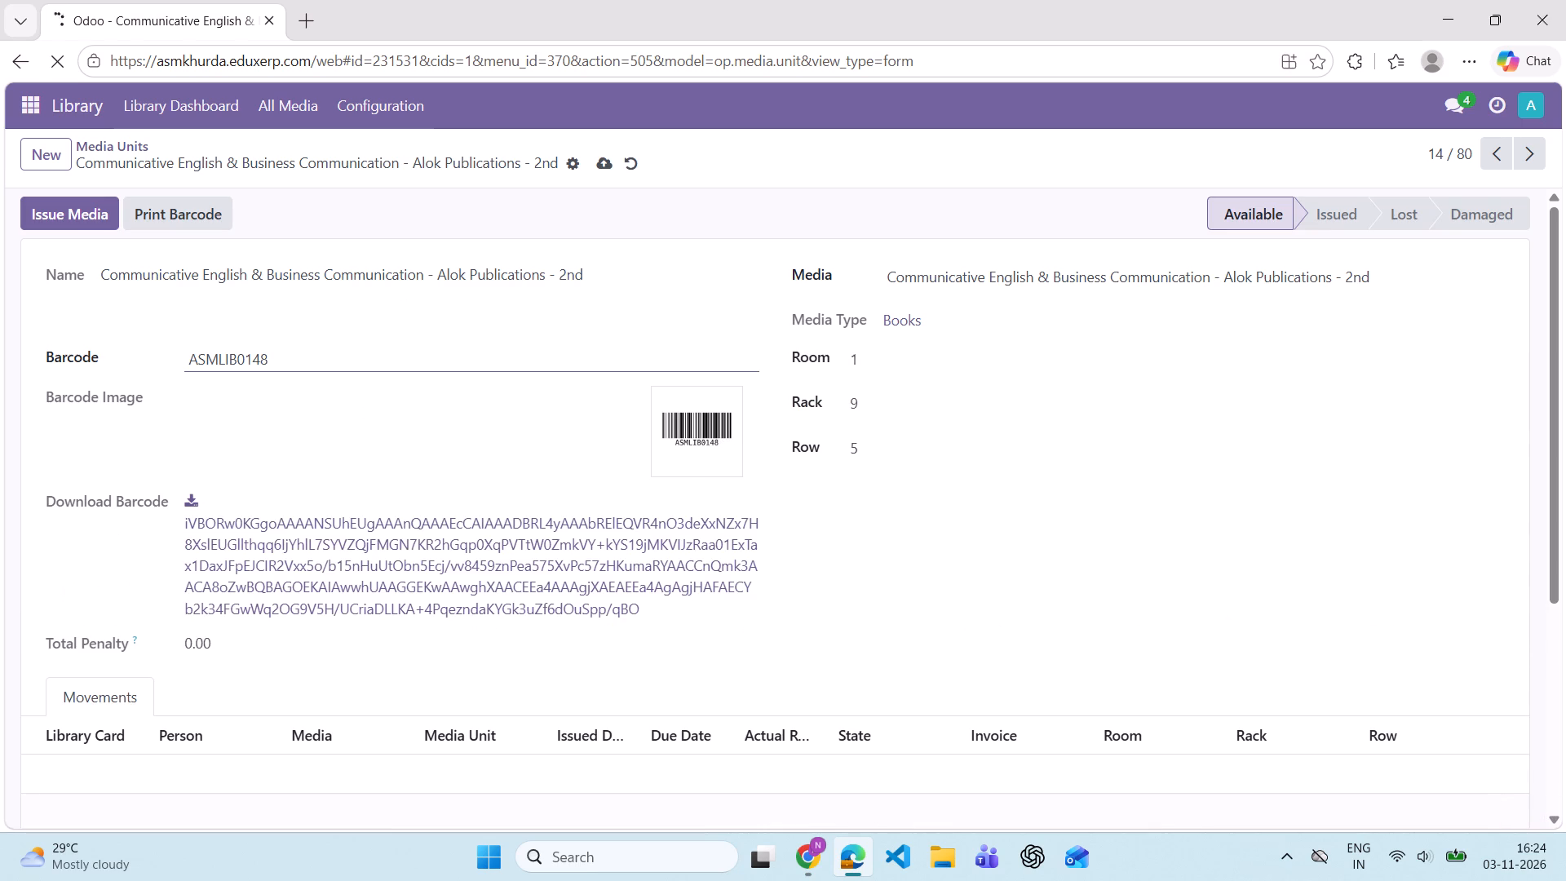
pyautogui.press('8')
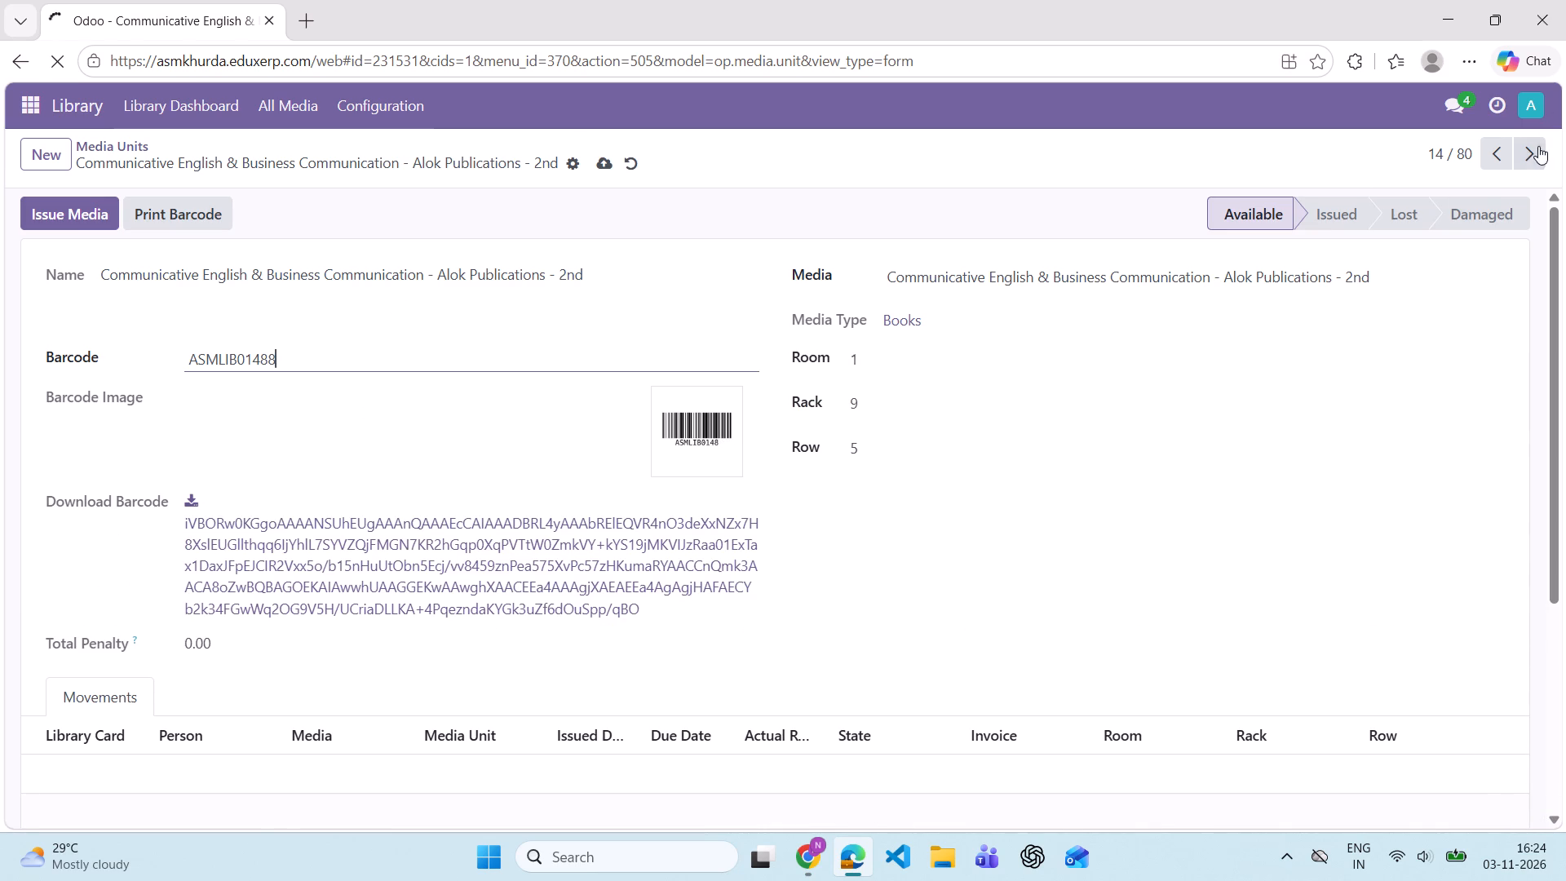
pyautogui.click(1536, 153)
# Refresh the Company Accounts - Kalyani unit's barcode image by shortening the barcode to ASMLIB0142, then restore ASMLIB01423 and advance to the next unit.
pyautogui.click(335, 361)
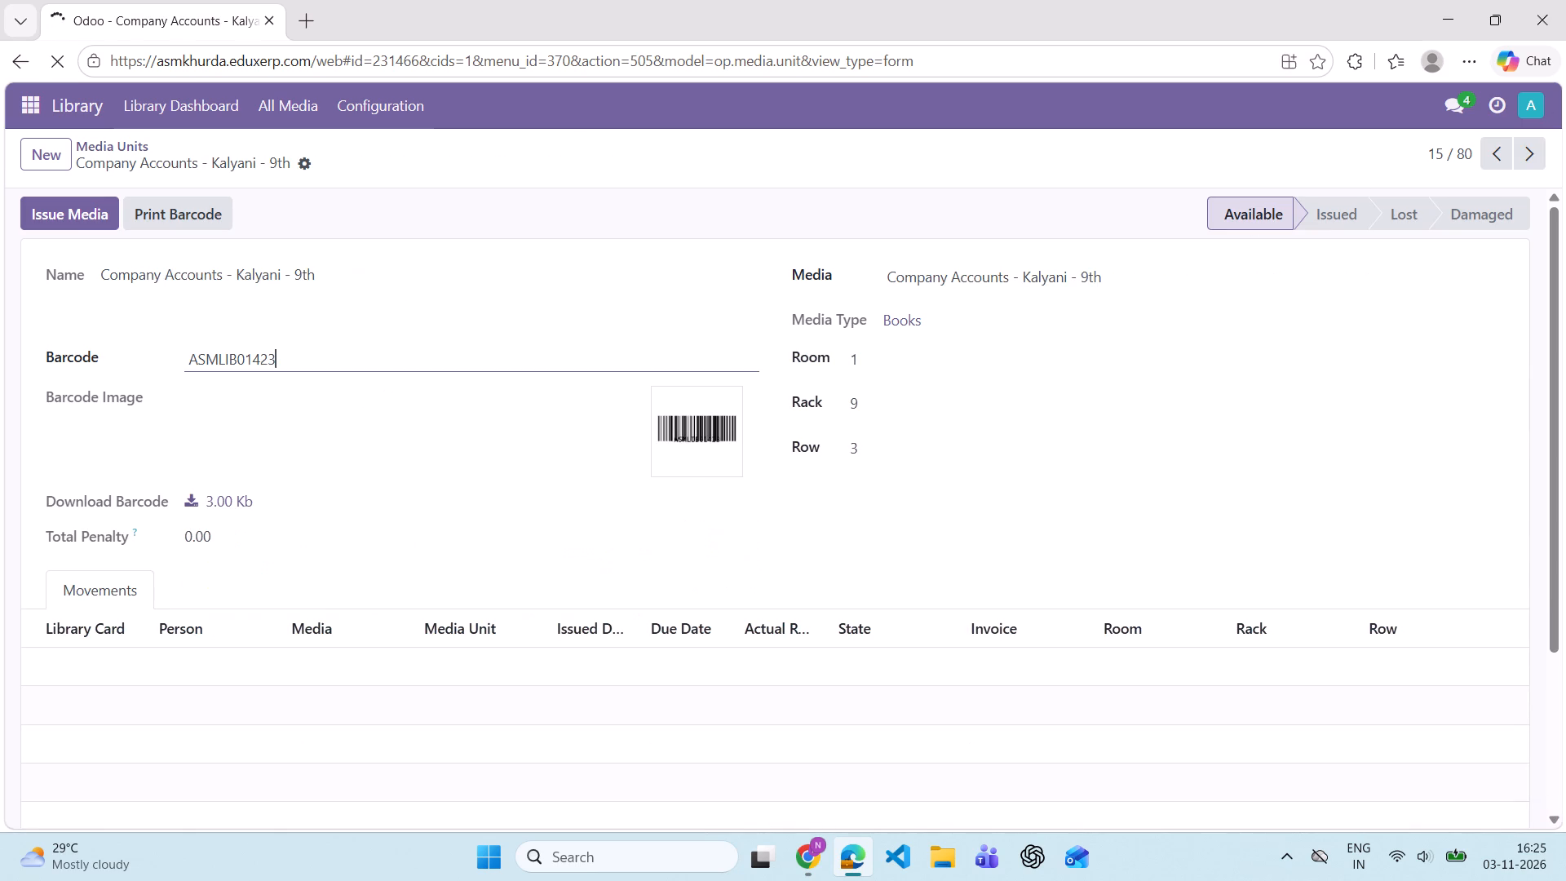
pyautogui.press('BackSpace')
pyautogui.click(349, 247)
pyautogui.click(304, 375)
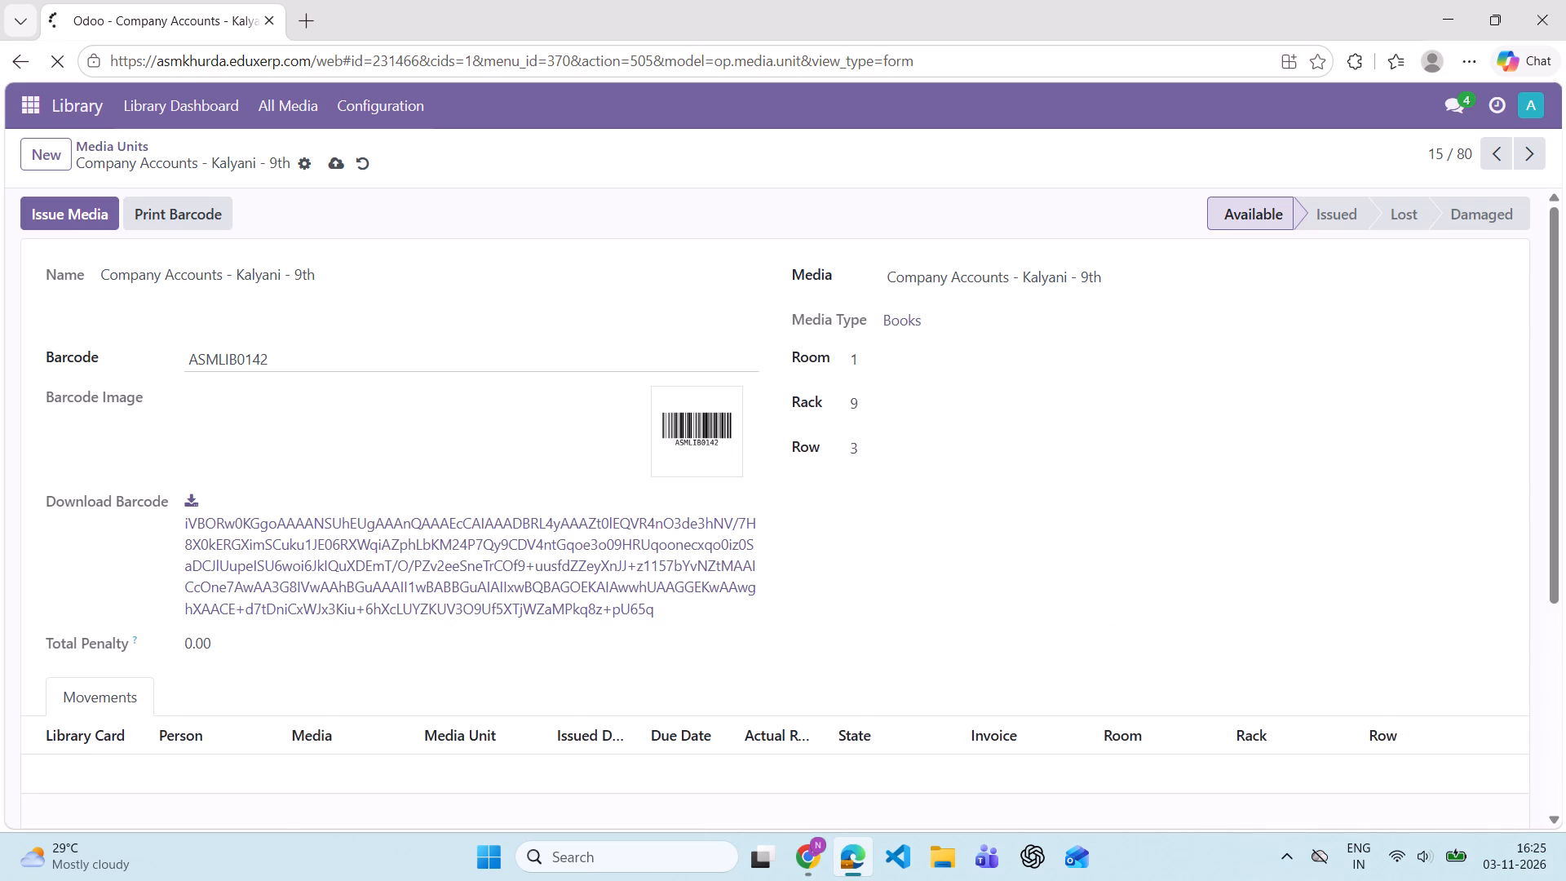
pyautogui.click(314, 359)
pyautogui.press('3')
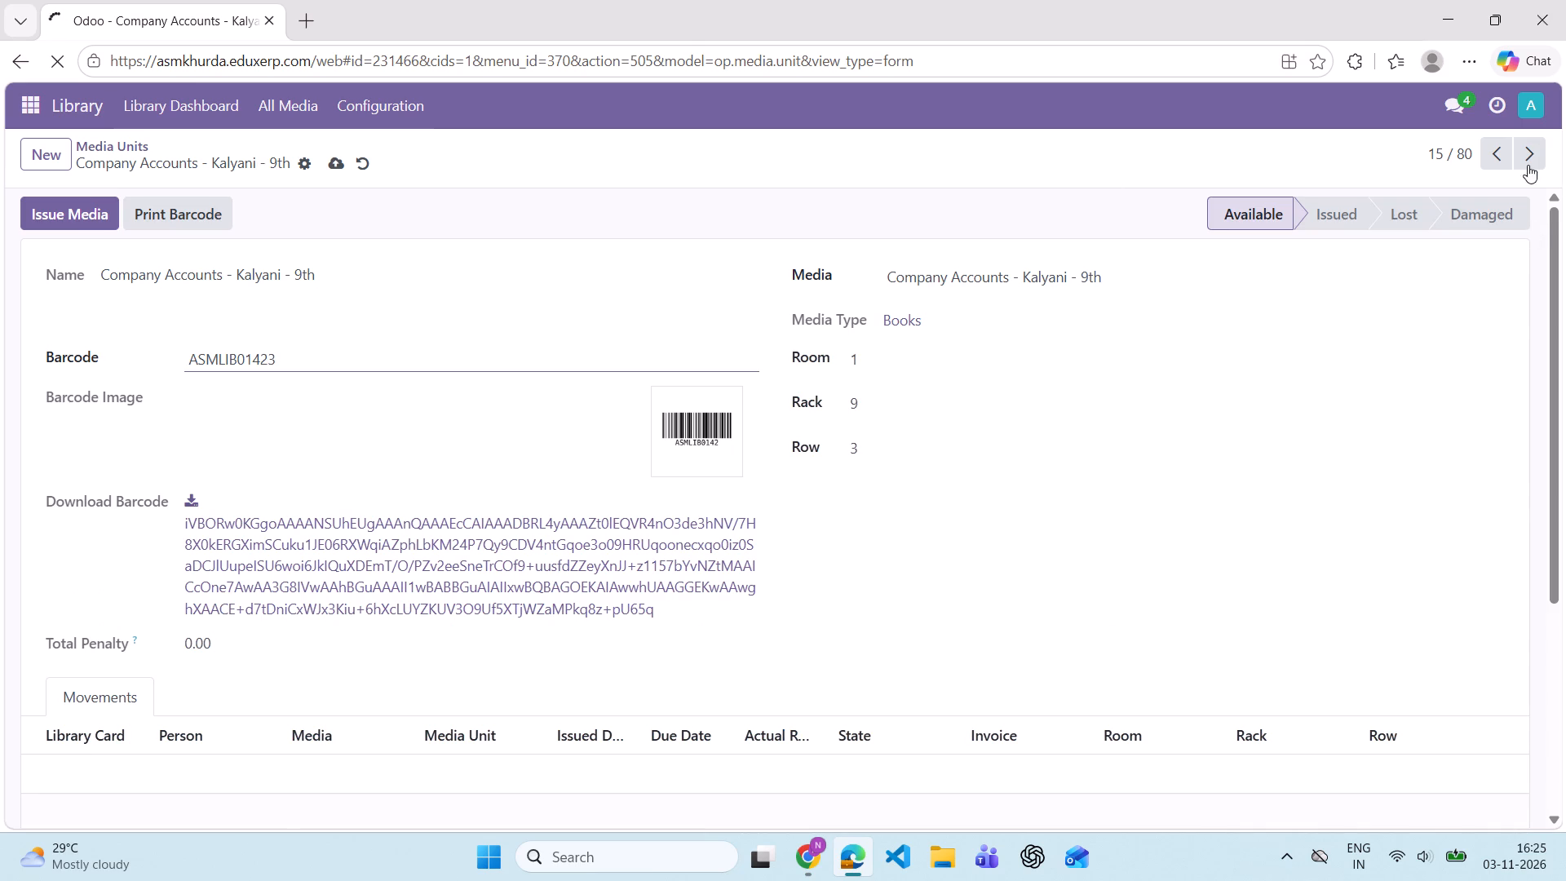
pyautogui.click(1528, 156)
# Refresh the Company Law - Excel Books unit's barcode image by shortening the barcode to ASMLIB0093, then restore ASMLIB00935 and advance to the next unit.
pyautogui.click(354, 356)
pyautogui.press('BackSpace')
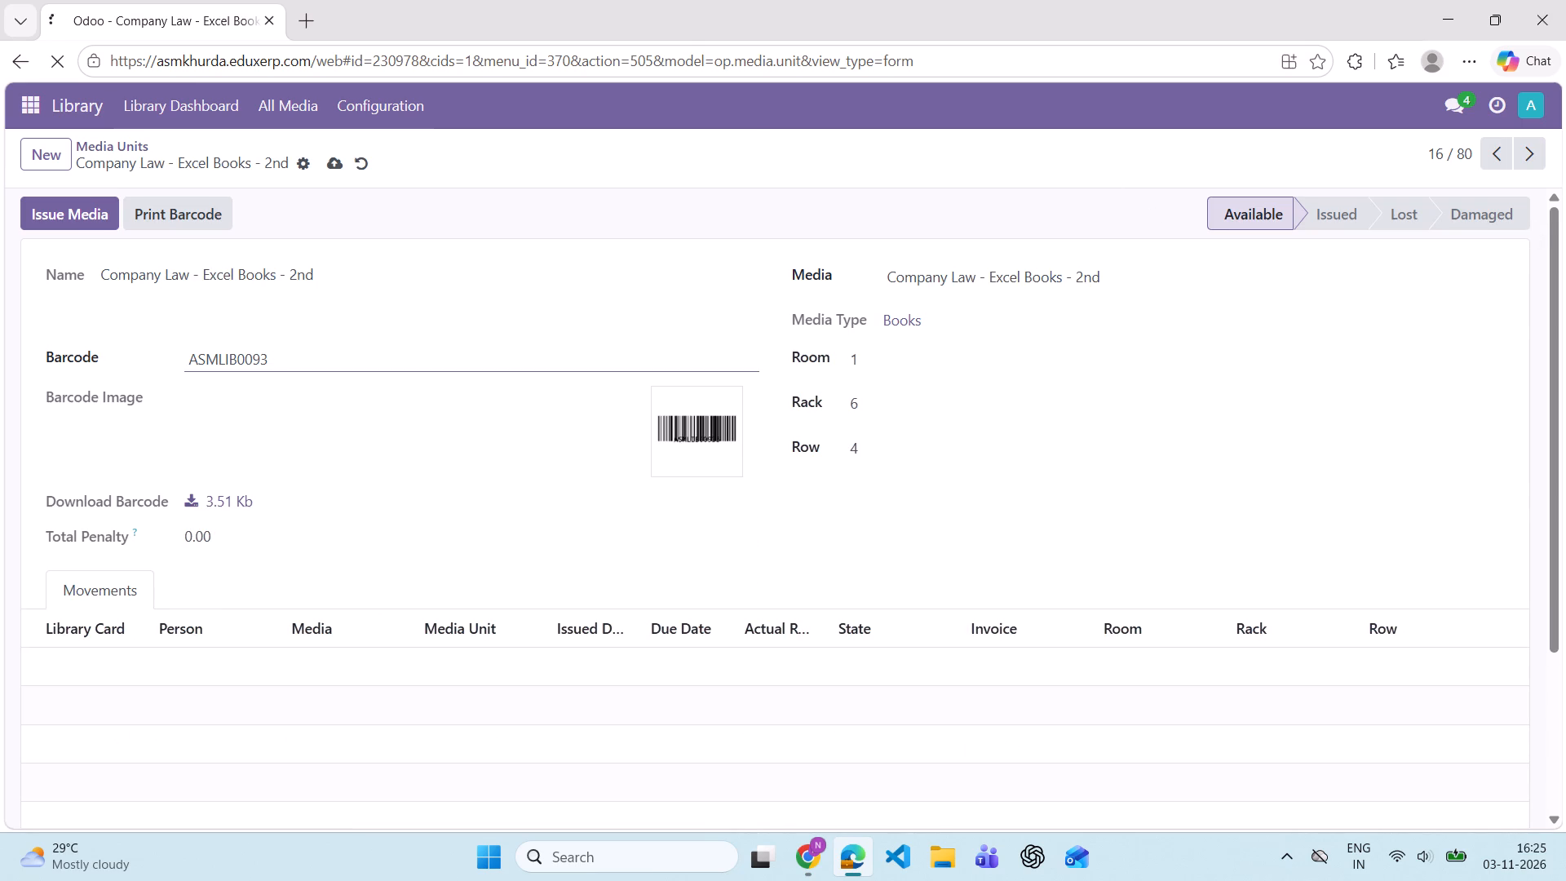
pyautogui.click(395, 220)
pyautogui.click(318, 360)
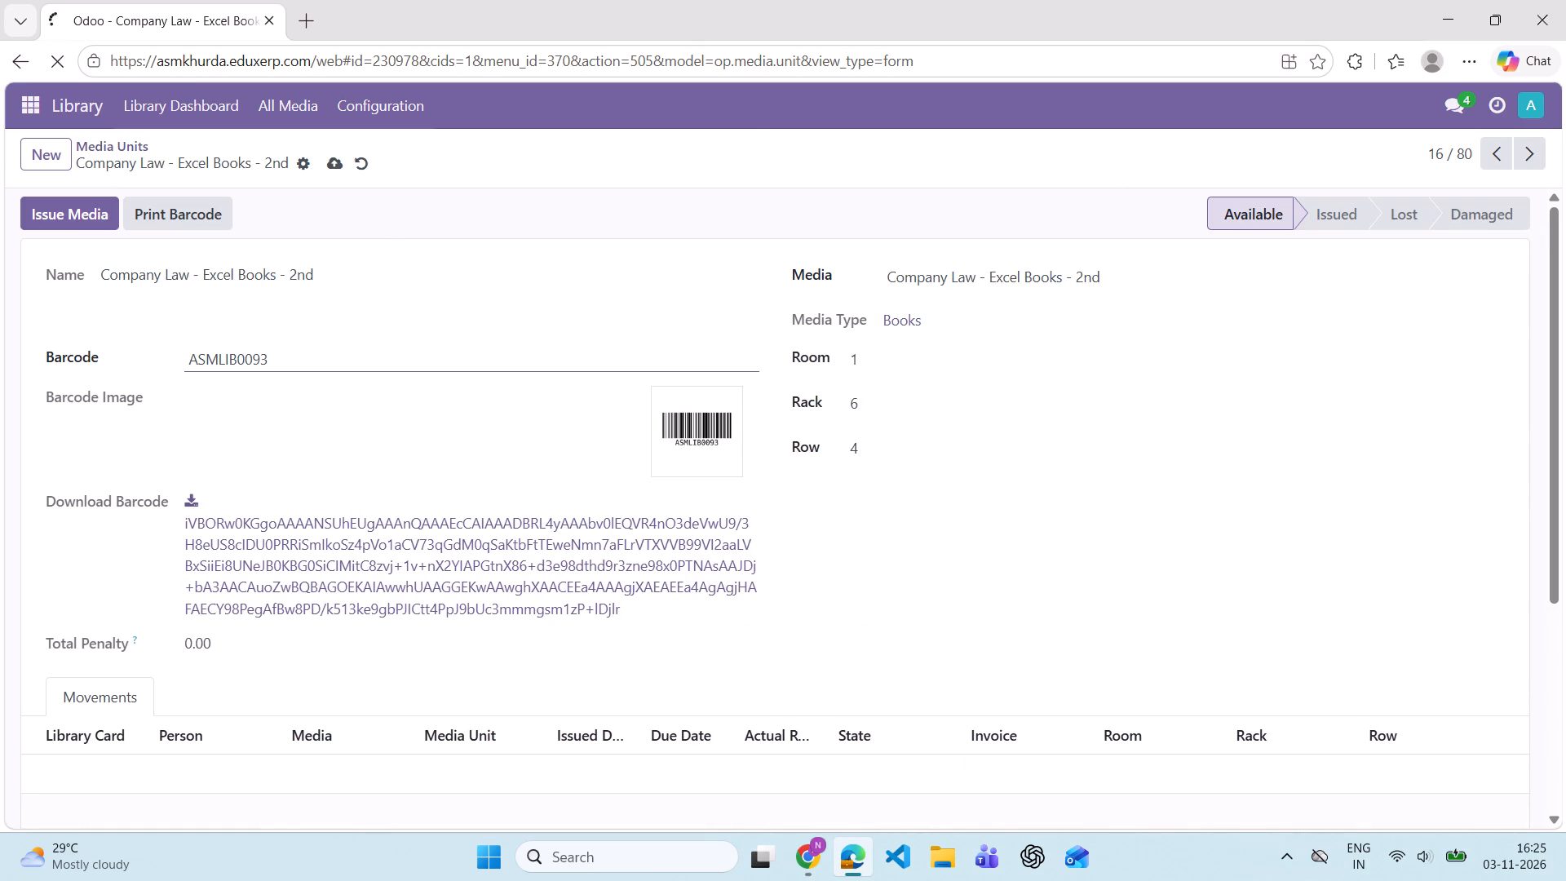
pyautogui.press('5')
pyautogui.click(1535, 161)
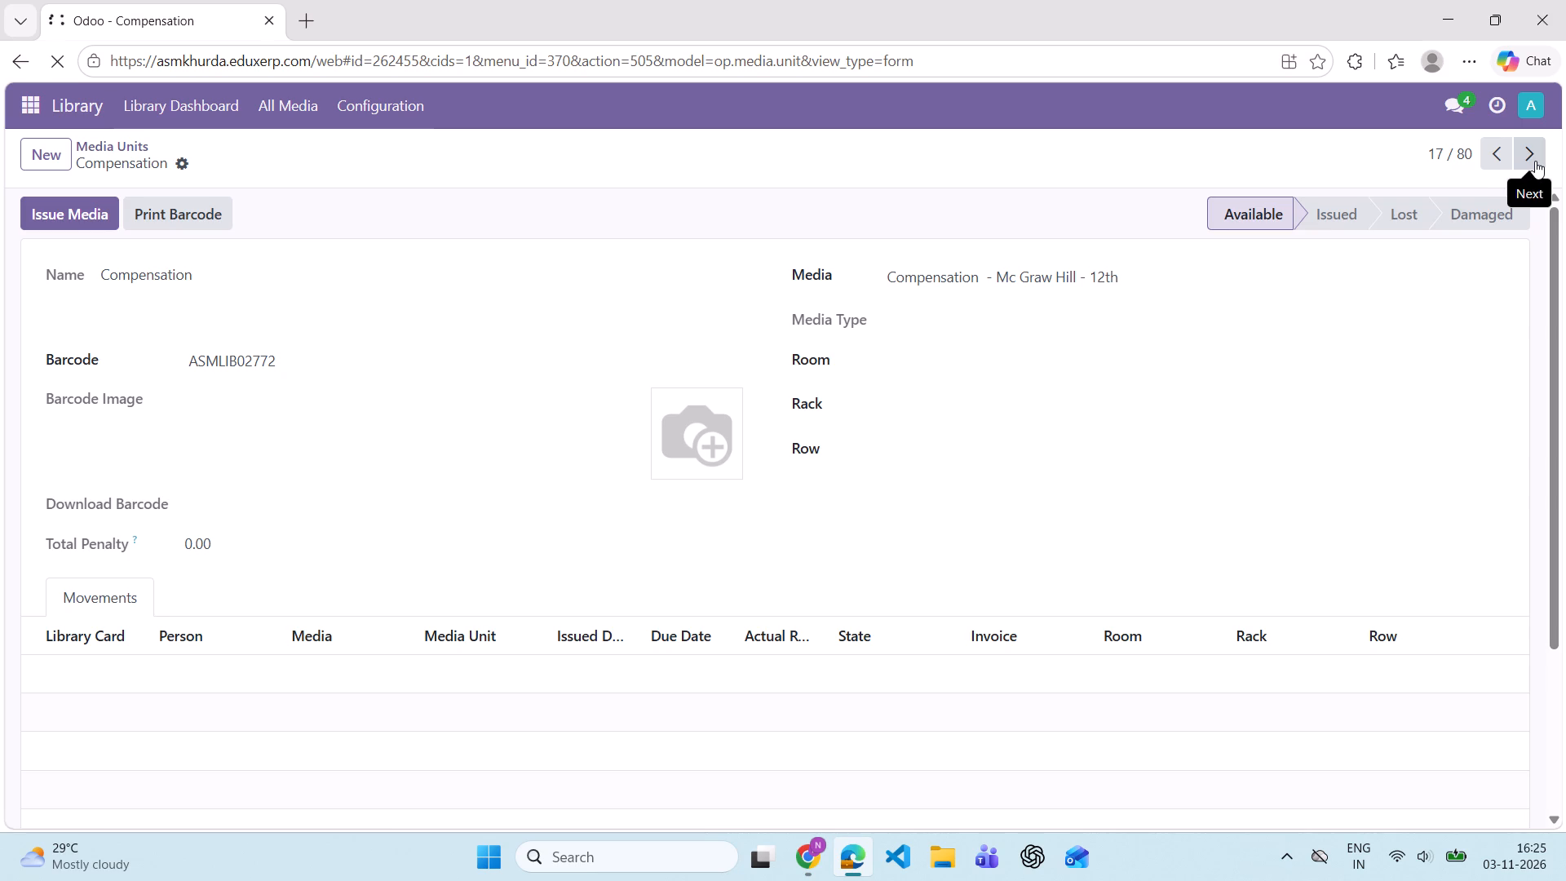
# Generate the first Compensation unit's barcode image by shortening the barcode to ASMLIB0277, then restore ASMLIB02772 and advance to the next unit.
pyautogui.click(358, 364)
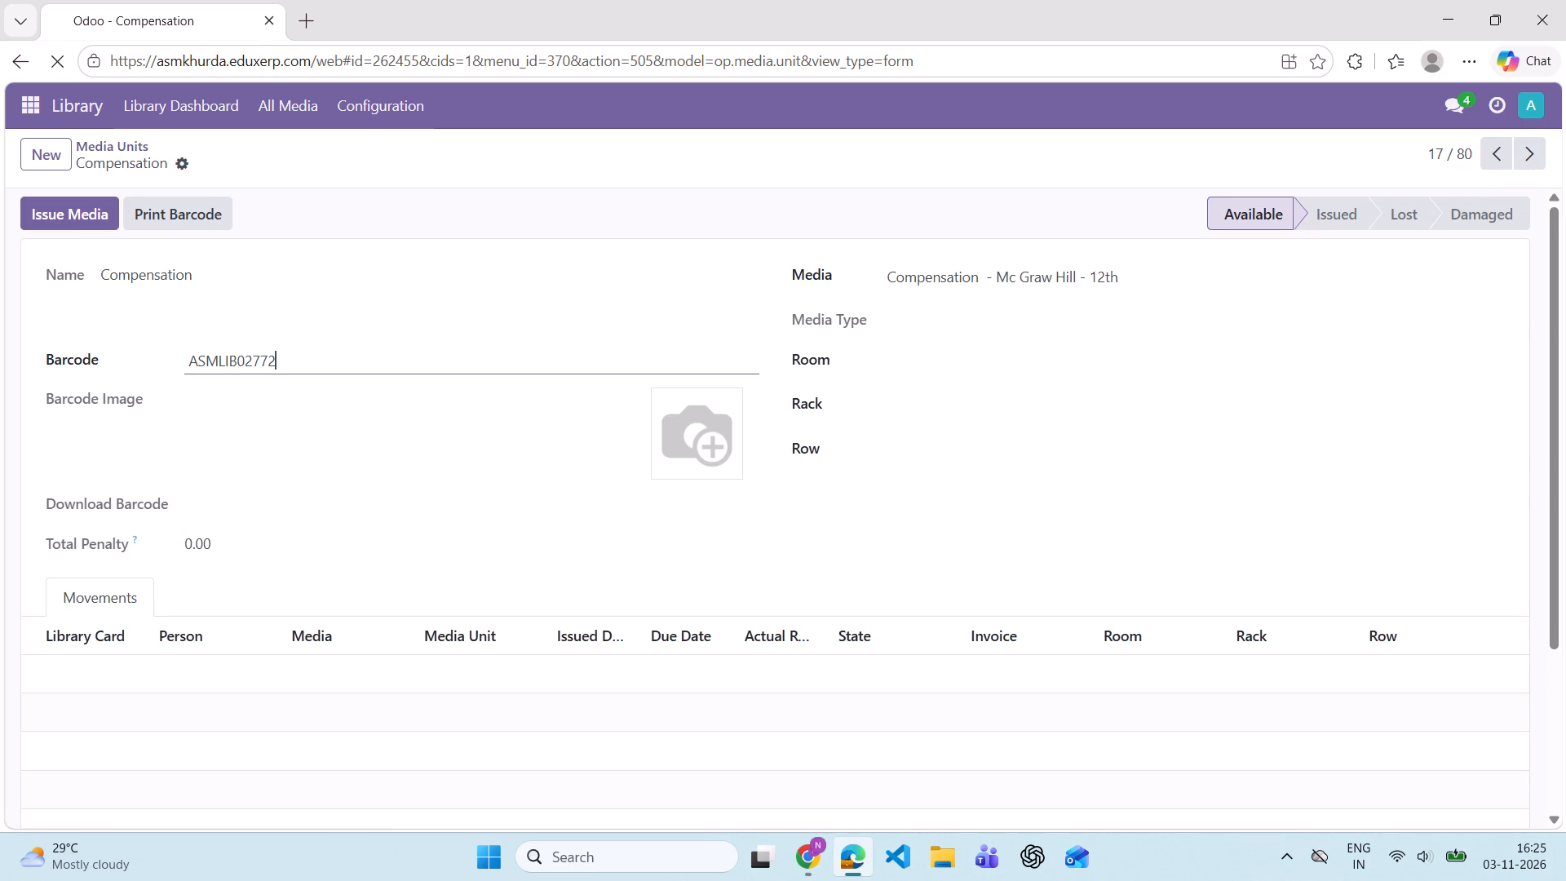
pyautogui.press('BackSpace')
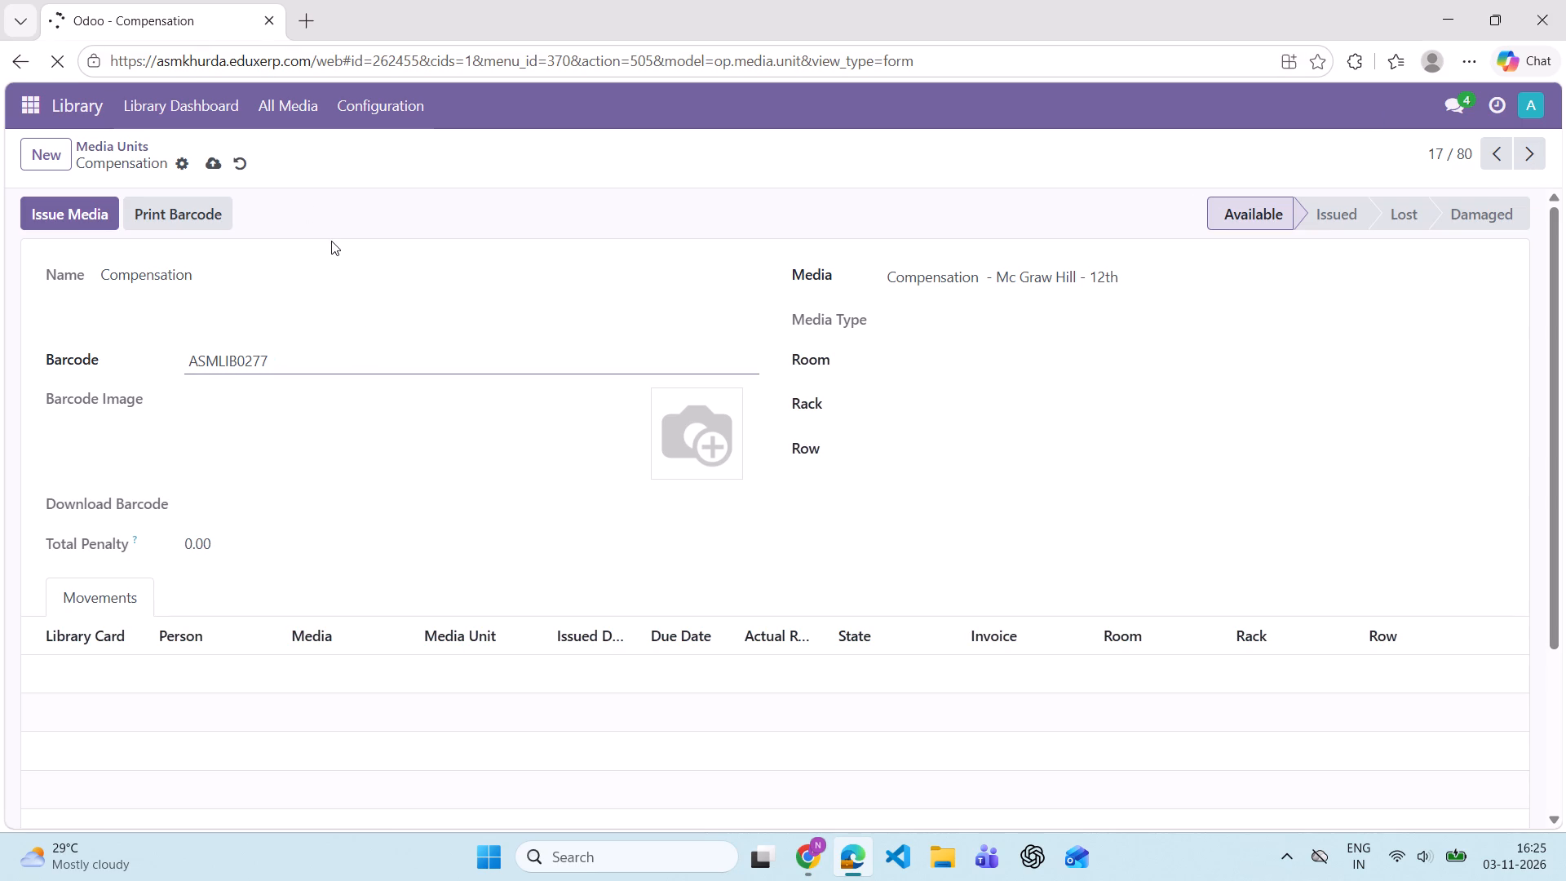
pyautogui.click(331, 241)
pyautogui.click(316, 377)
pyautogui.click(317, 369)
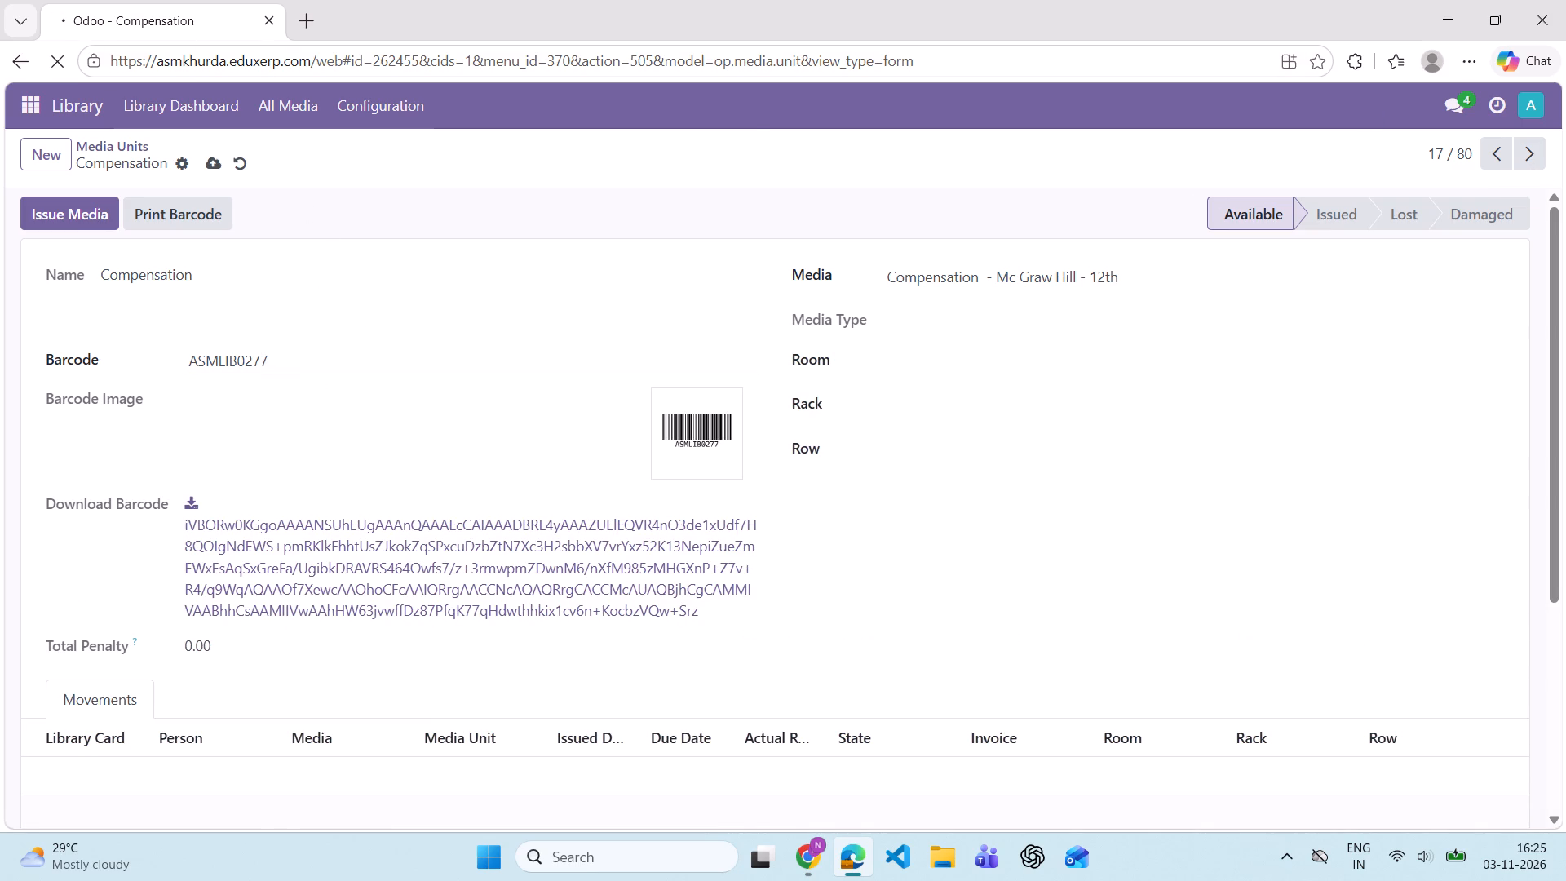
pyautogui.press('2')
pyautogui.click(1530, 144)
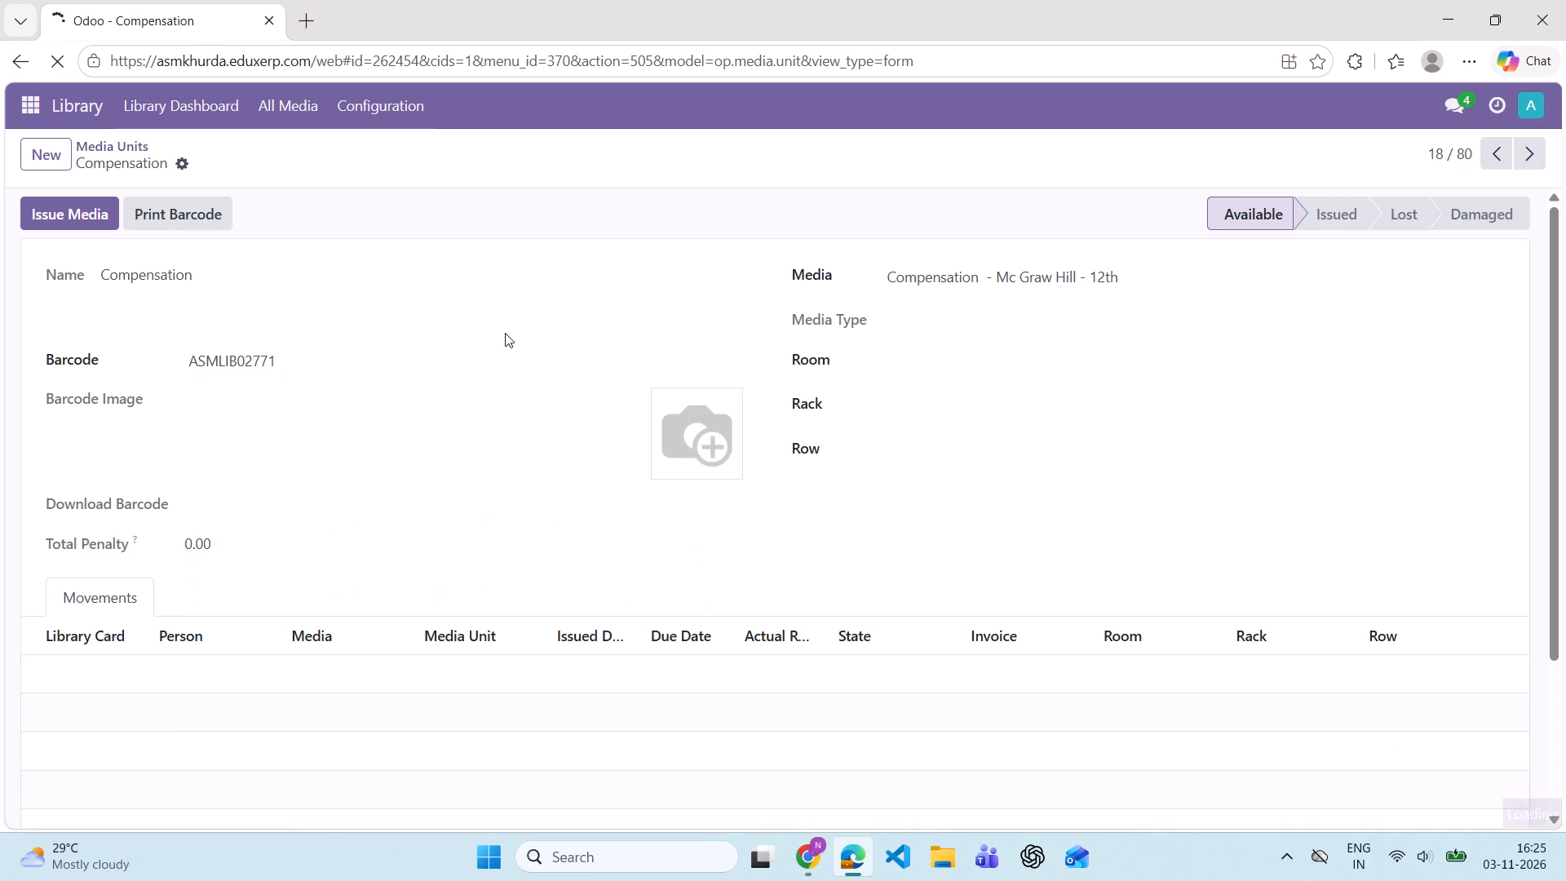
# Generate the second Compensation unit's barcode image by shortening the barcode to ASMLIB0277, then restore ASMLIB02771 and advance to the next unit.
pyautogui.click(383, 373)
pyautogui.press('BackSpace')
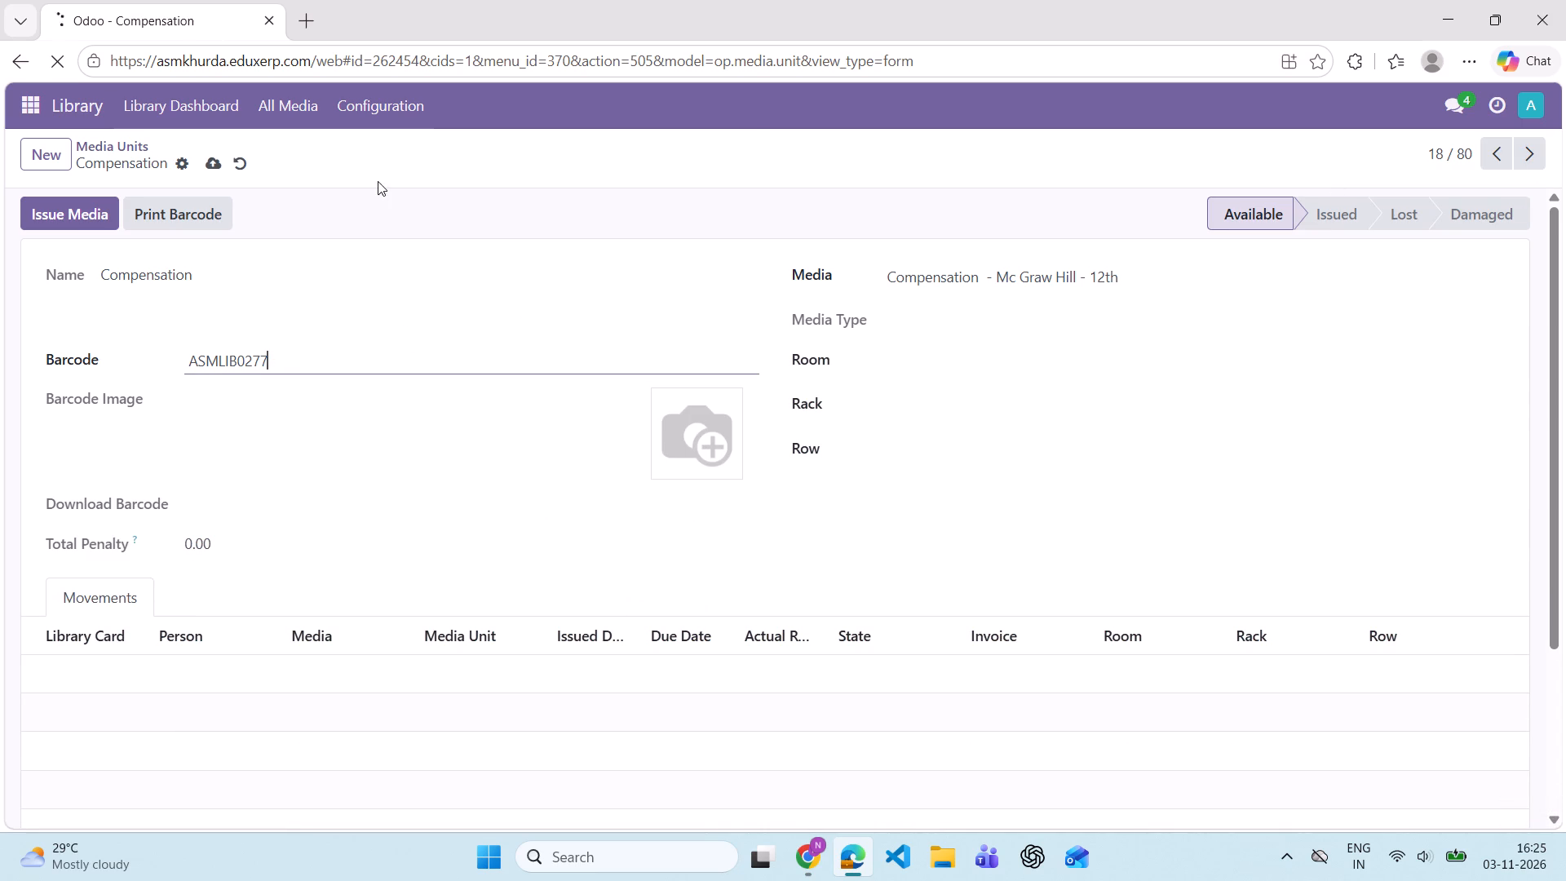
pyautogui.click(389, 215)
pyautogui.click(338, 353)
pyautogui.press('1')
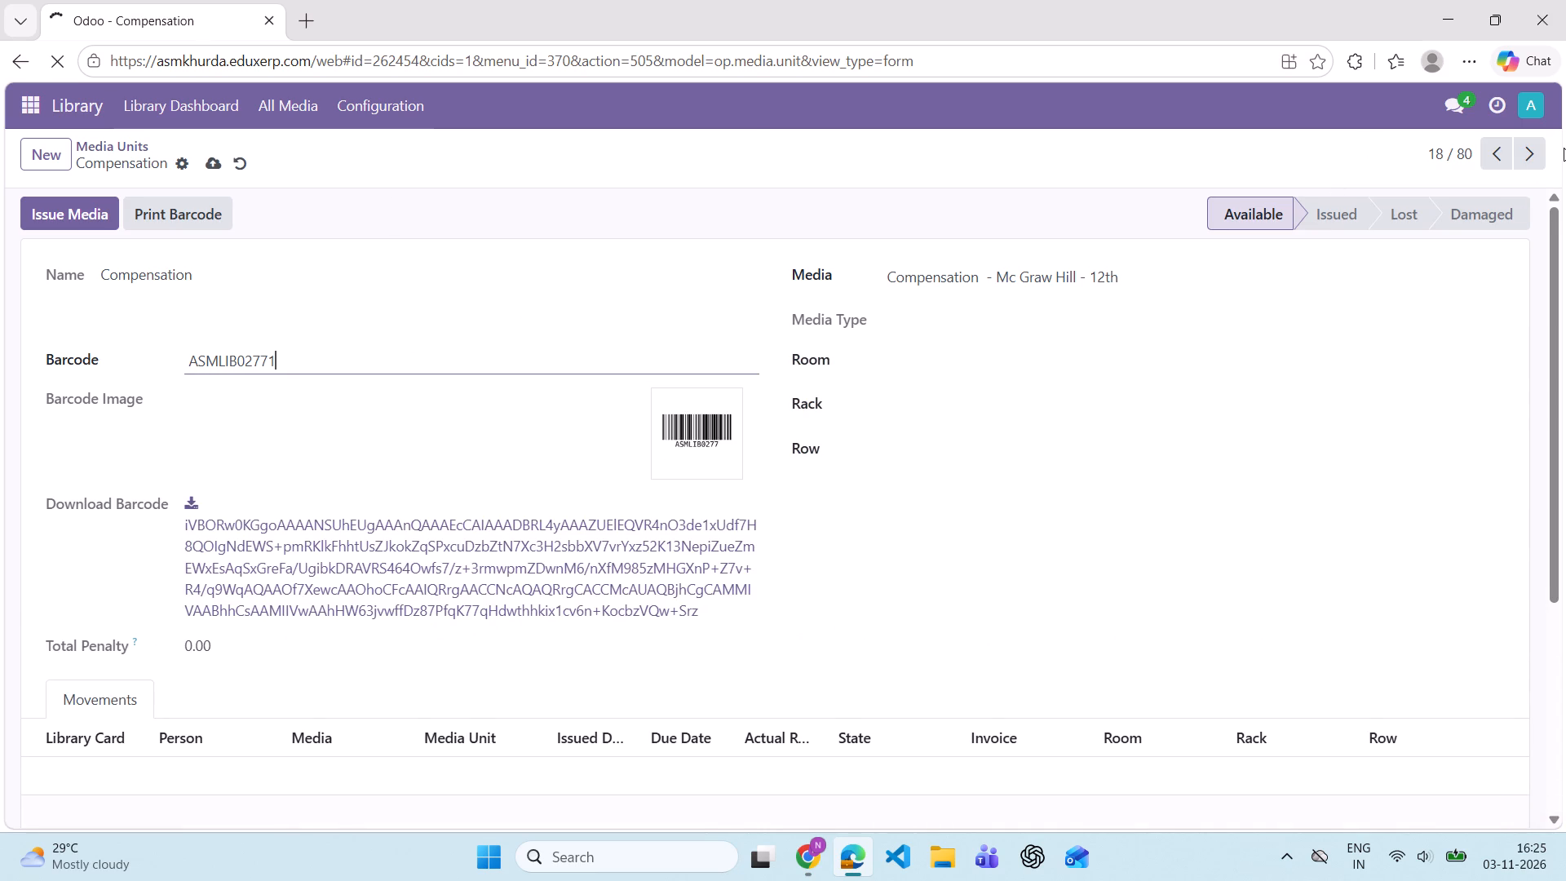
pyautogui.click(1535, 161)
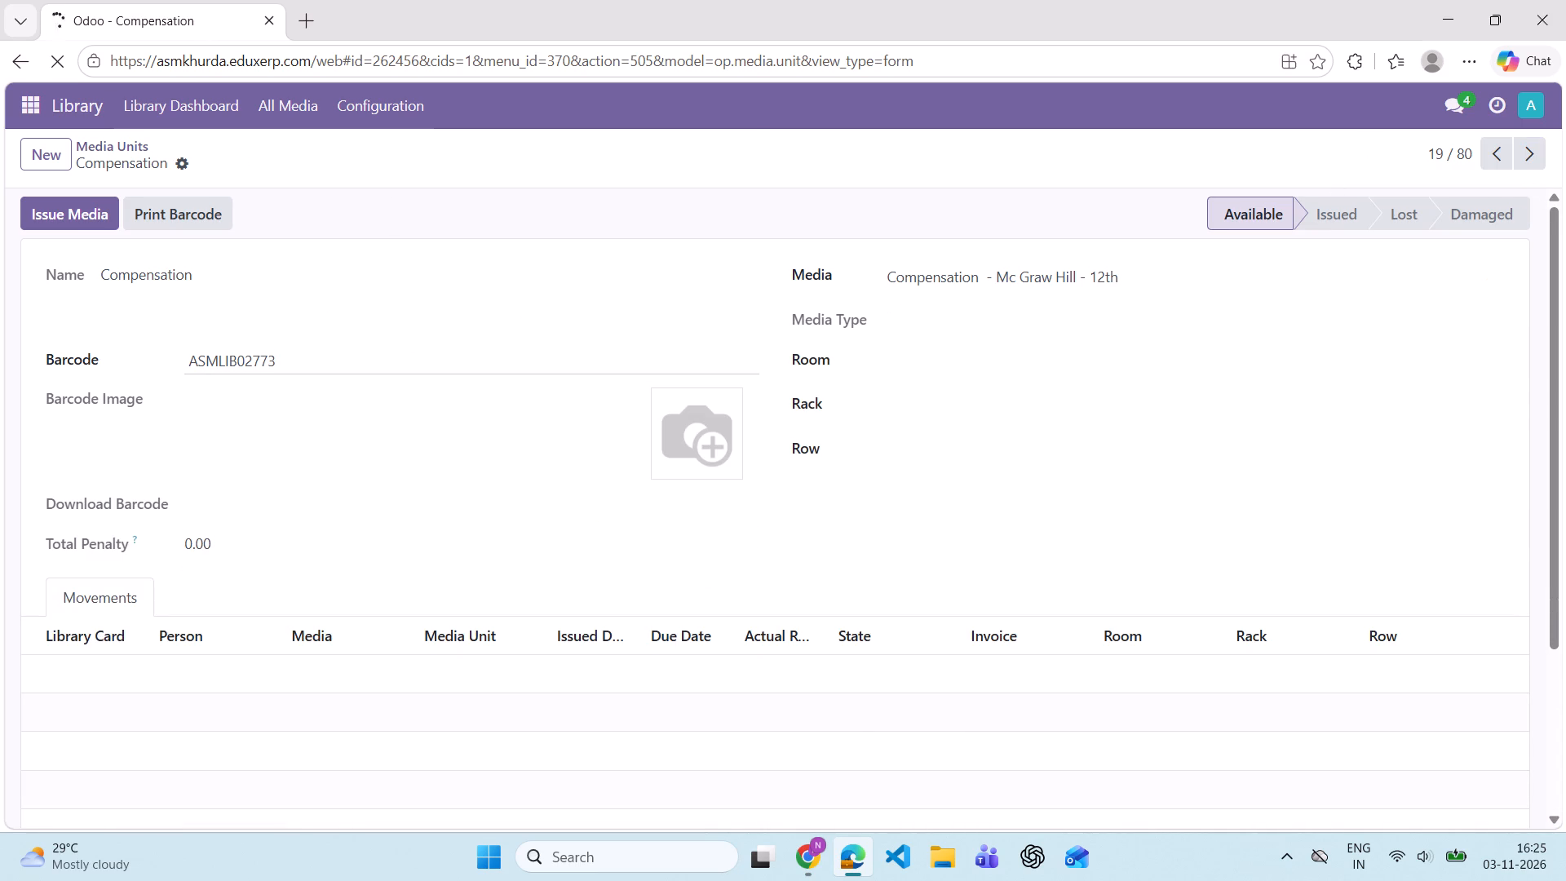
# Generate the third Compensation unit's barcode image by shortening the barcode to ASMLIB0277, then restore ASMLIB02773 and advance to the next unit.
pyautogui.click(322, 362)
pyautogui.press('BackSpace')
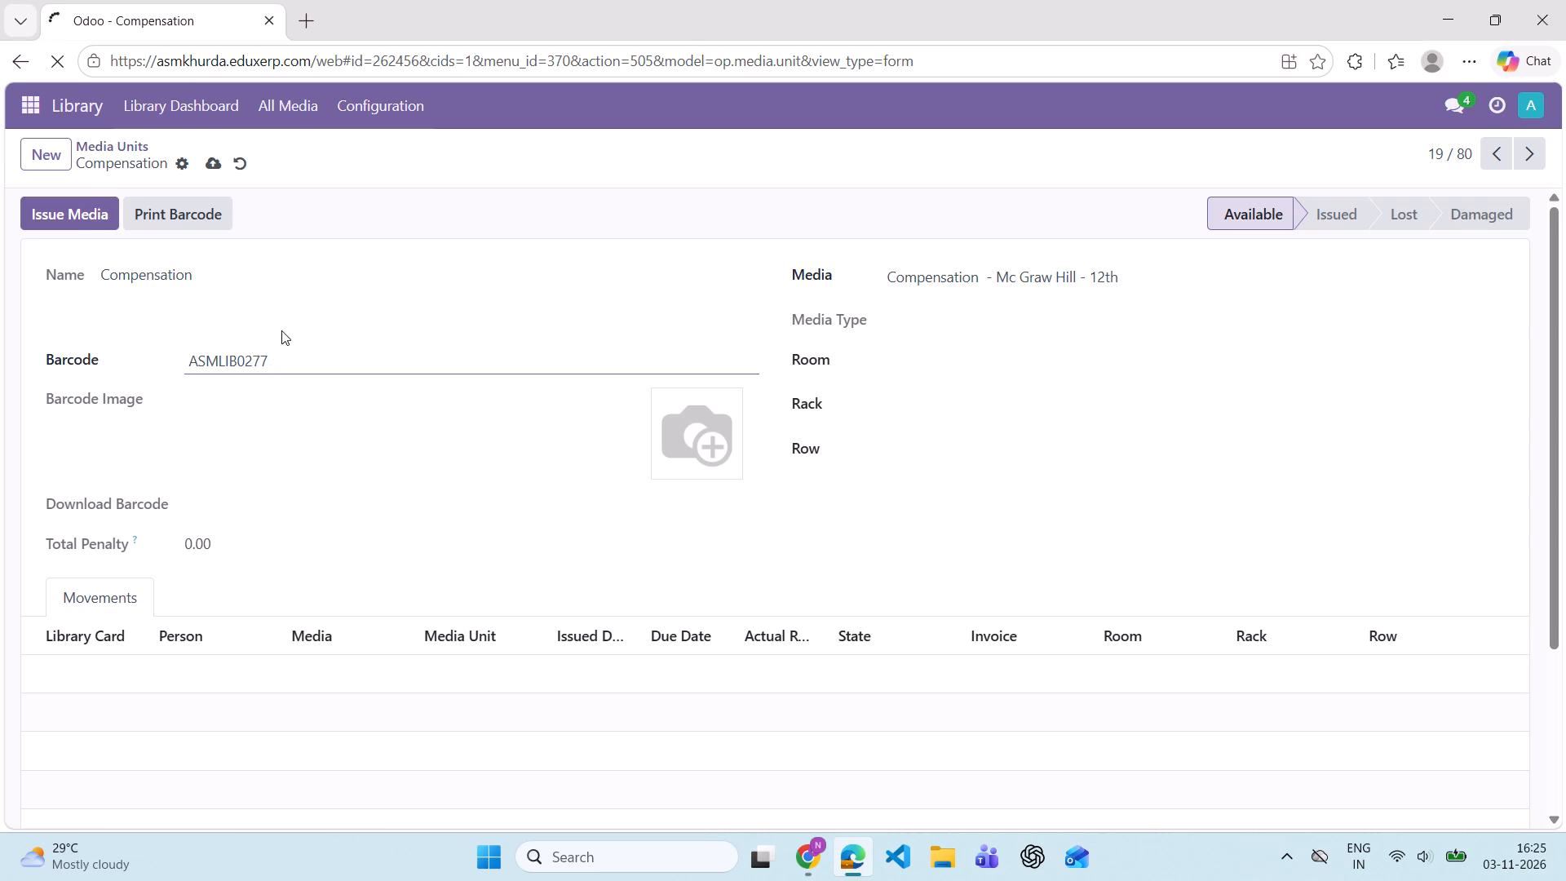
pyautogui.click(311, 222)
pyautogui.click(285, 370)
pyautogui.press('3')
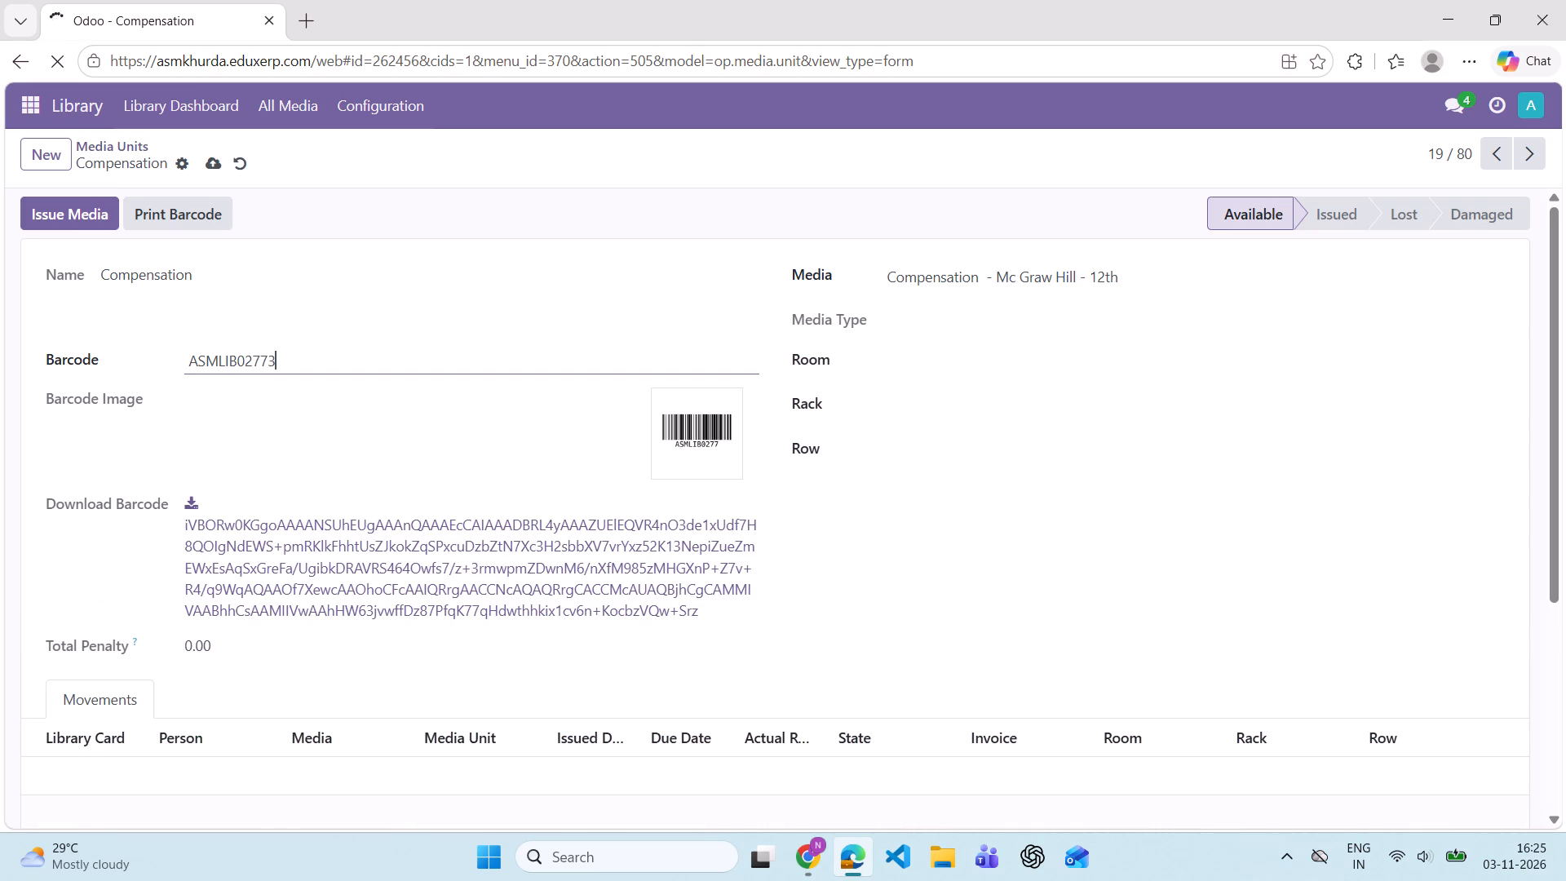
pyautogui.click(471, 240)
pyautogui.click(1535, 157)
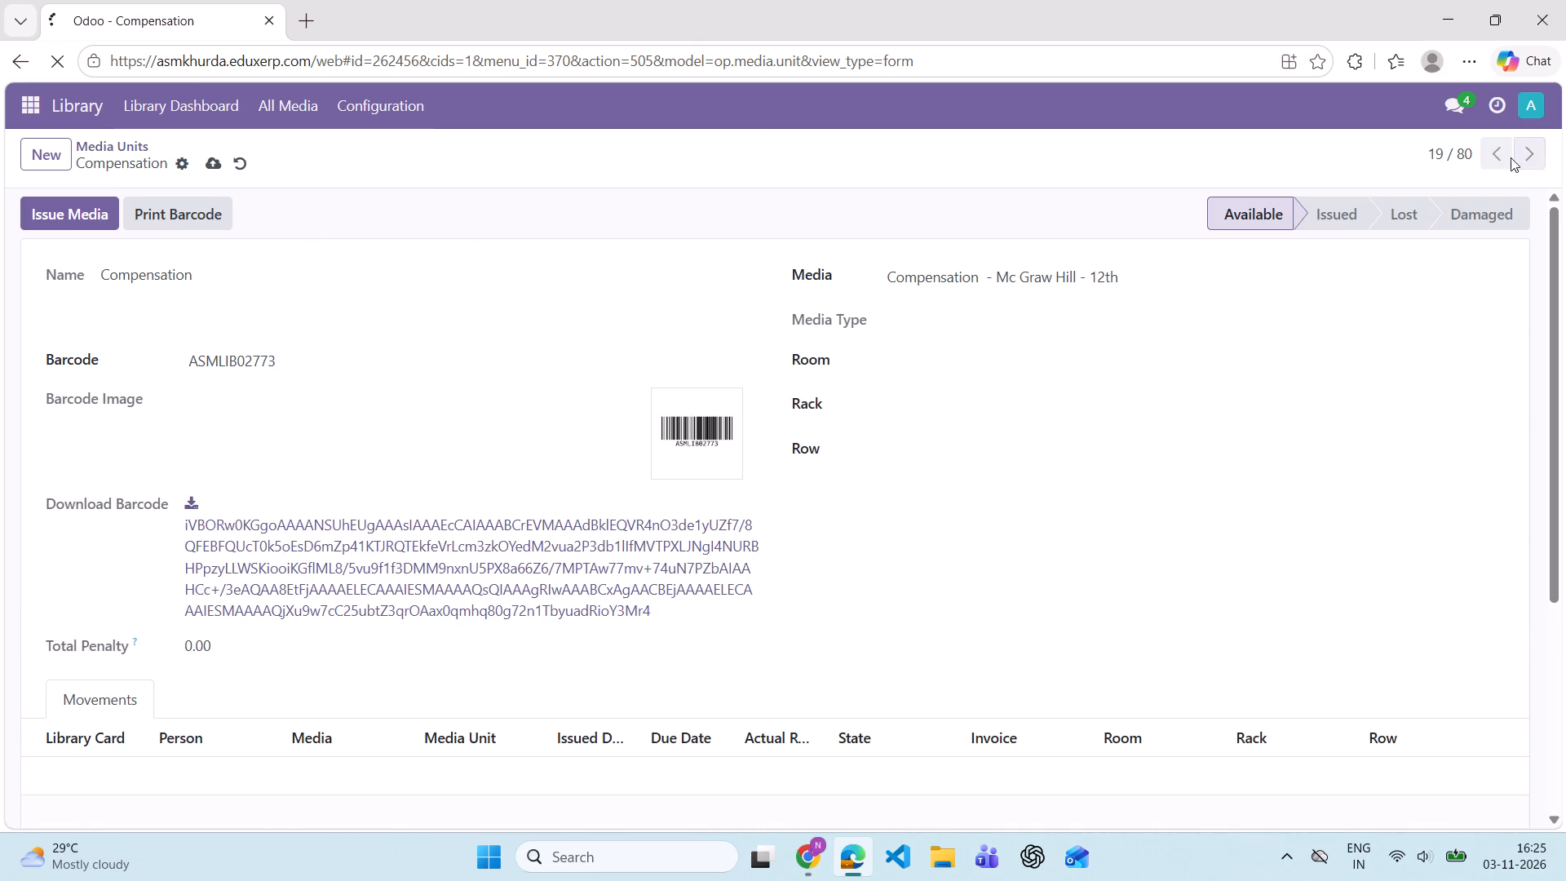
pyautogui.click(1502, 157)
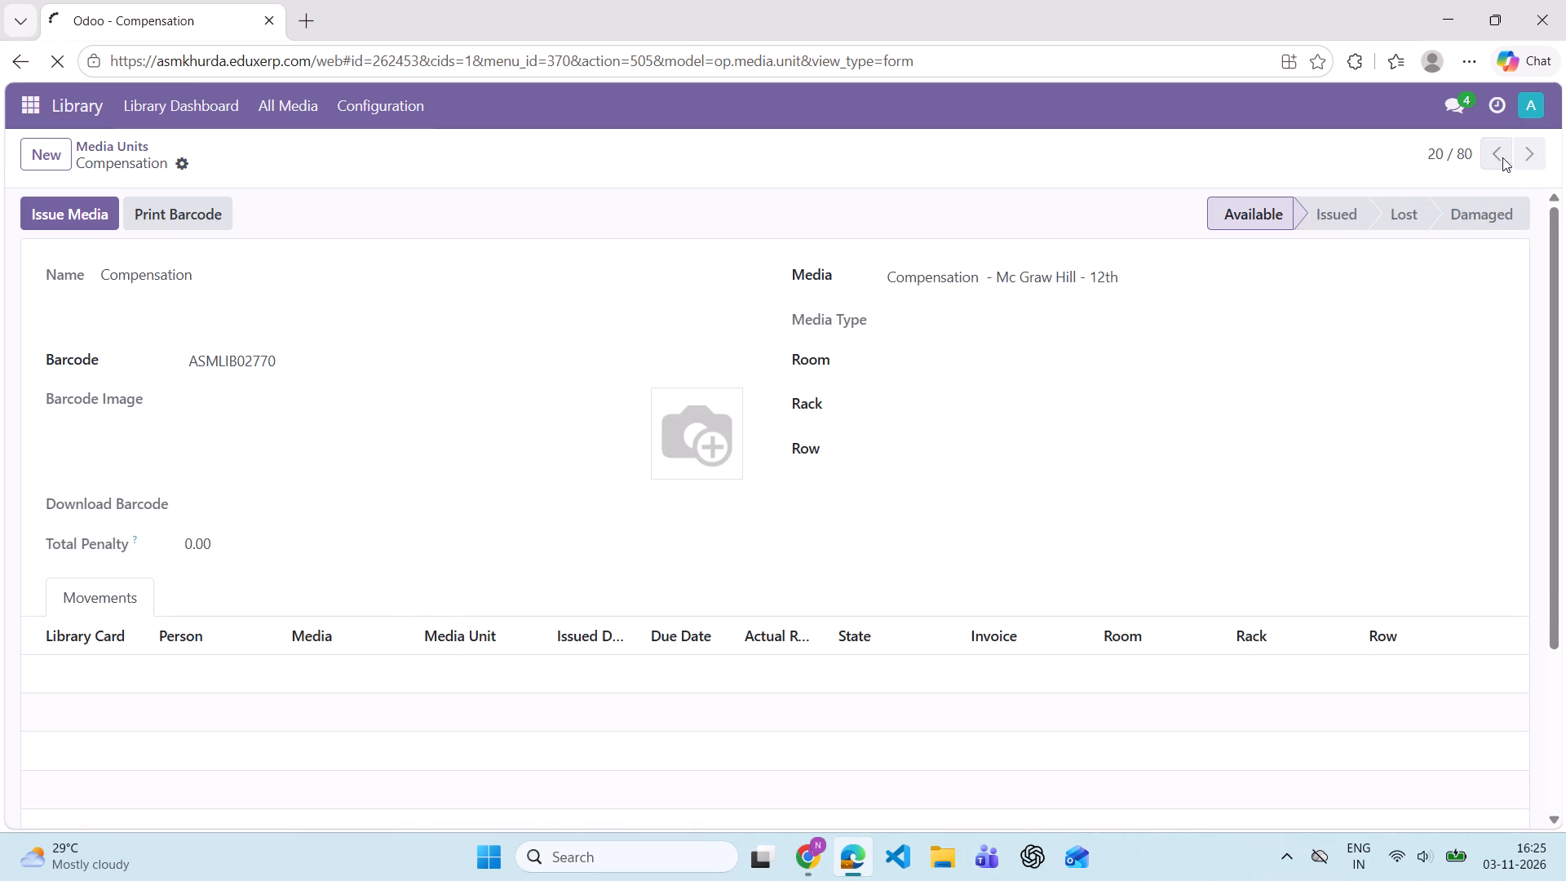
pyautogui.click(1537, 153)
# Generate the fourth Compensation unit's barcode image by shortening the barcode to ASMLIB0277, then restore ASMLIB02770 and advance to the next unit.
pyautogui.click(368, 359)
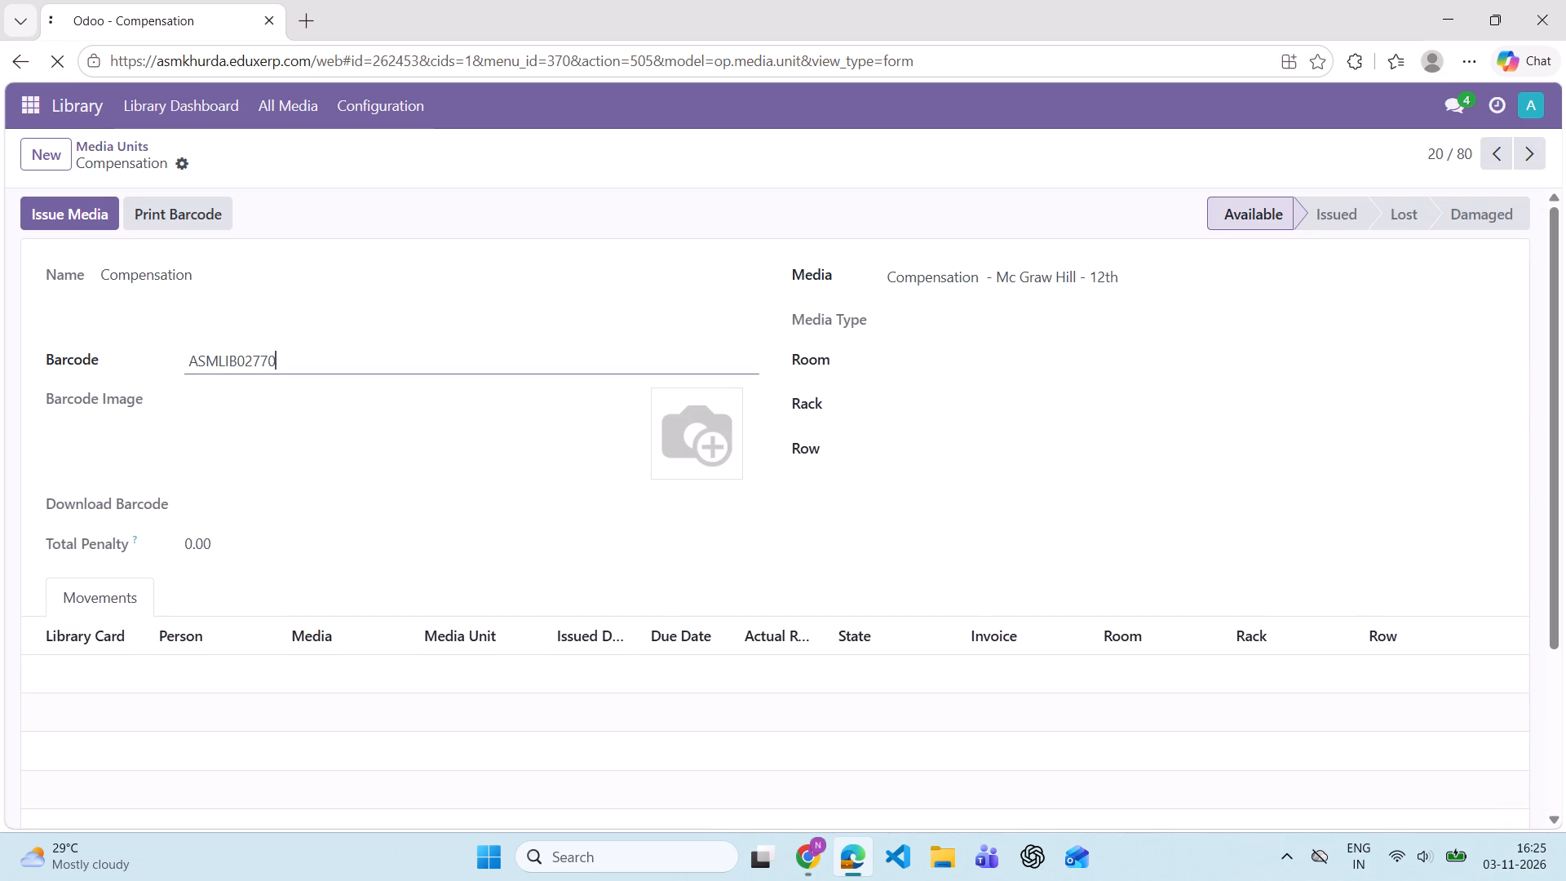
pyautogui.press('BackSpace')
pyautogui.click(331, 216)
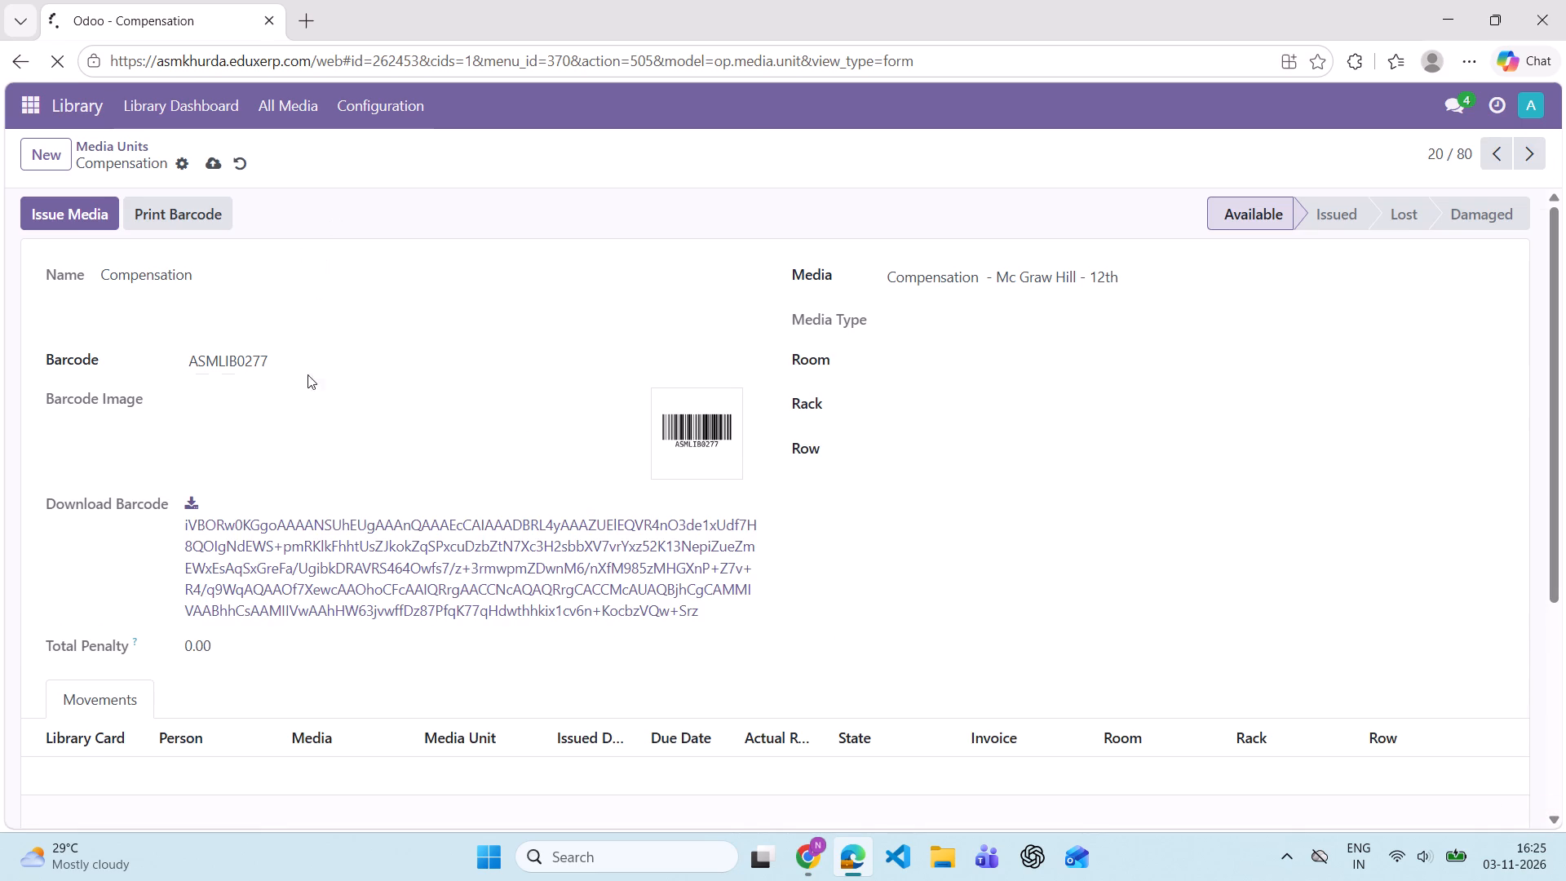
pyautogui.click(321, 356)
pyautogui.press('0')
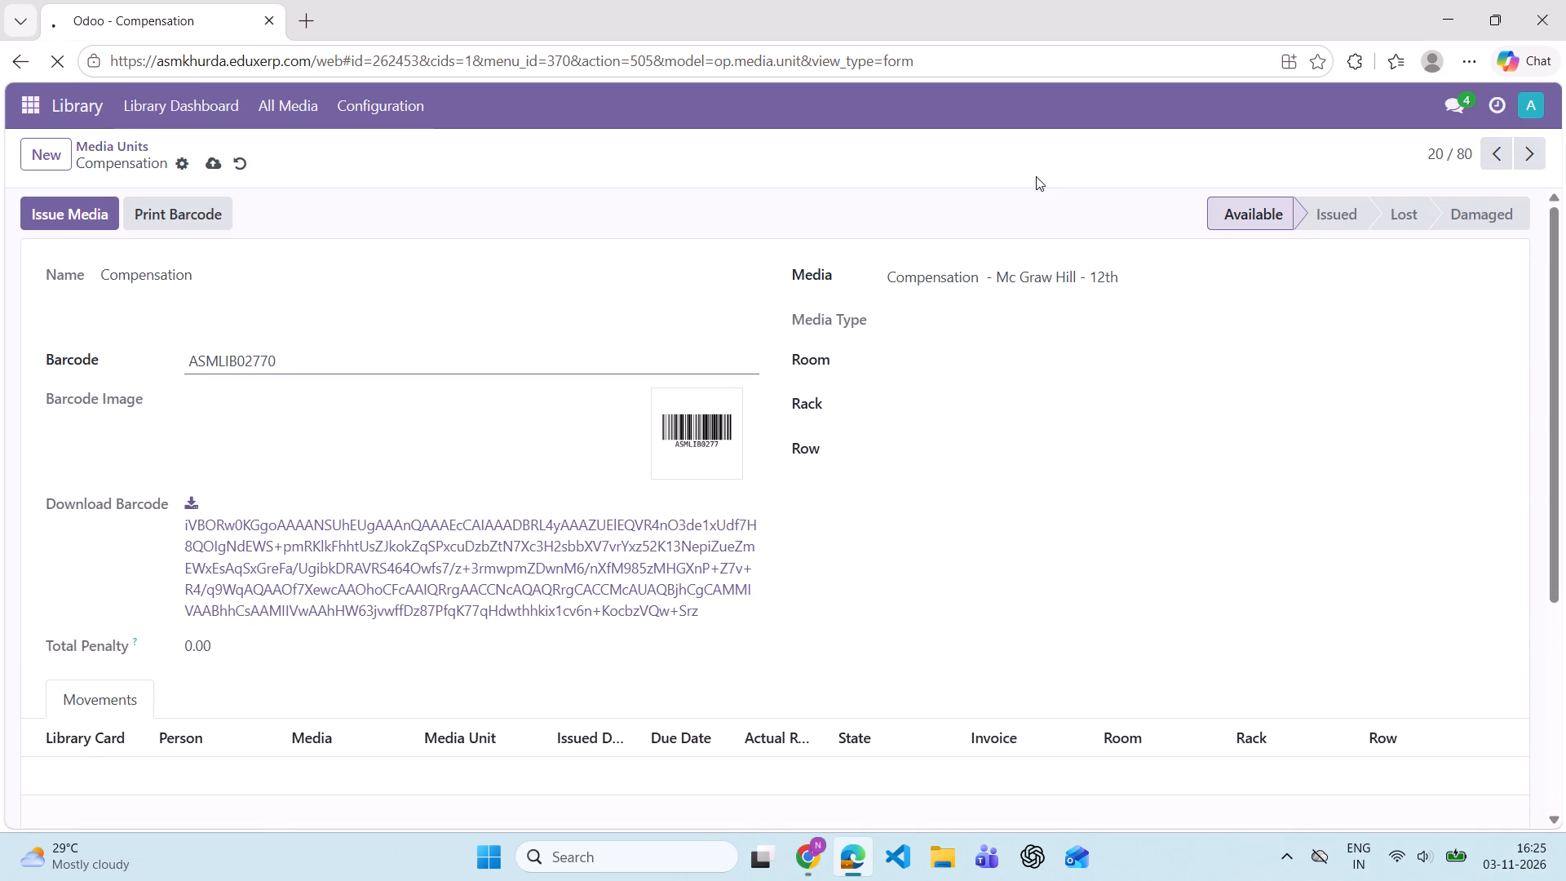
pyautogui.click(1013, 200)
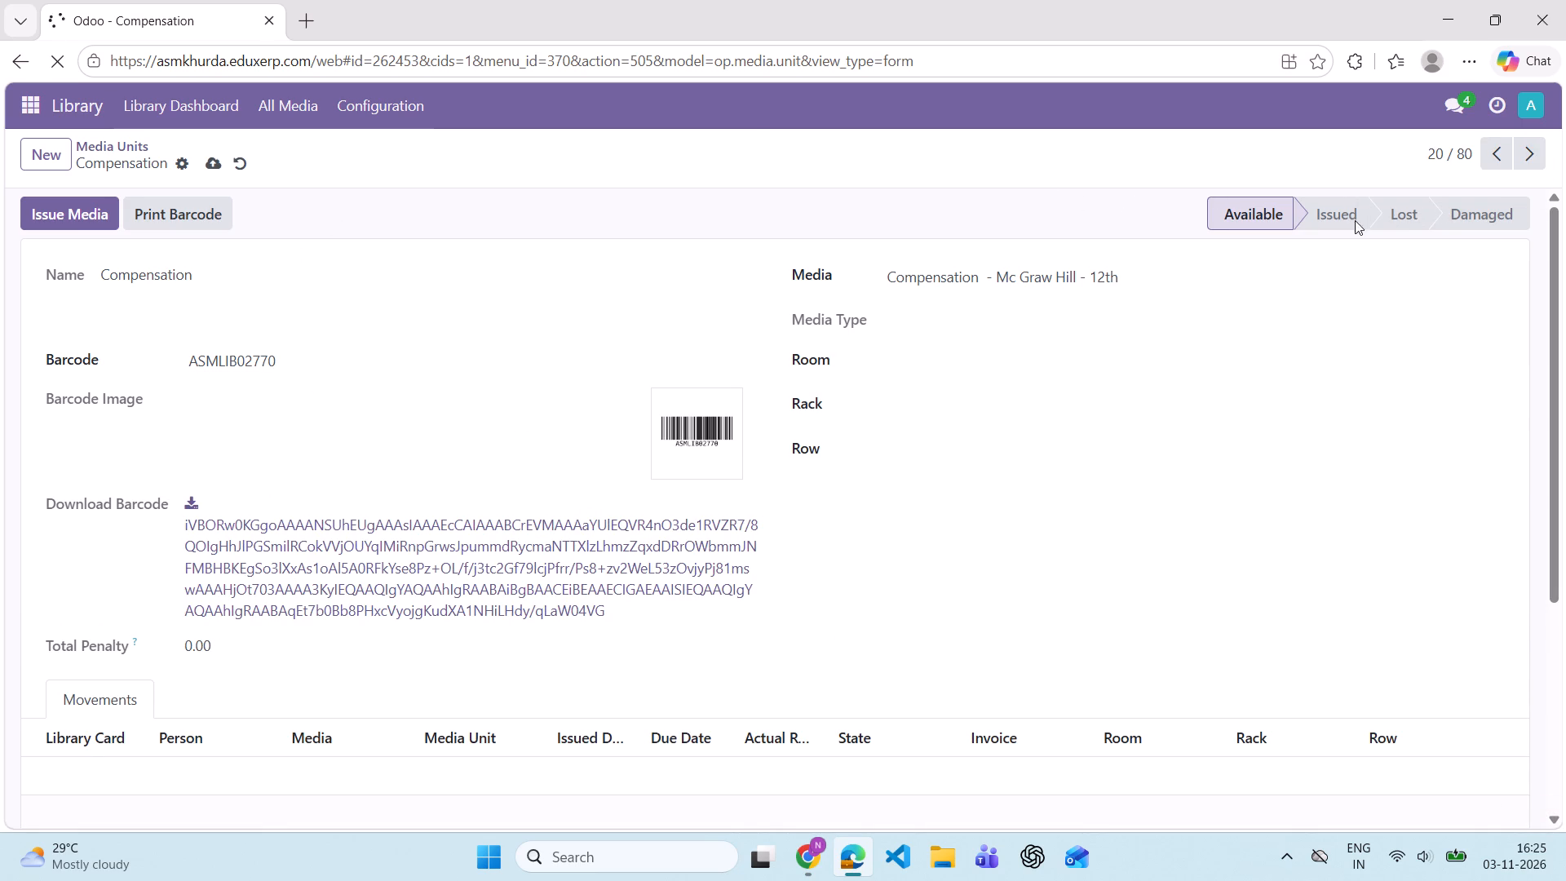
pyautogui.click(1517, 153)
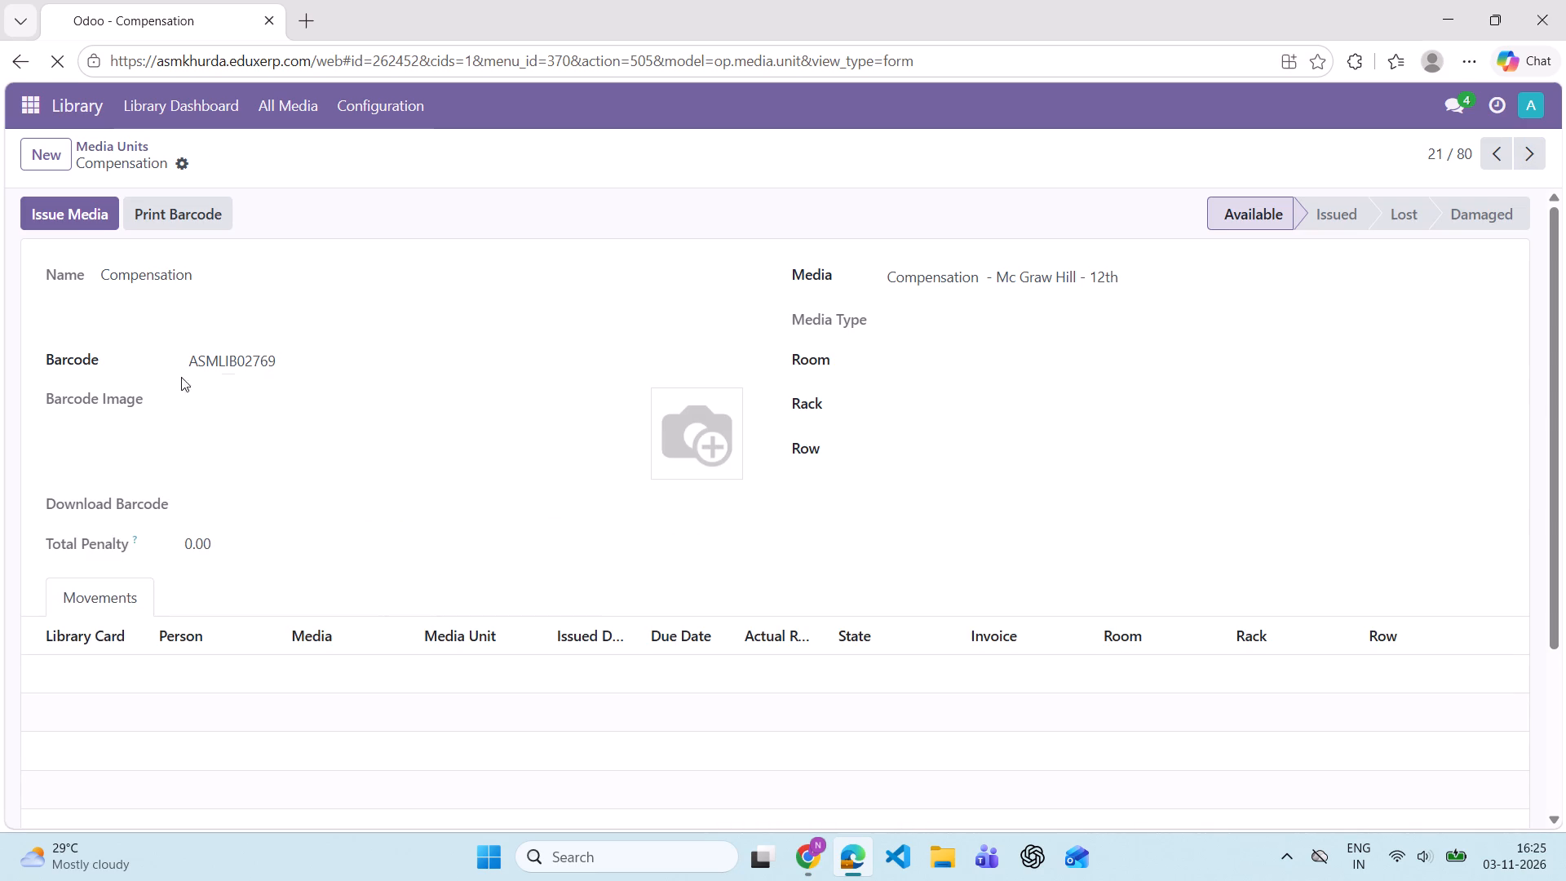
# Generate the fifth Compensation unit's barcode image by shortening the barcode to ASMLIB0276, then restore ASMLIB02769 and advance to the next unit.
pyautogui.click(278, 351)
pyautogui.press('BackSpace')
pyautogui.click(346, 226)
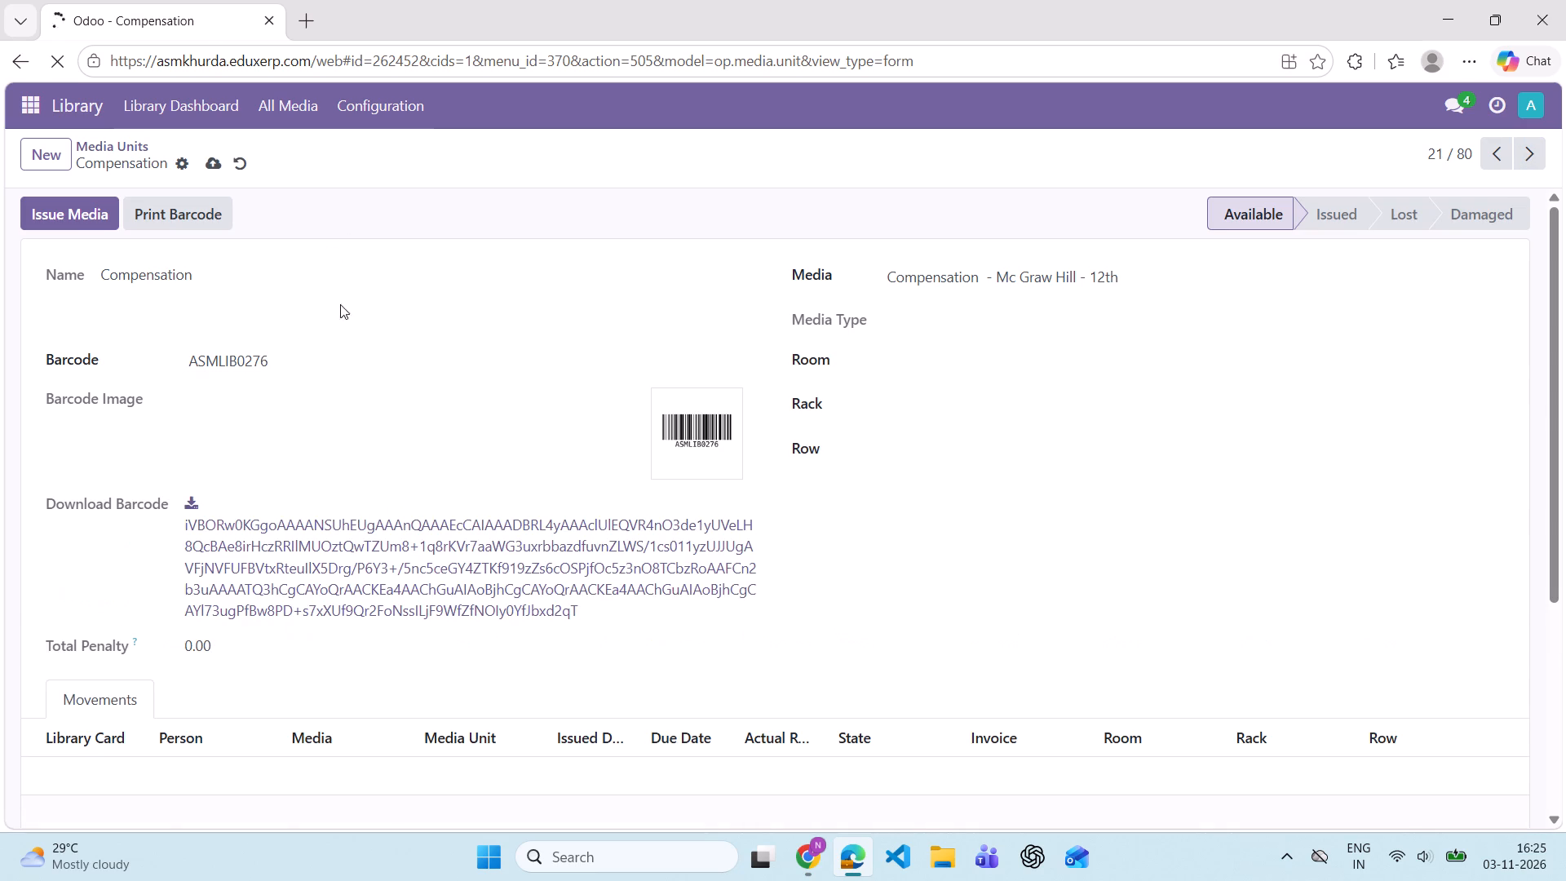
pyautogui.click(336, 357)
pyautogui.press('9')
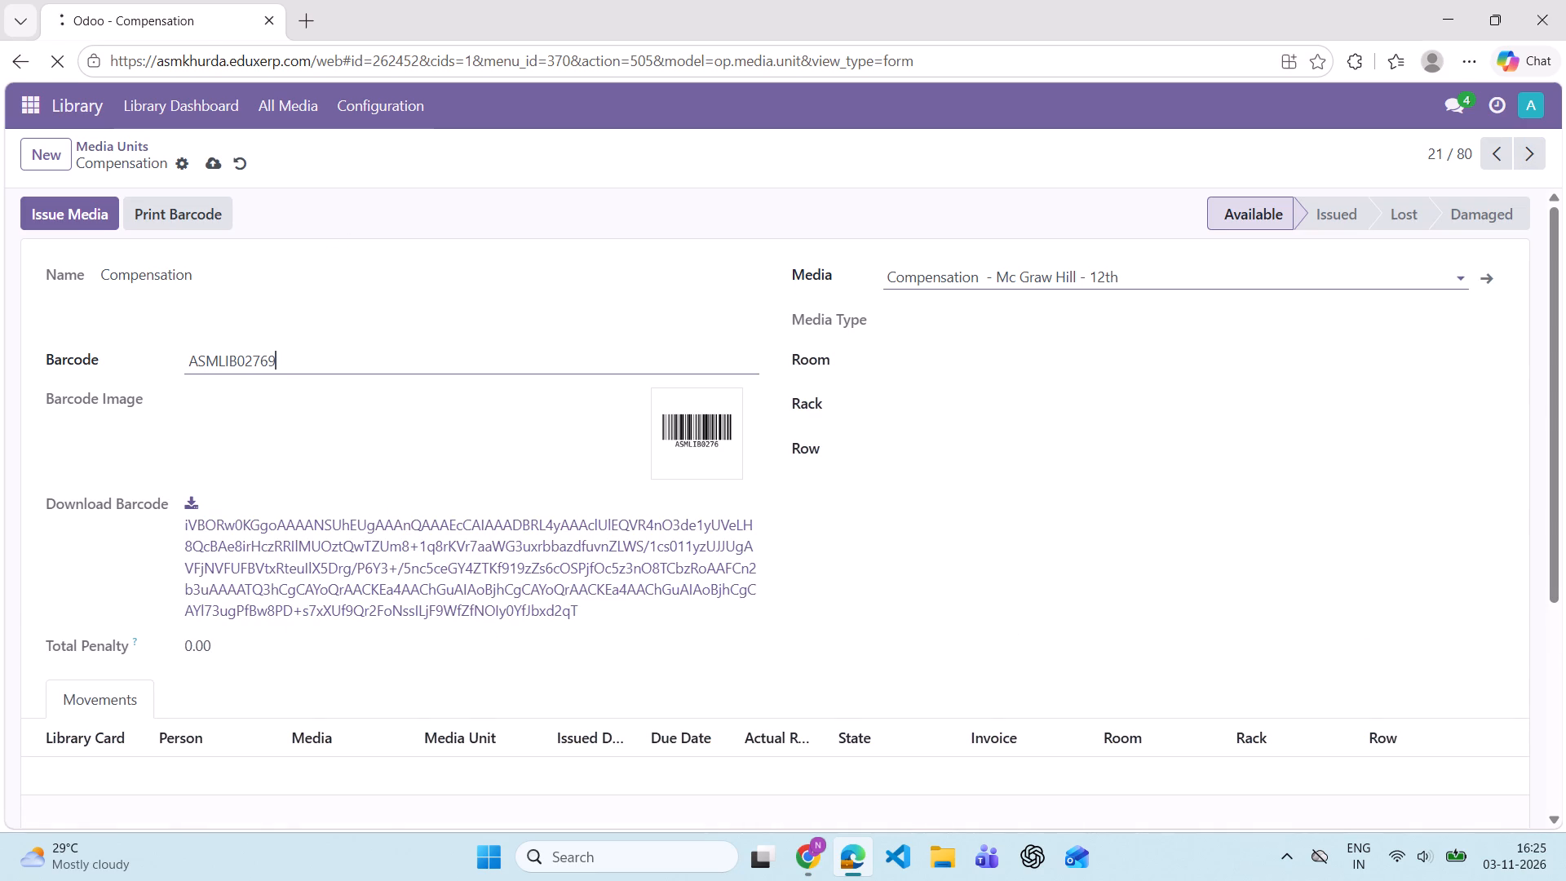
pyautogui.click(1536, 150)
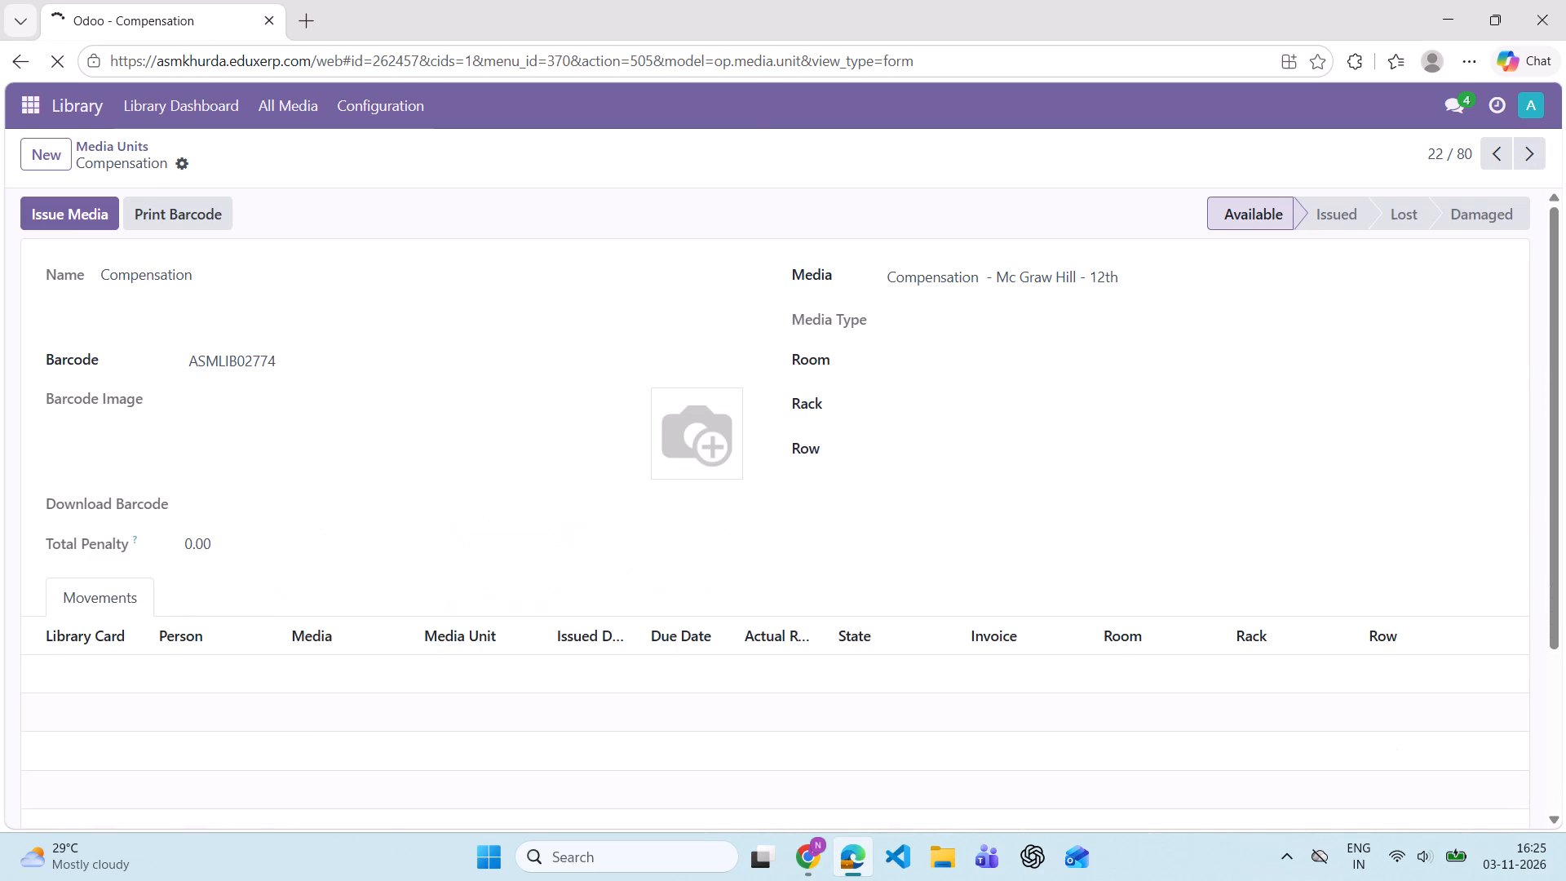
# Generate the sixth Compensation unit's barcode image by shortening the barcode to ASMLIB0277, then restore ASMLIB02774 and advance to the next unit.
pyautogui.click(374, 362)
pyautogui.press('BackSpace')
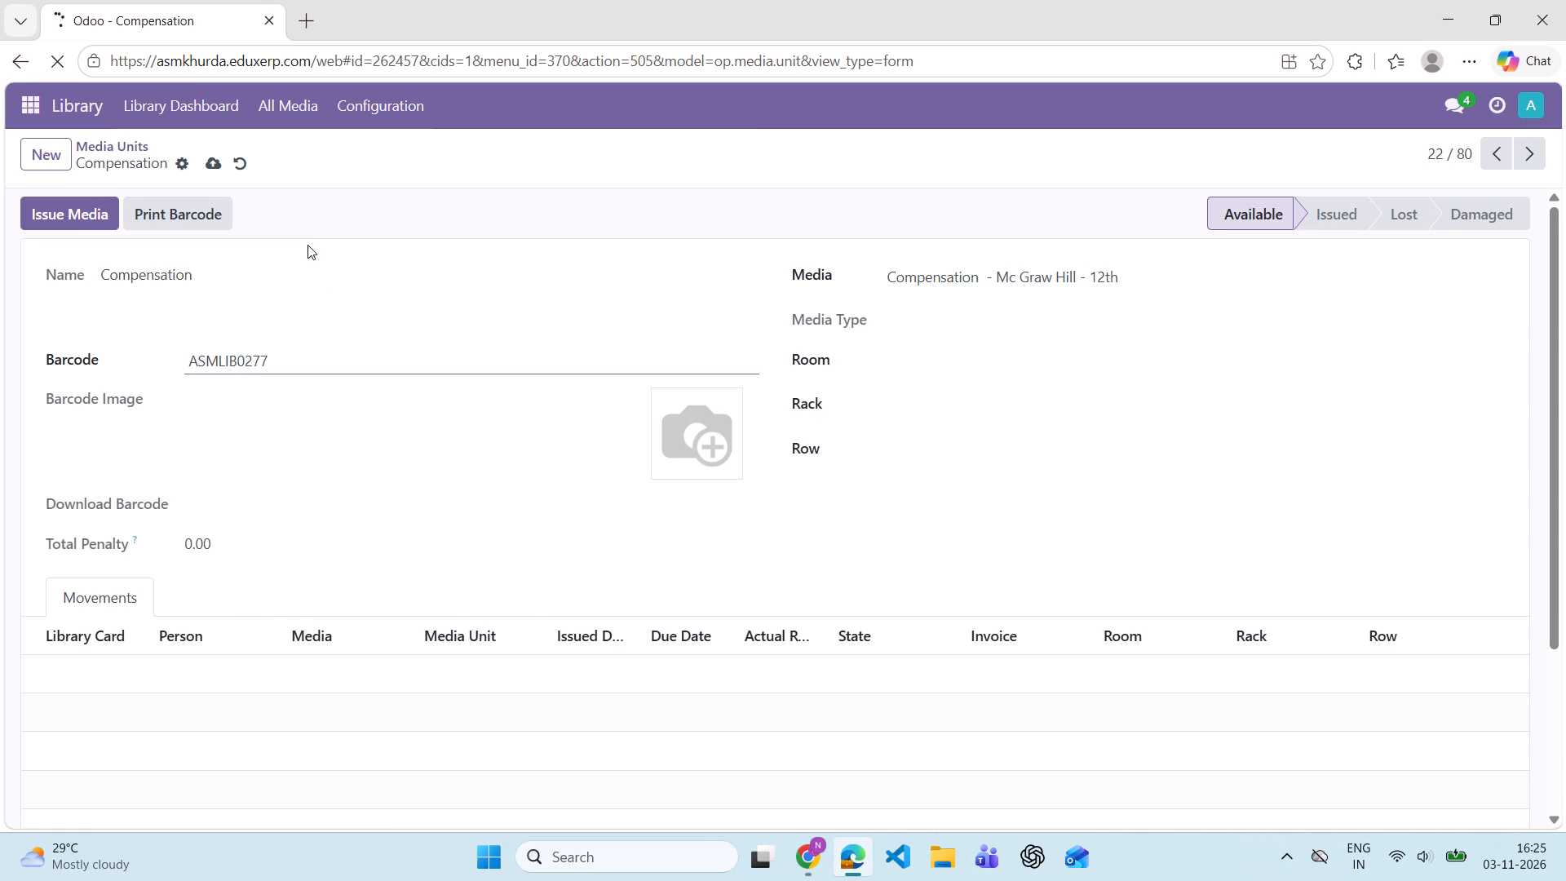
pyautogui.click(307, 244)
pyautogui.click(288, 384)
pyautogui.click(296, 361)
pyautogui.press('4')
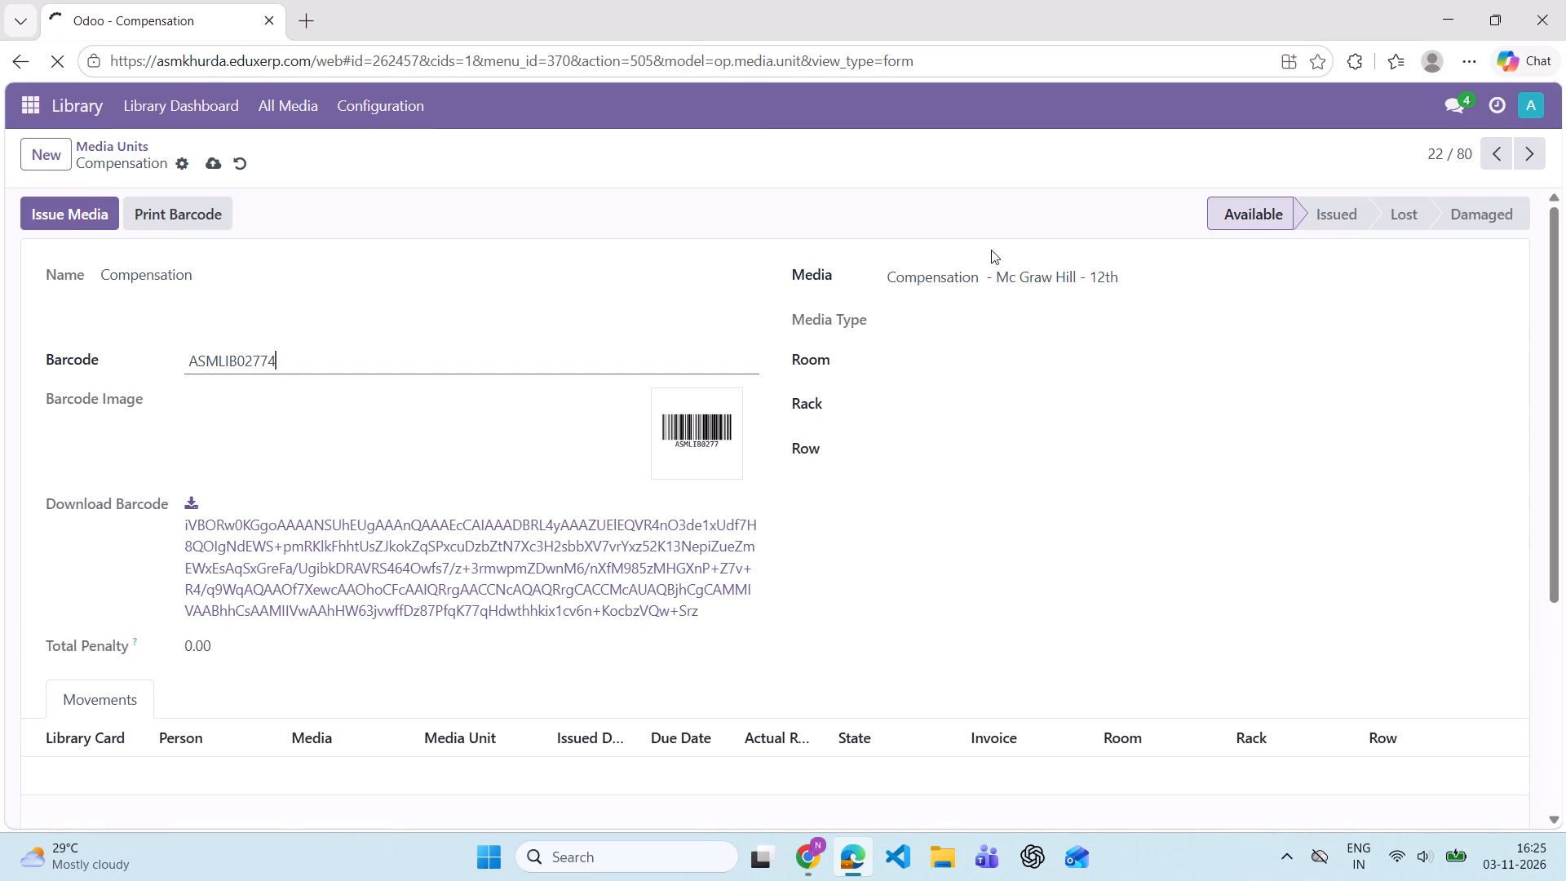
pyautogui.click(1529, 143)
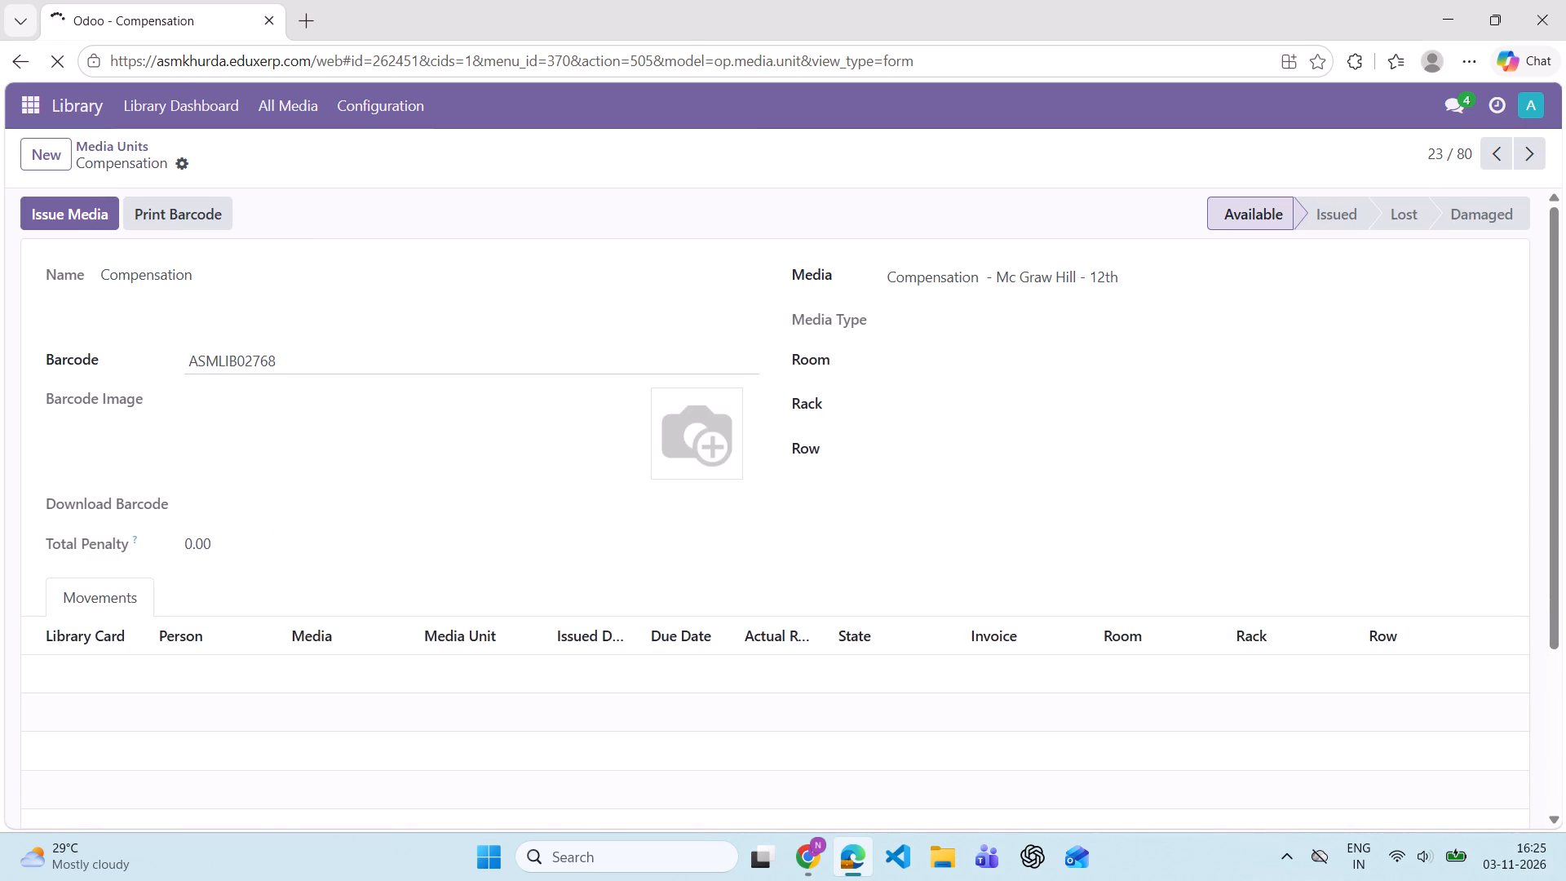
# Generate the seventh Compensation unit's barcode image by shortening the barcode to ASMLIB0276, then restore ASMLIB02768 and advance to the next unit.
pyautogui.click(355, 372)
pyautogui.press('BackSpace')
pyautogui.click(343, 277)
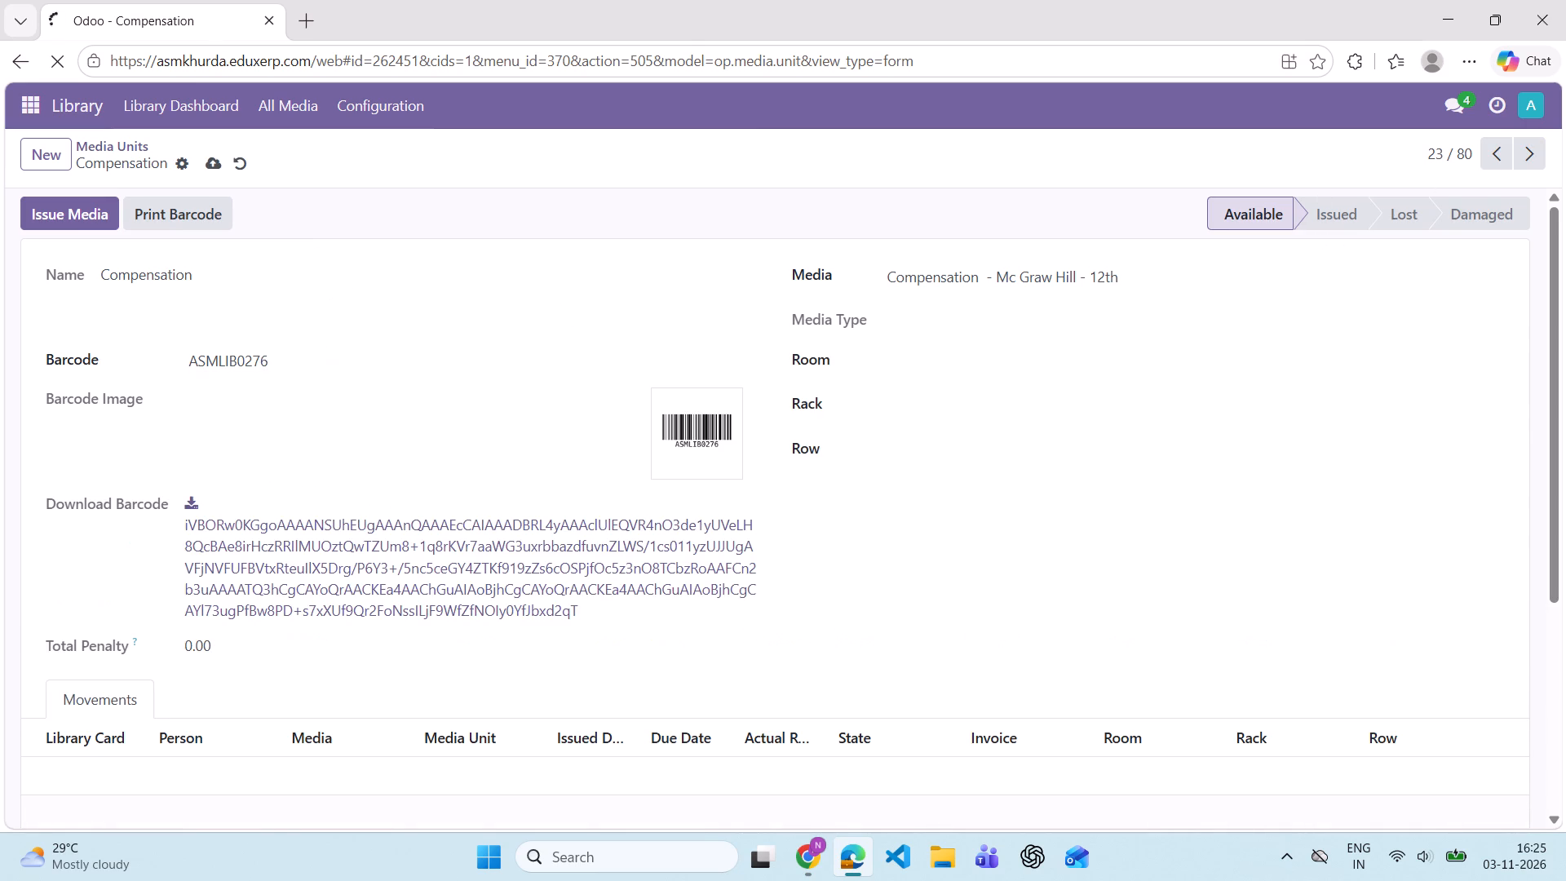
pyautogui.click(314, 354)
pyautogui.press('8')
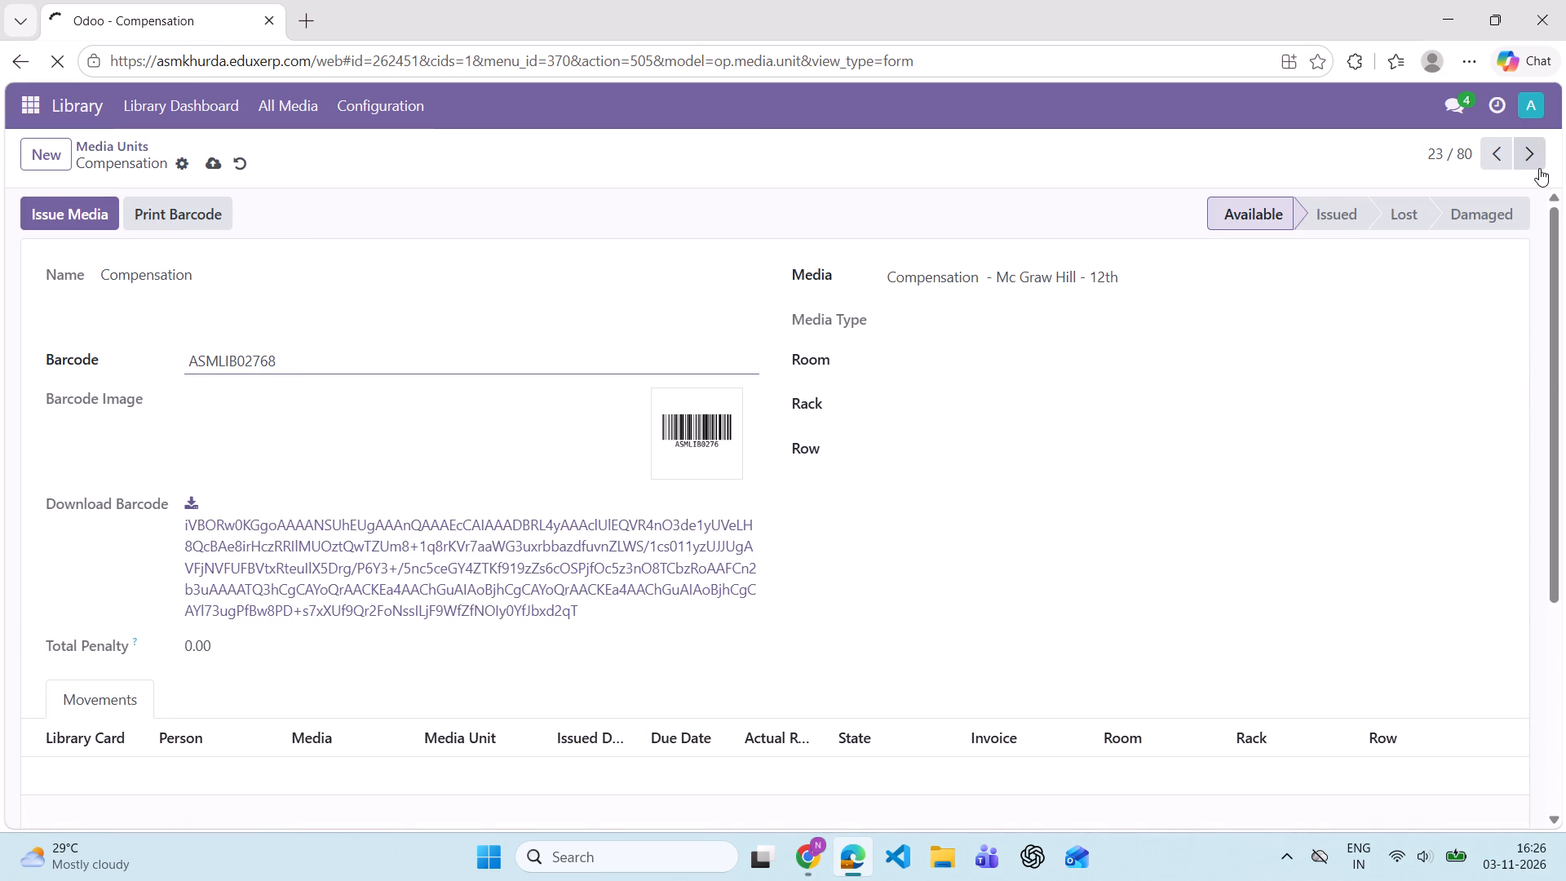
pyautogui.click(1539, 168)
# Generate the eighth Compensation unit's barcode image by shortening the barcode to ASMLIB0276, then restore ASMLIB02765 and advance to the next unit.
pyautogui.click(367, 352)
pyautogui.press('BackSpace')
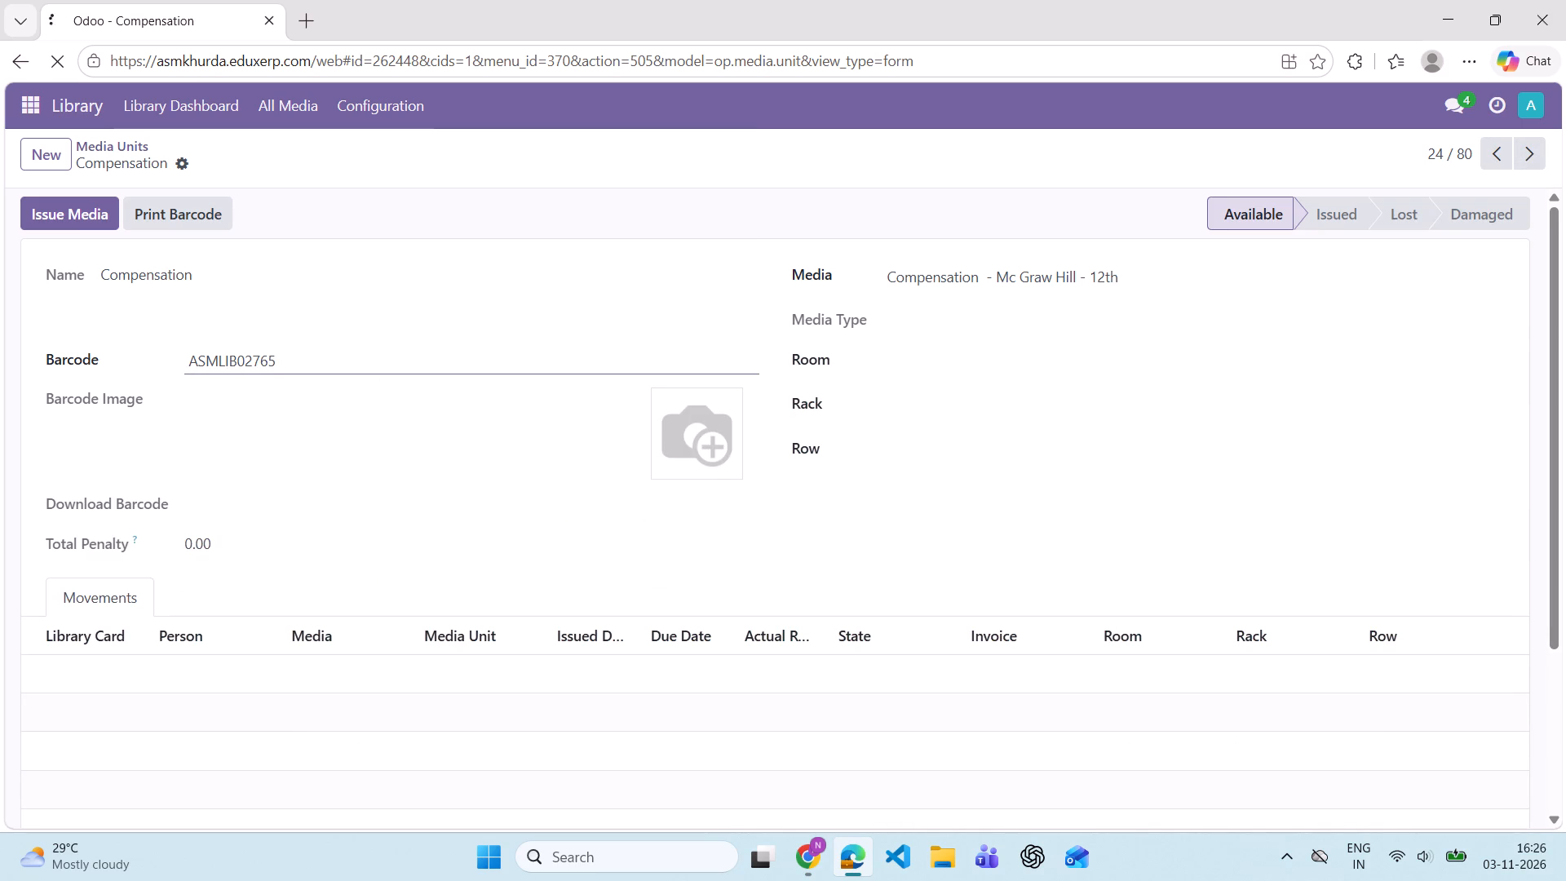
pyautogui.click(343, 231)
pyautogui.click(297, 359)
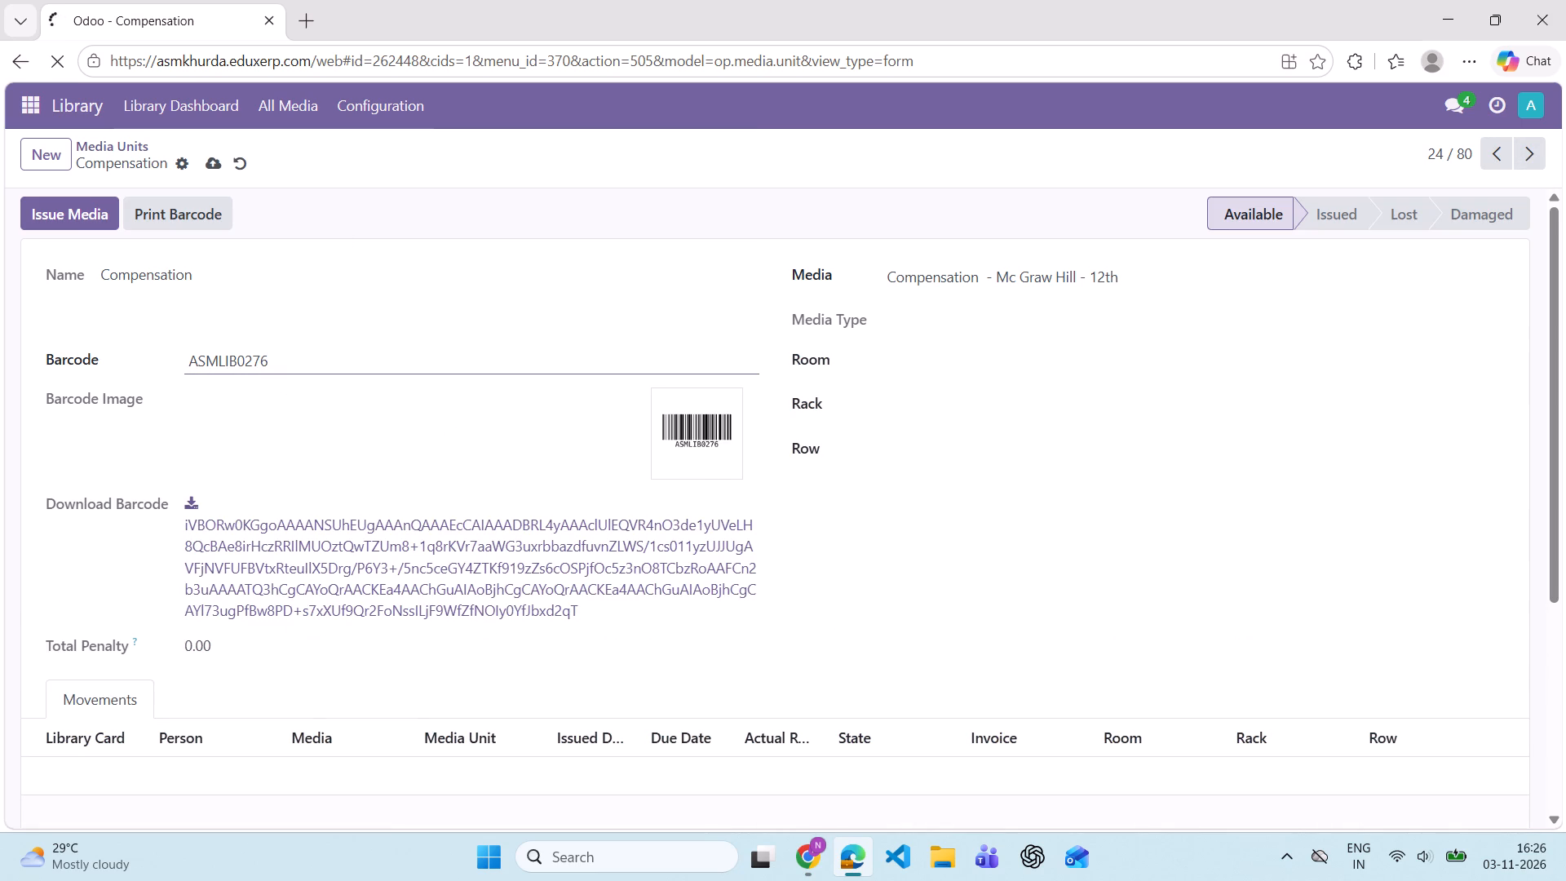
pyautogui.press('5')
pyautogui.click(1529, 162)
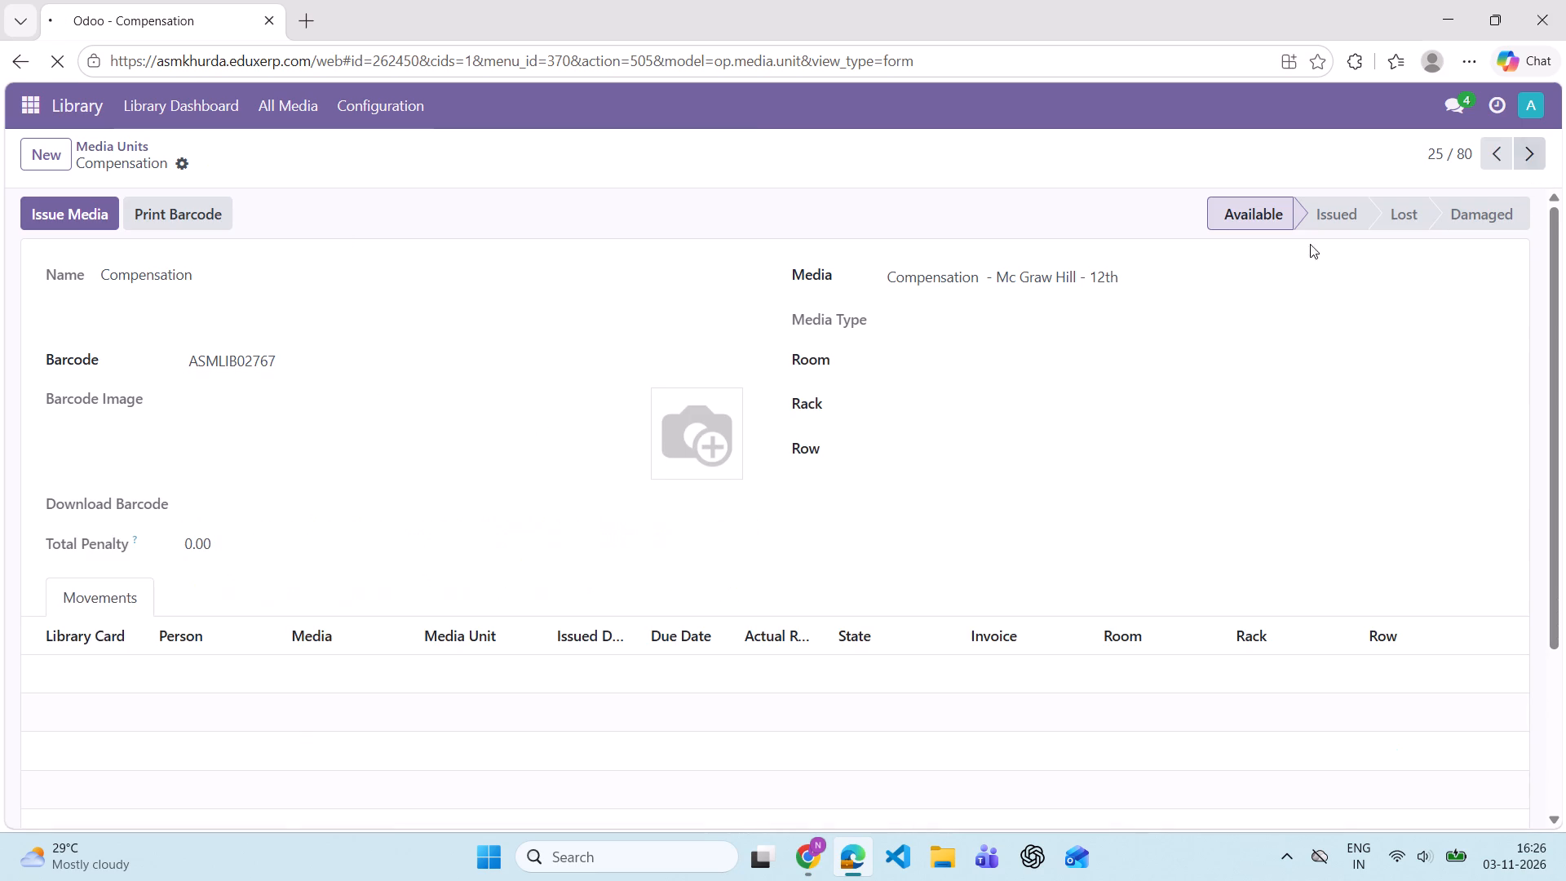
# Generate the ninth Compensation unit's barcode image by shortening the barcode to ASMLIB0276, then restore ASMLIB02767 and advance to the next unit.
pyautogui.click(335, 354)
pyautogui.press('BackSpace')
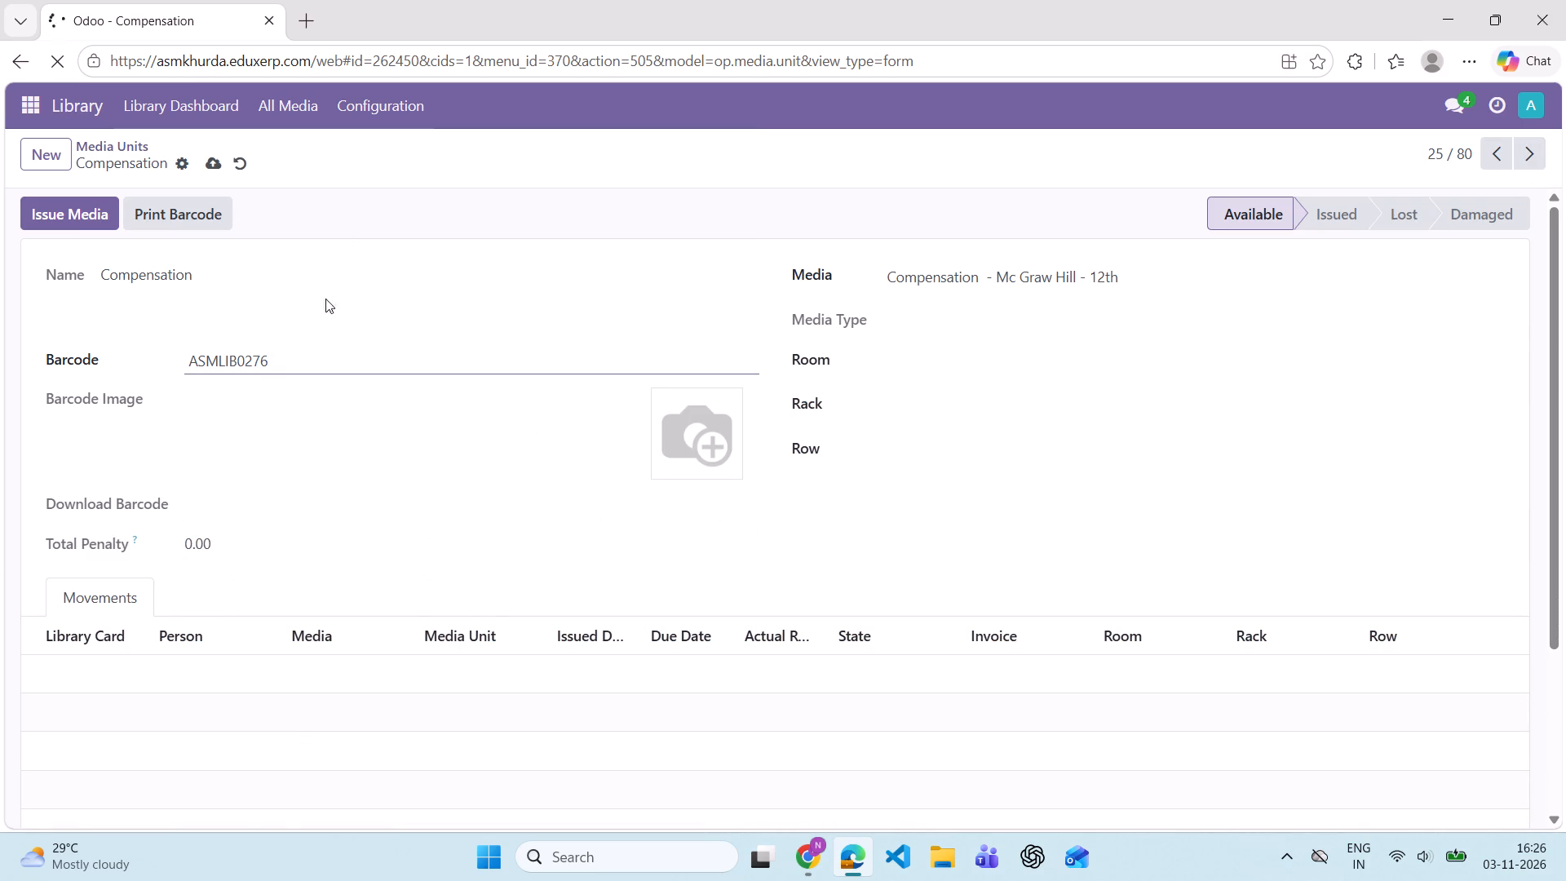
pyautogui.click(345, 270)
pyautogui.click(309, 369)
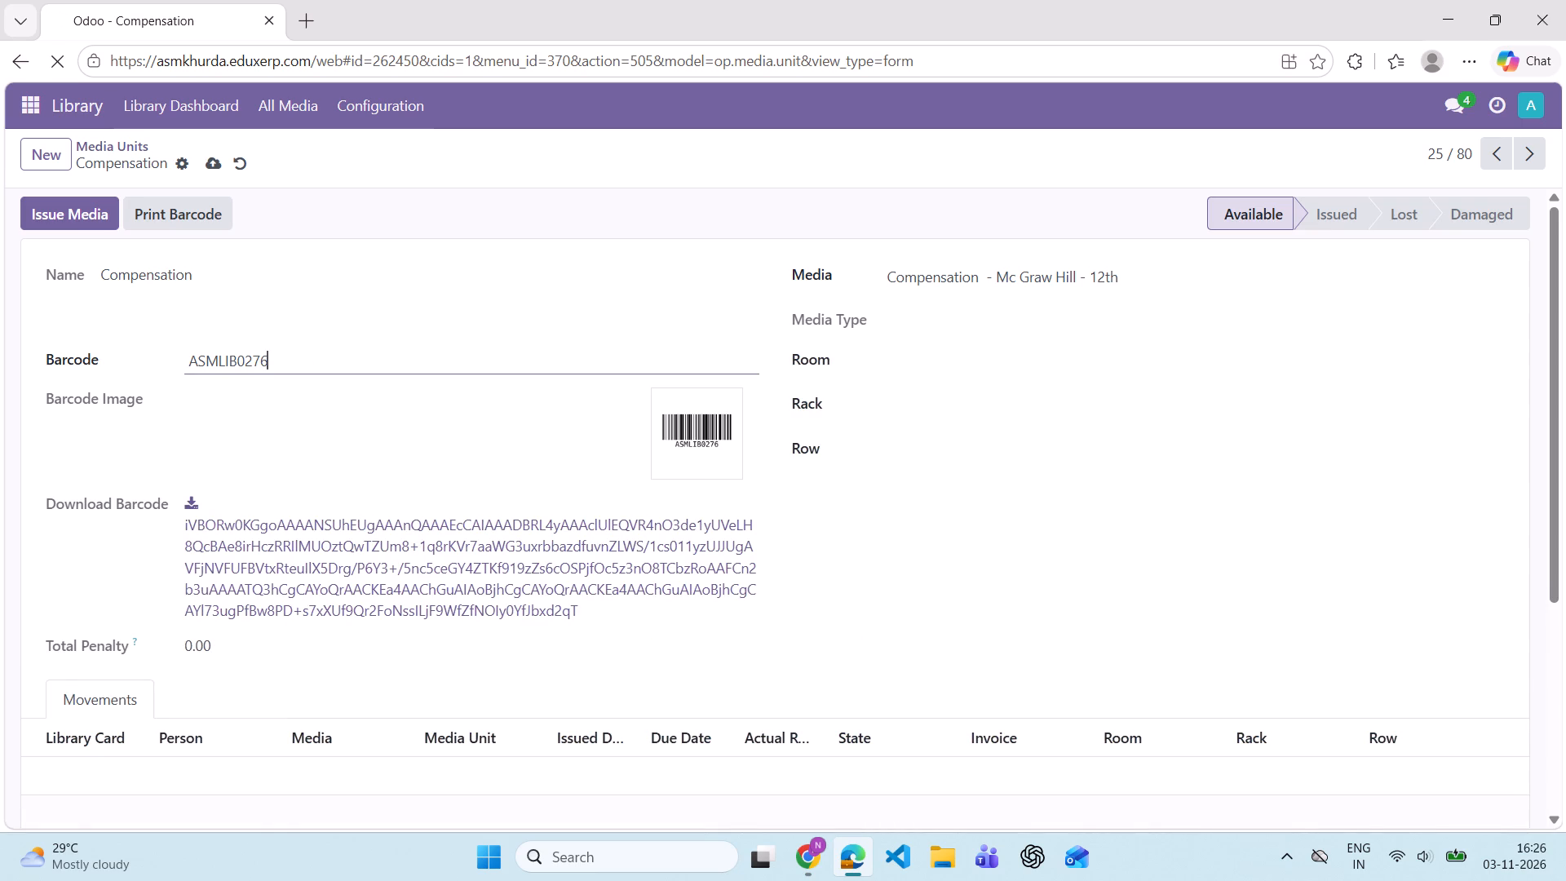
pyautogui.press('7')
pyautogui.click(1517, 157)
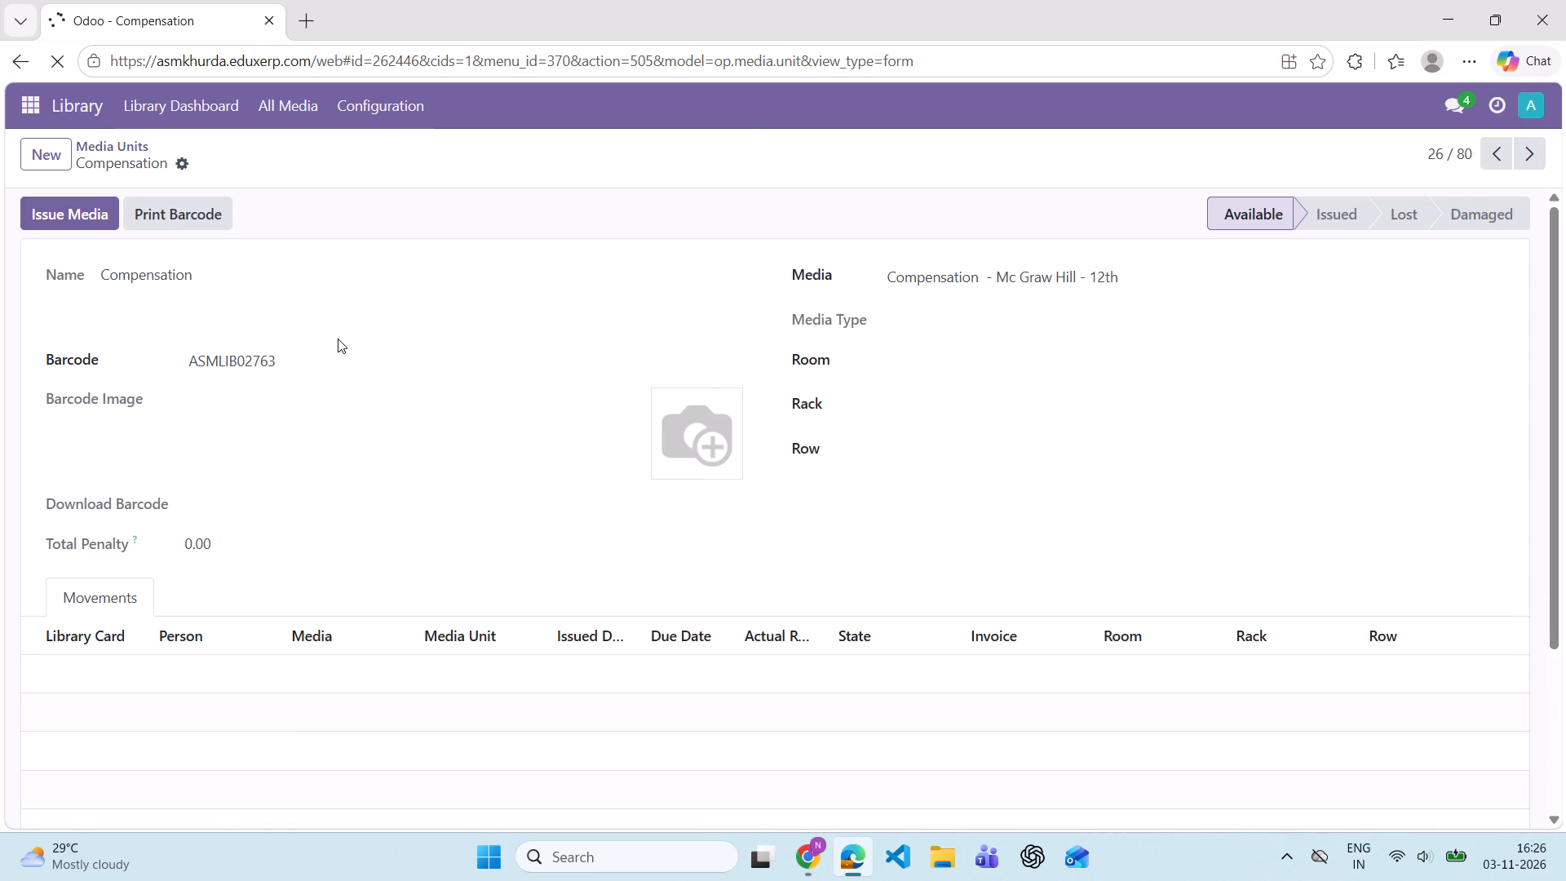
# Generate the tenth Compensation unit's barcode image by shortening the barcode to ASMLIB0276, then restore ASMLIB02763 and advance to the next unit.
pyautogui.click(338, 339)
pyautogui.click(325, 383)
pyautogui.click(346, 370)
pyautogui.press('BackSpace')
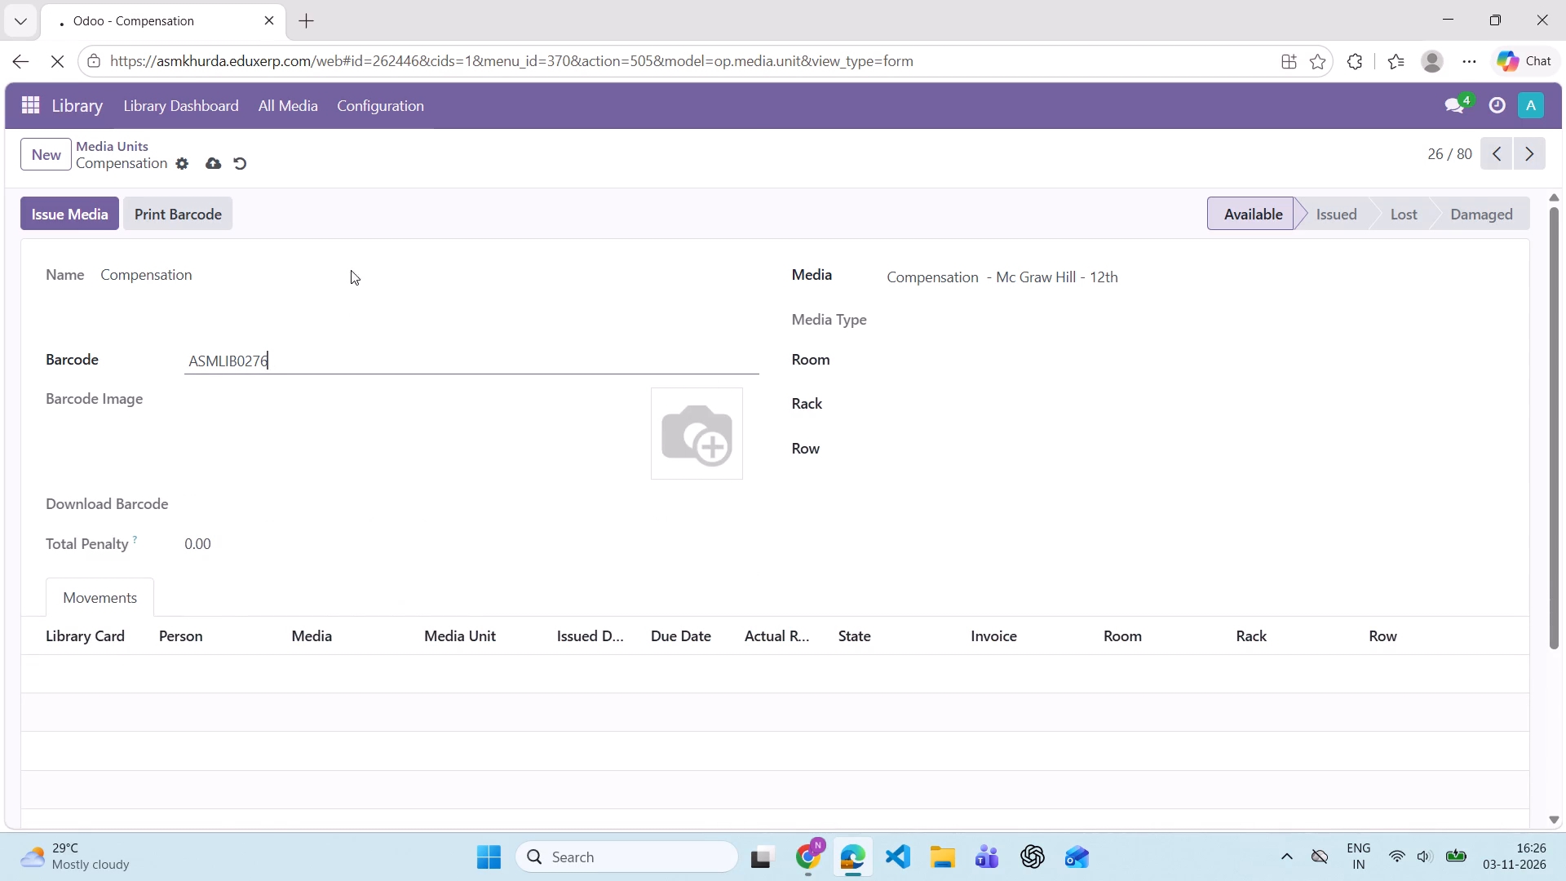
pyautogui.click(356, 260)
pyautogui.click(319, 361)
pyautogui.press('3')
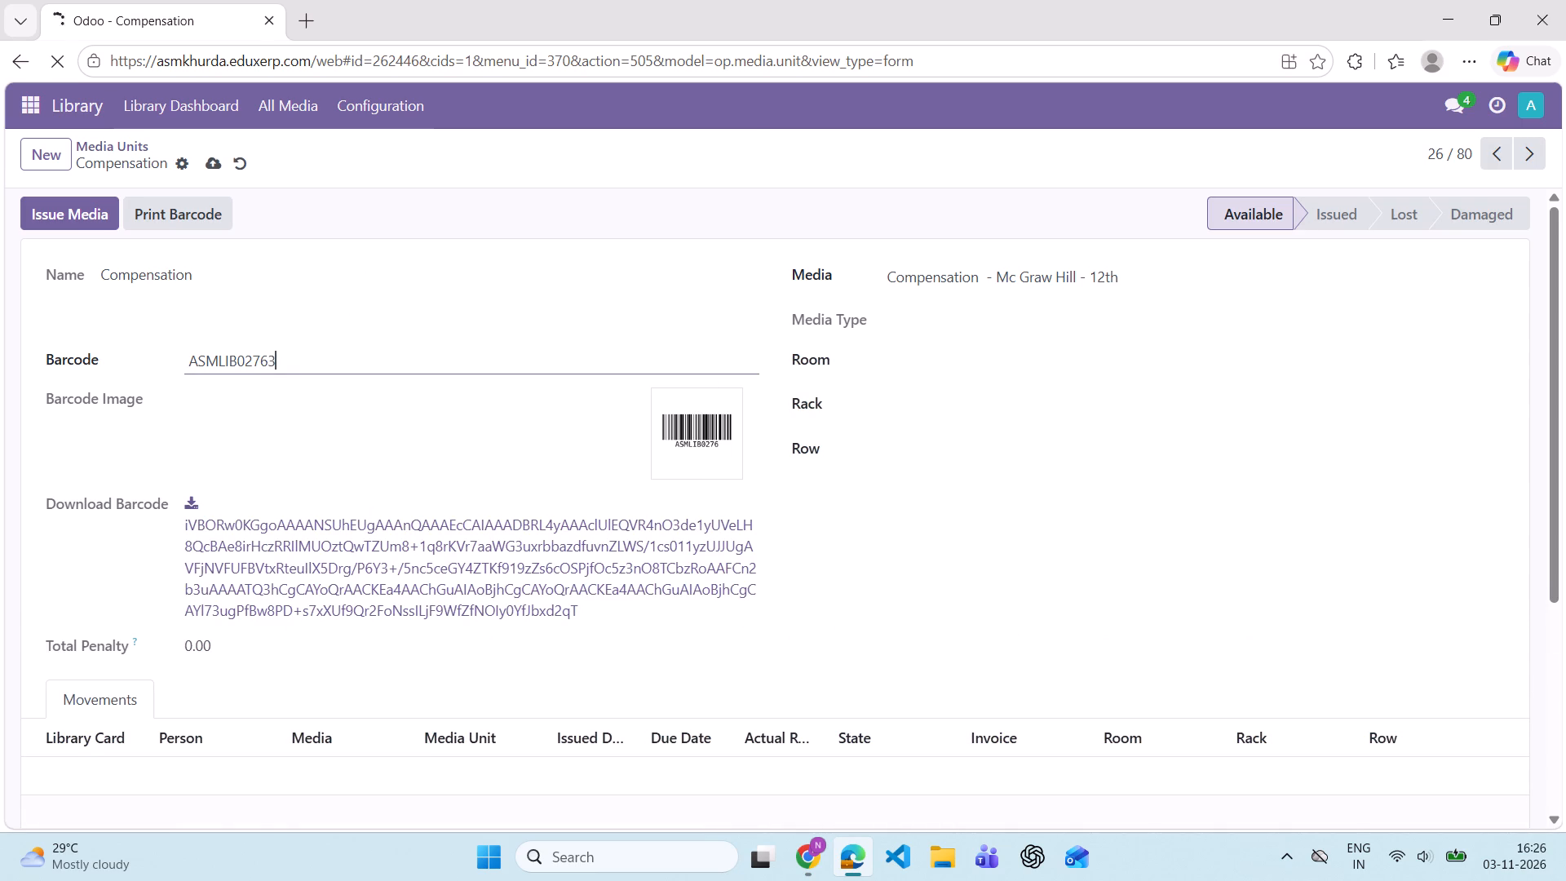
pyautogui.click(1542, 158)
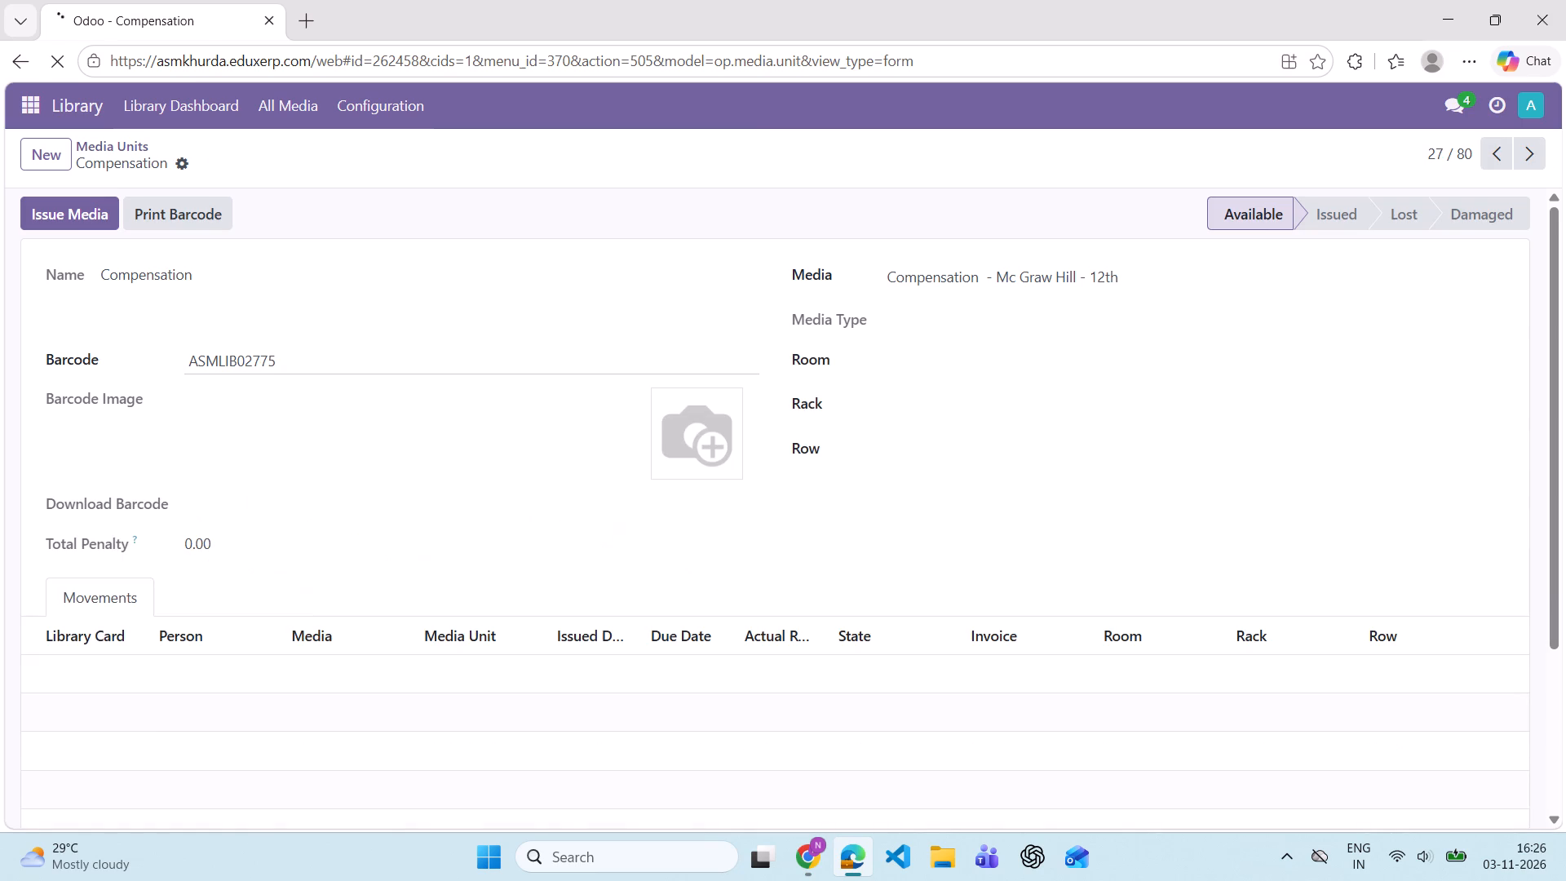
# Generate the eleventh Compensation unit's barcode image by shortening the barcode to ASMLIB0277, then restore ASMLIB02775 and advance to the next unit.
pyautogui.click(343, 368)
pyautogui.press('BackSpace')
pyautogui.click(341, 250)
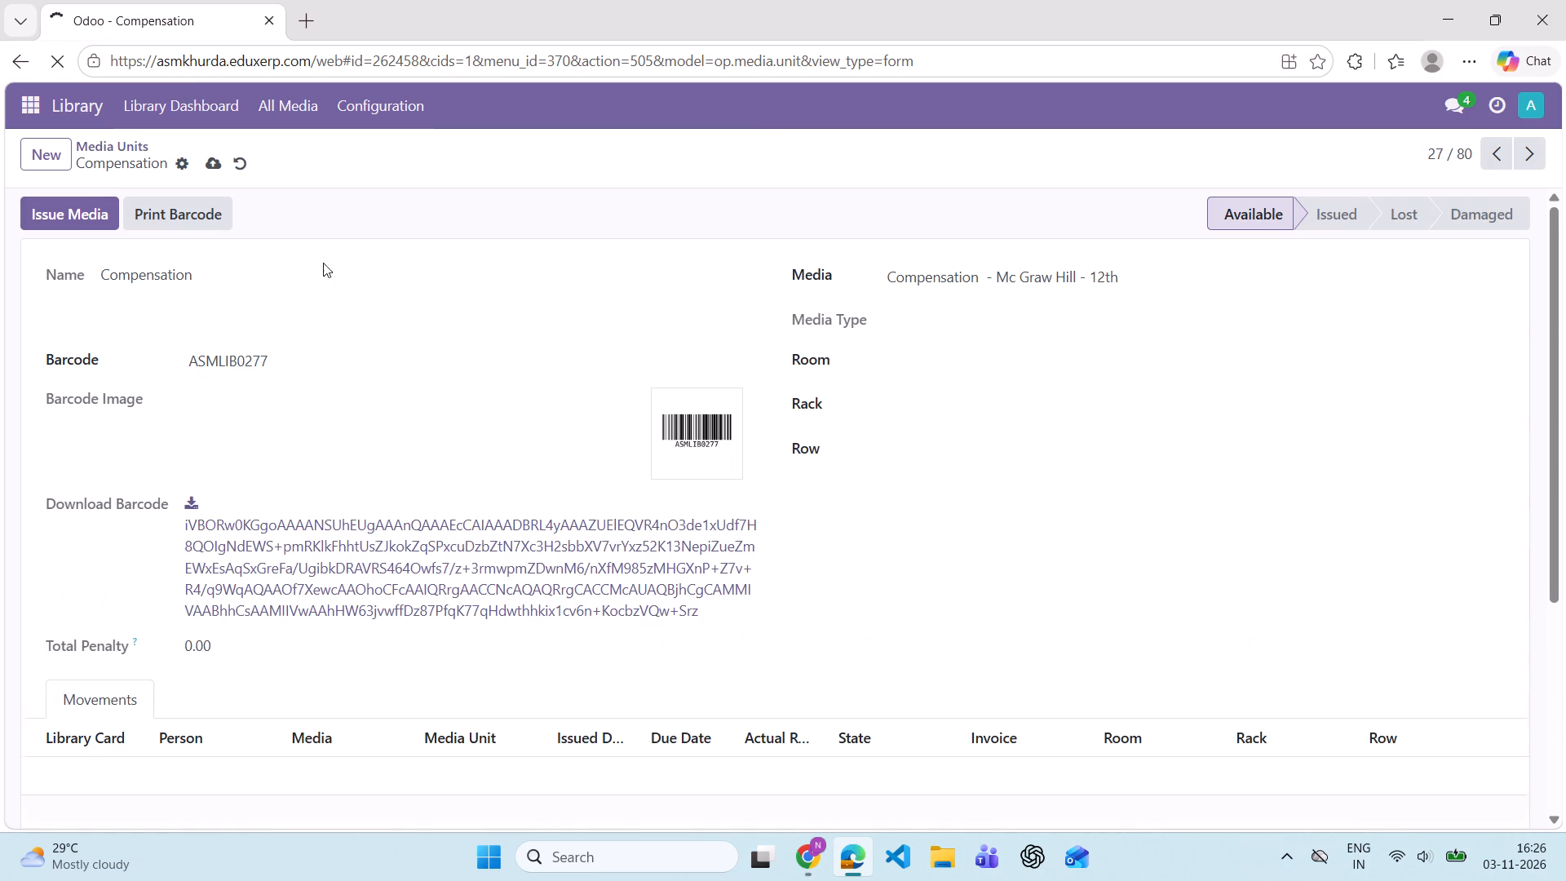
pyautogui.click(295, 350)
pyautogui.press('5')
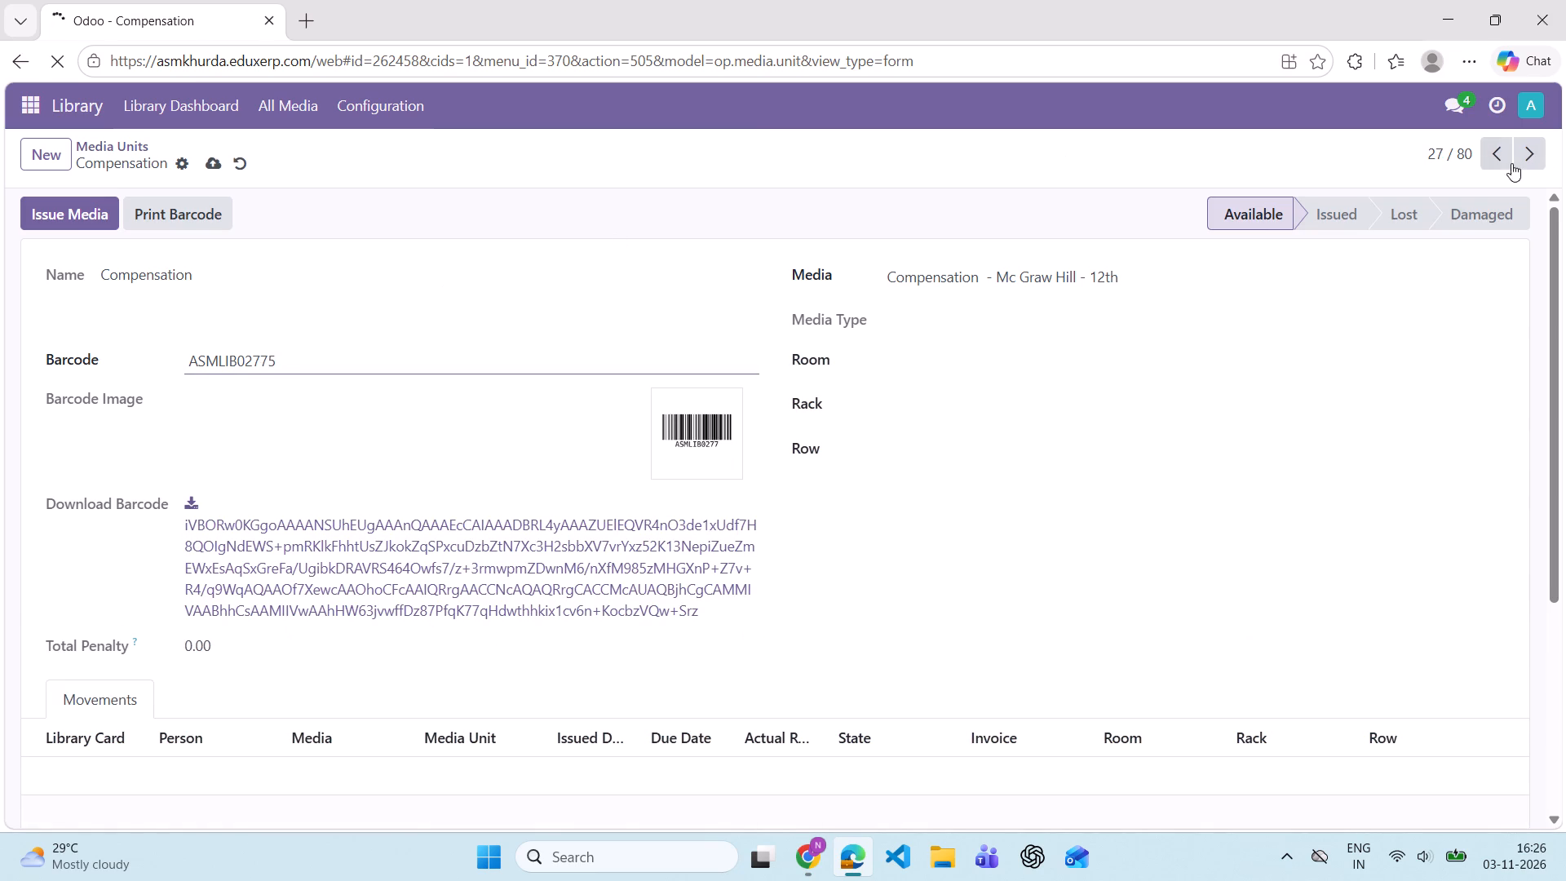
pyautogui.click(1531, 157)
# Generate the twelfth Compensation unit's barcode image by shortening the barcode to ASMLIB0276, then restore ASMLIB02764 and advance to the next unit.
pyautogui.click(327, 361)
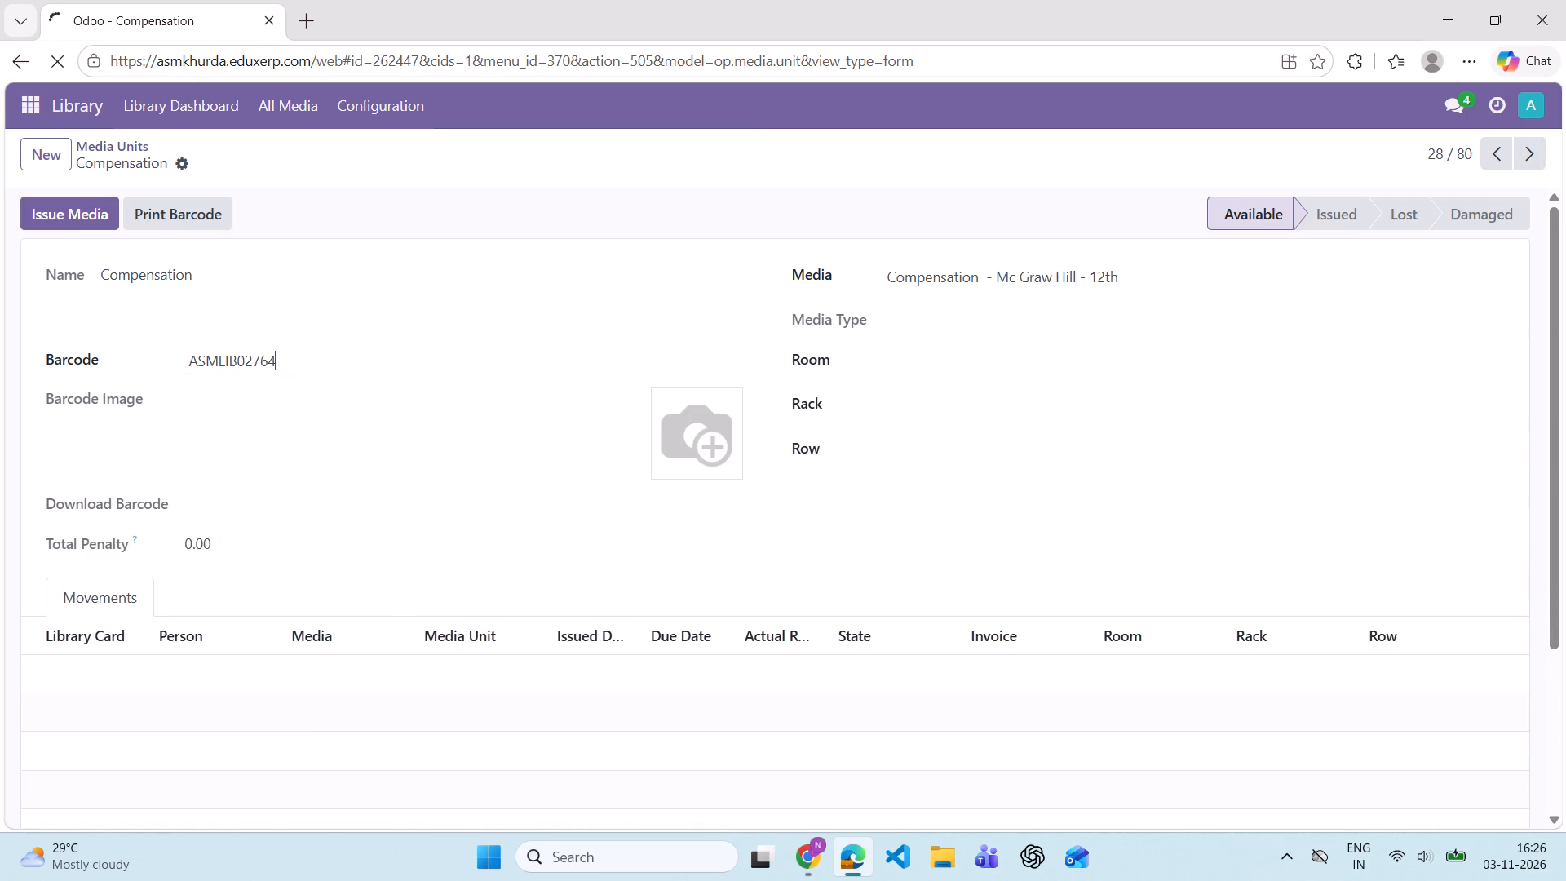
pyautogui.press('BackSpace')
pyautogui.click(357, 242)
pyautogui.click(318, 358)
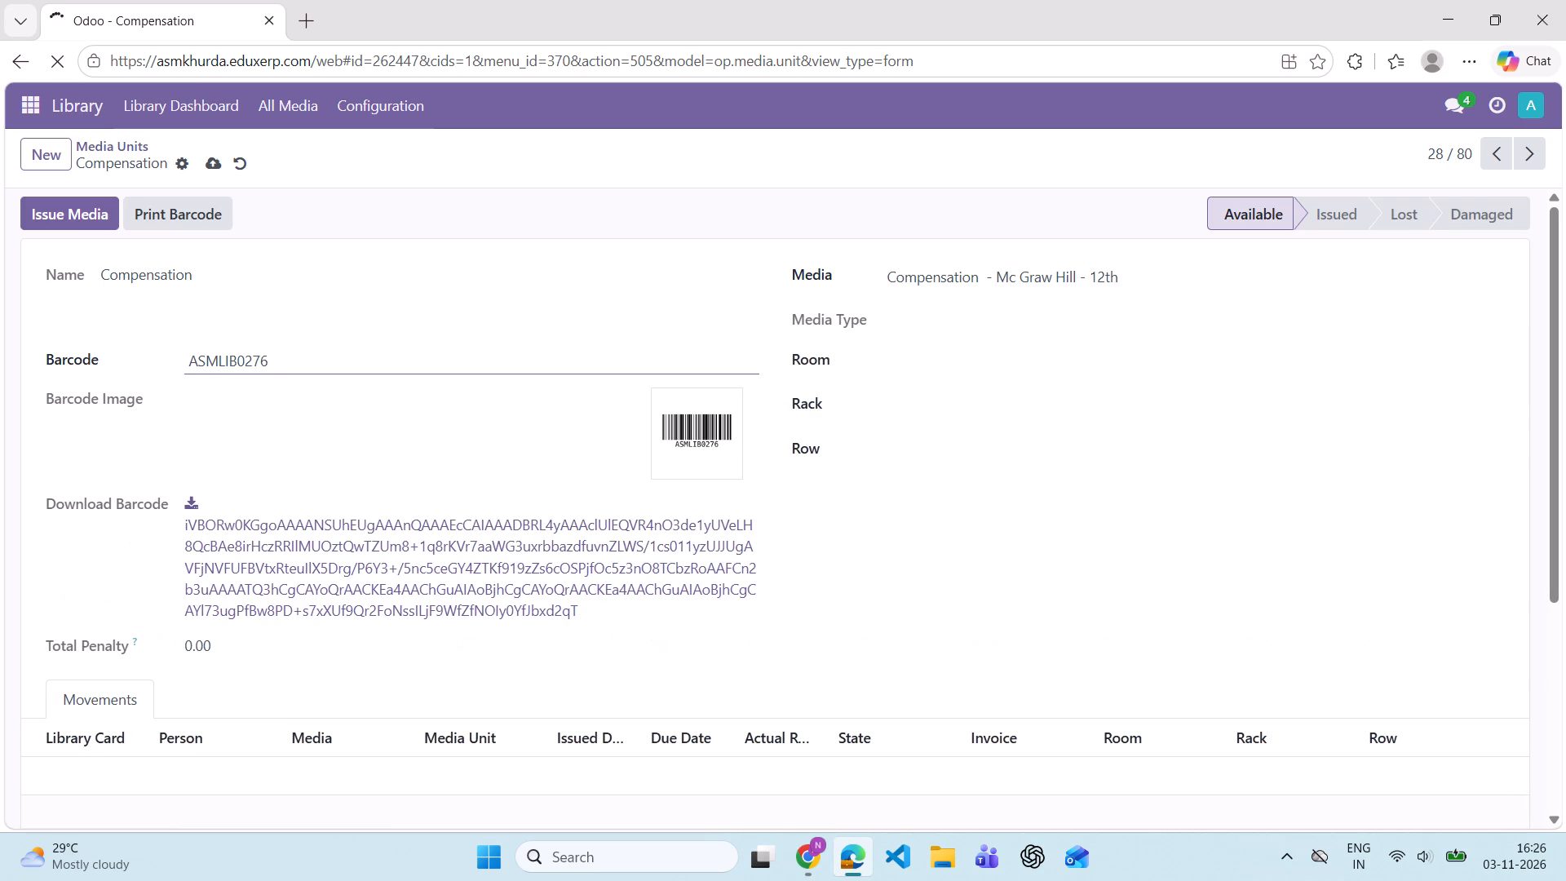
pyautogui.press('4')
pyautogui.click(1530, 150)
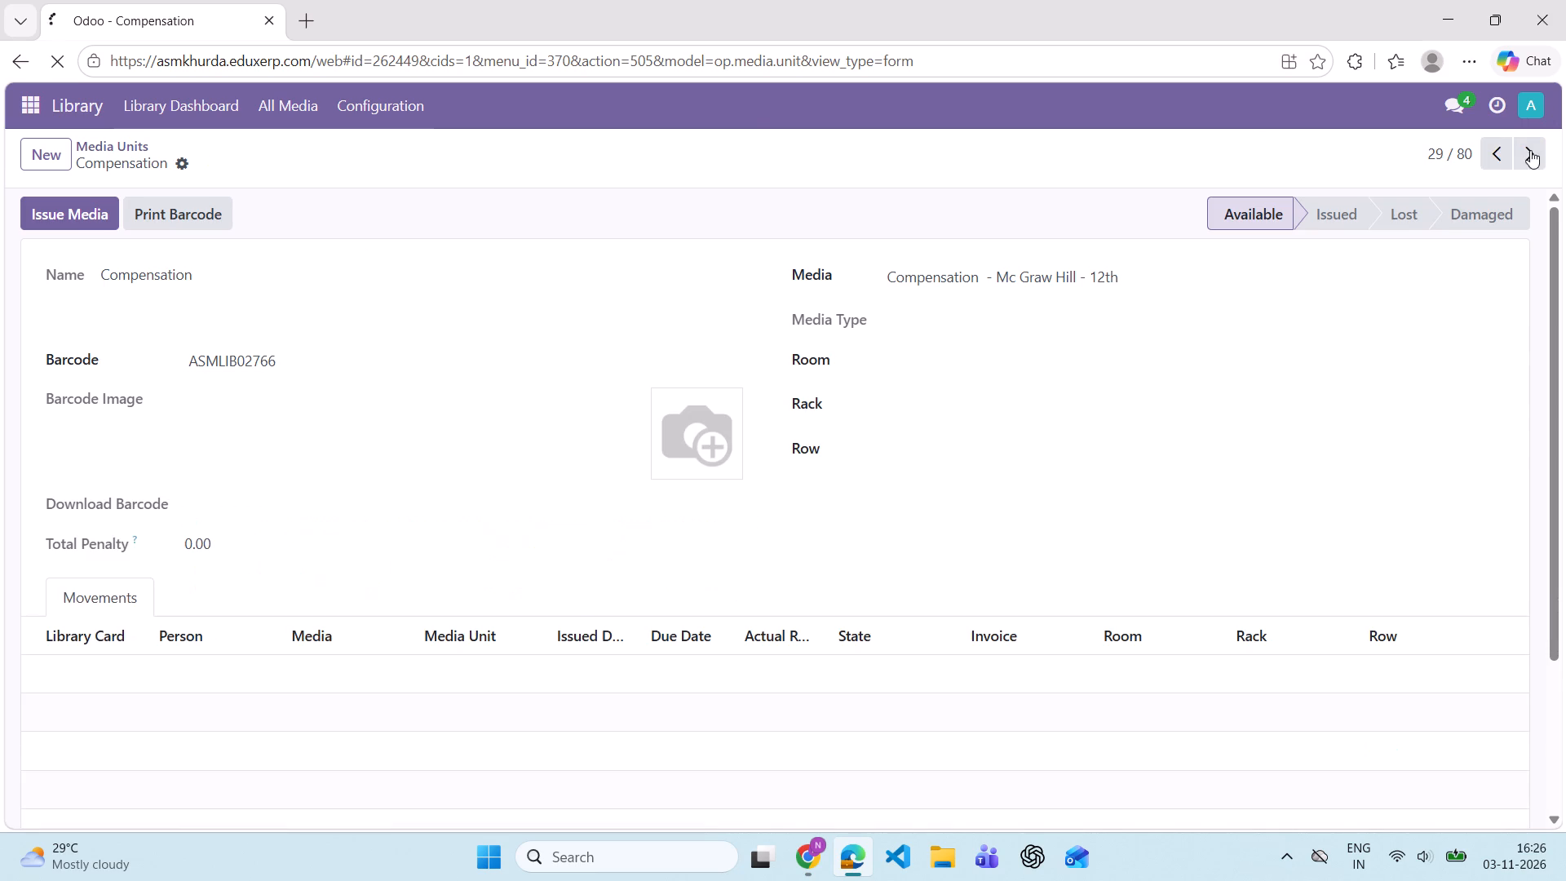
# Generate the thirteenth Compensation unit's barcode image by shortening the barcode to ASMLIB0276, then restore ASMLIB02766 and advance to the next unit.
pyautogui.click(354, 360)
pyautogui.press('BackSpace')
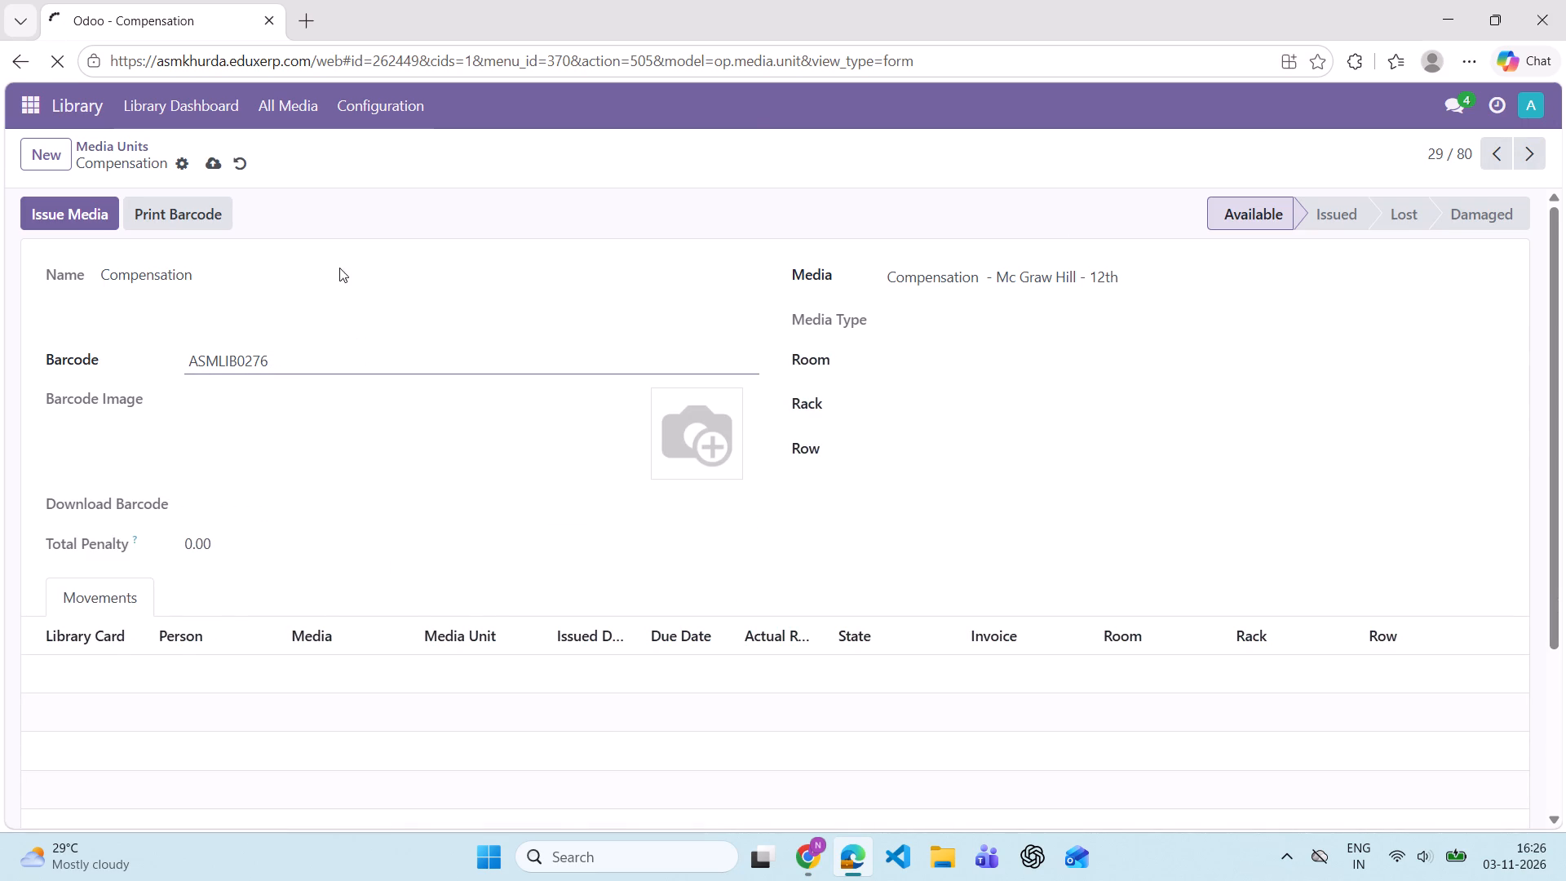
pyautogui.click(351, 244)
pyautogui.click(321, 362)
pyautogui.press('6')
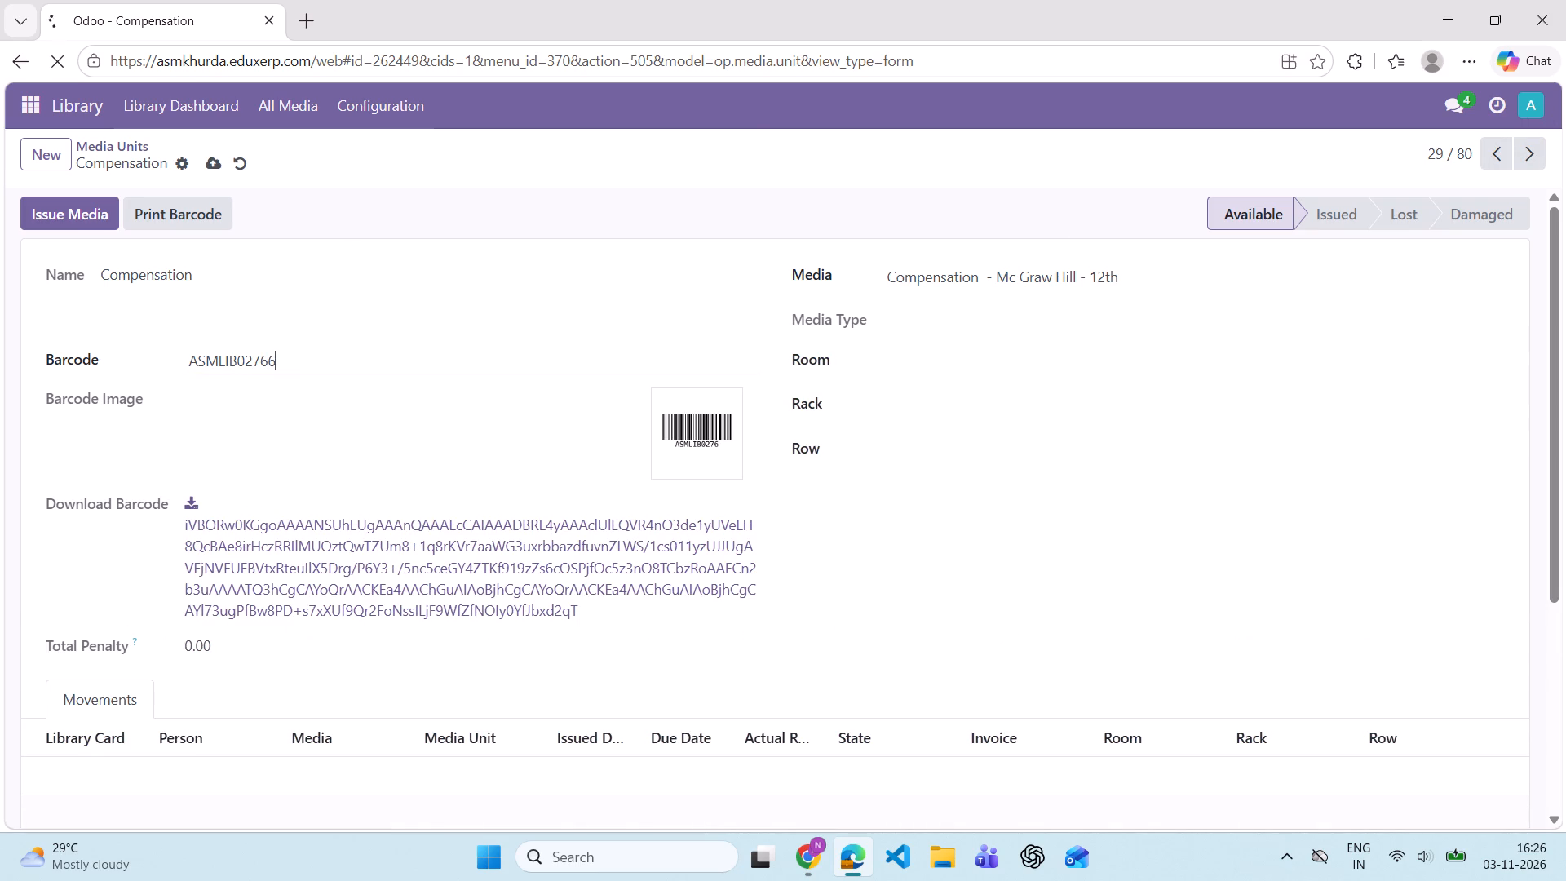
pyautogui.click(1529, 158)
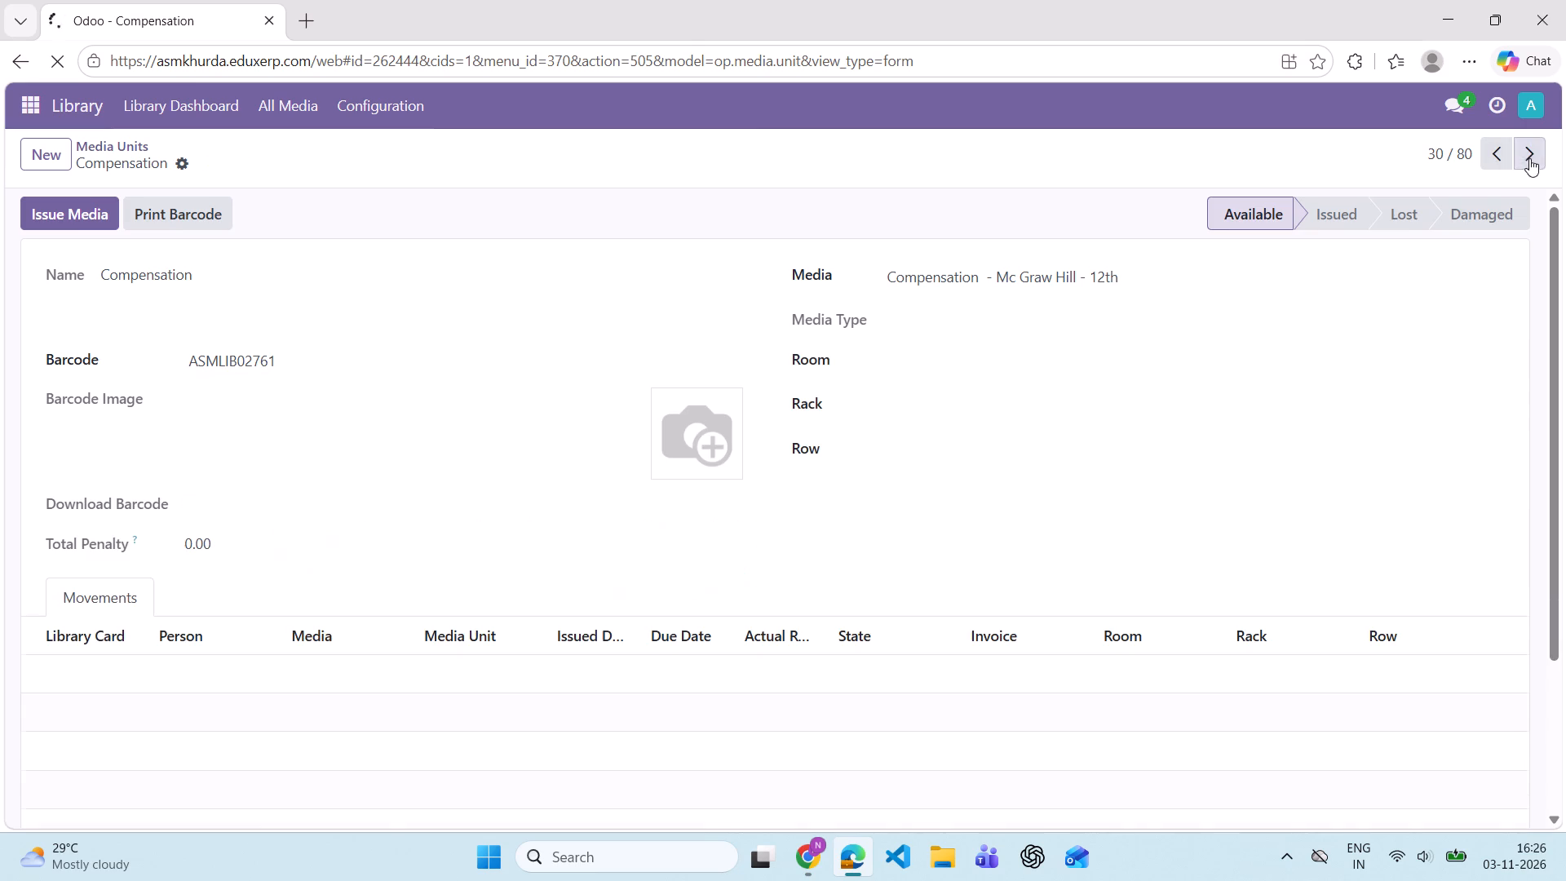
# Generate the fourteenth Compensation unit's barcode image by shortening the barcode to ASMLIB0276, then restore ASMLIB02761, save, and advance to the next unit.
pyautogui.click(371, 351)
pyautogui.press('BackSpace')
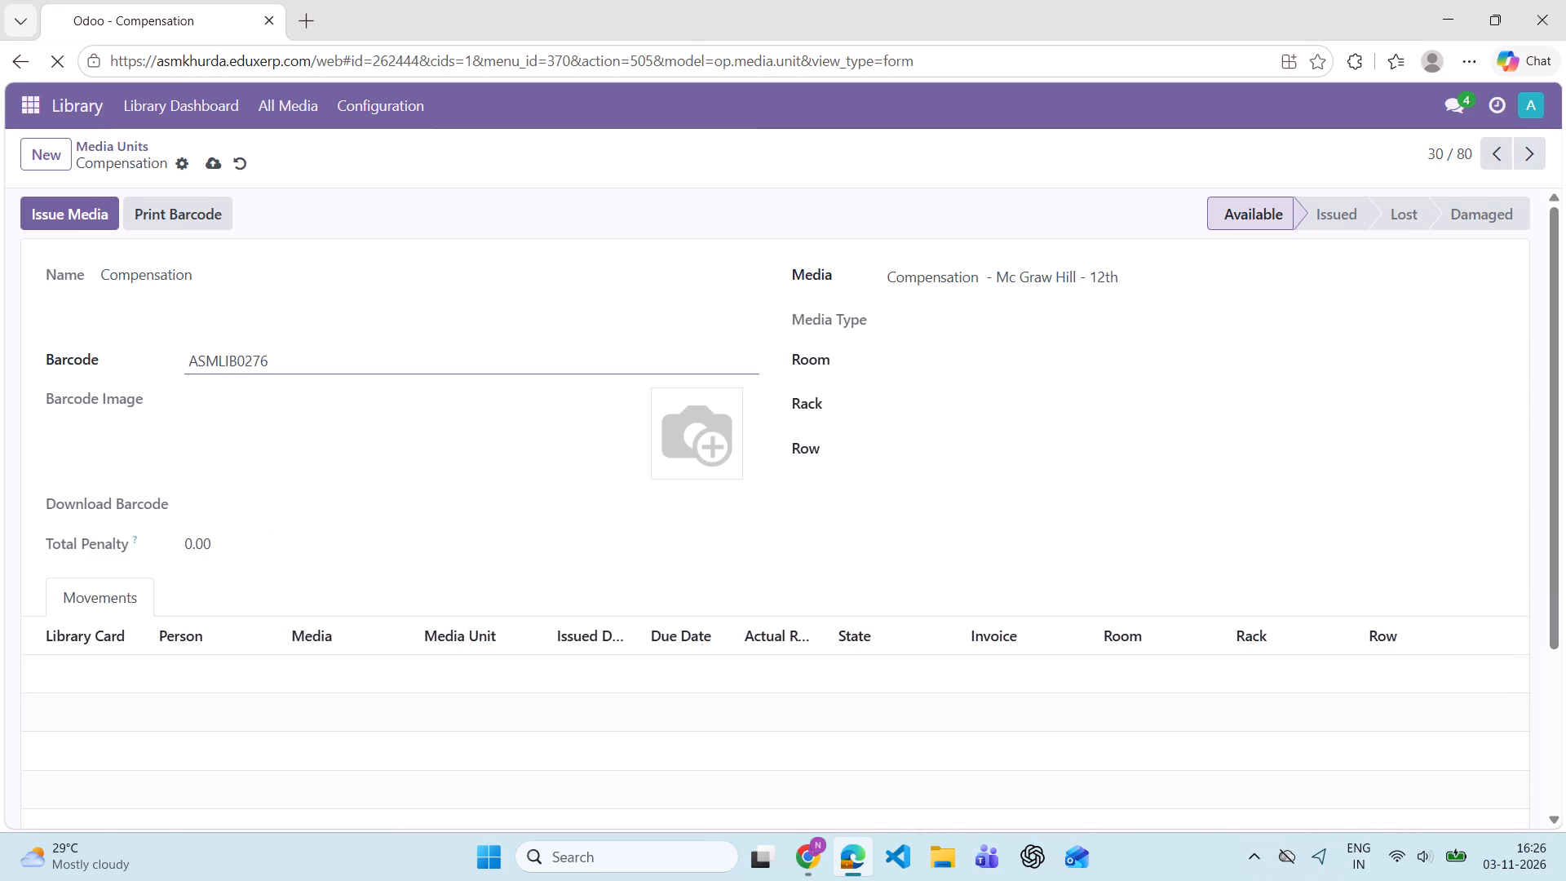
pyautogui.click(337, 248)
pyautogui.press('1')
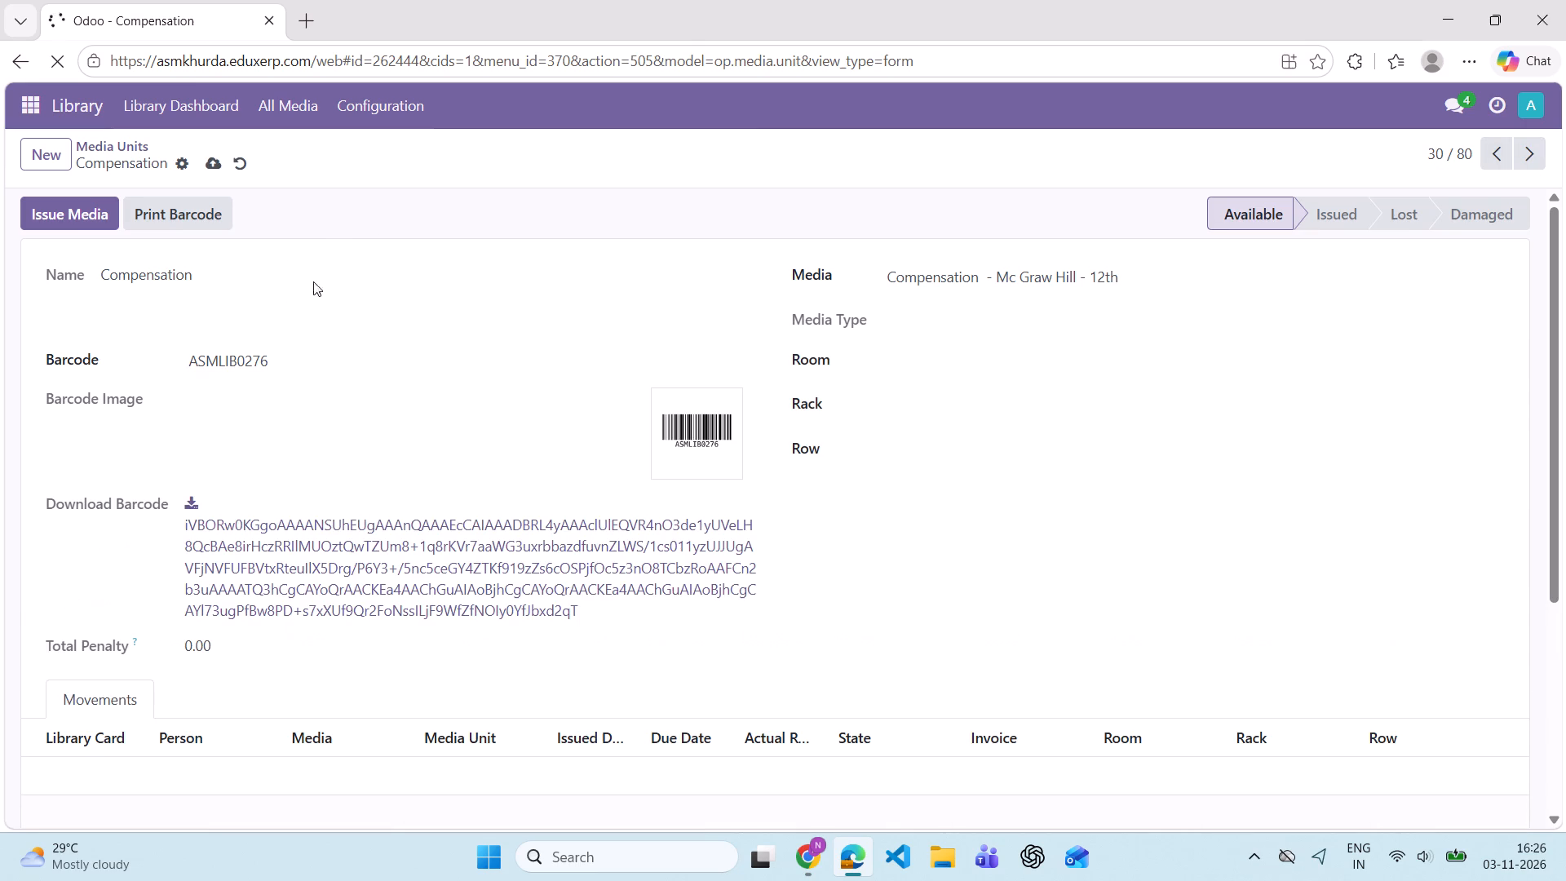
pyautogui.click(288, 366)
pyautogui.press('1')
pyautogui.click(207, 153)
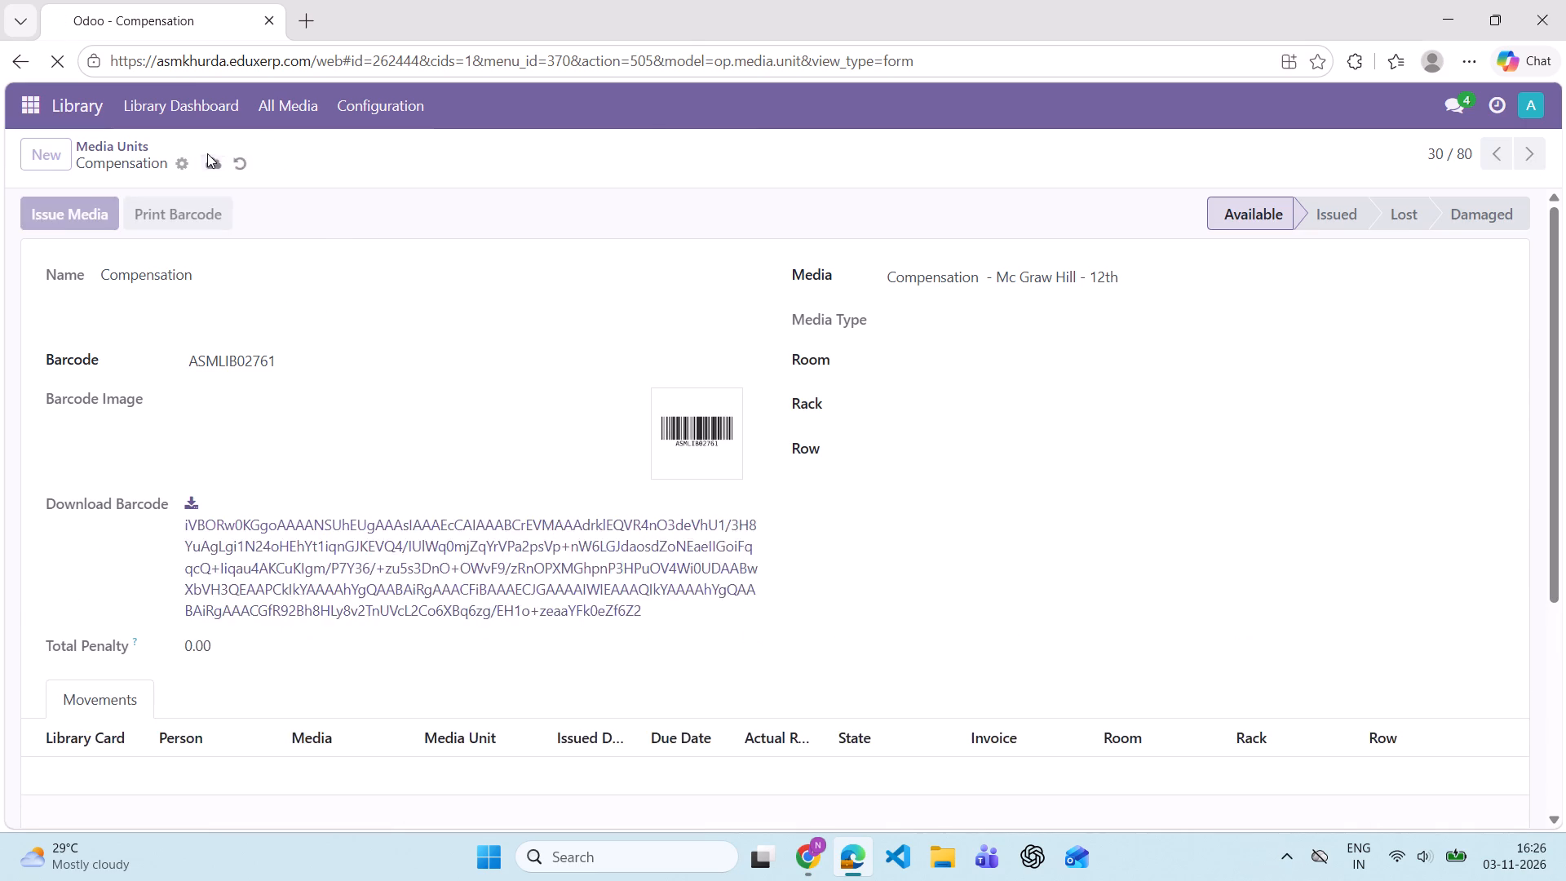
pyautogui.click(337, 361)
pyautogui.click(1528, 162)
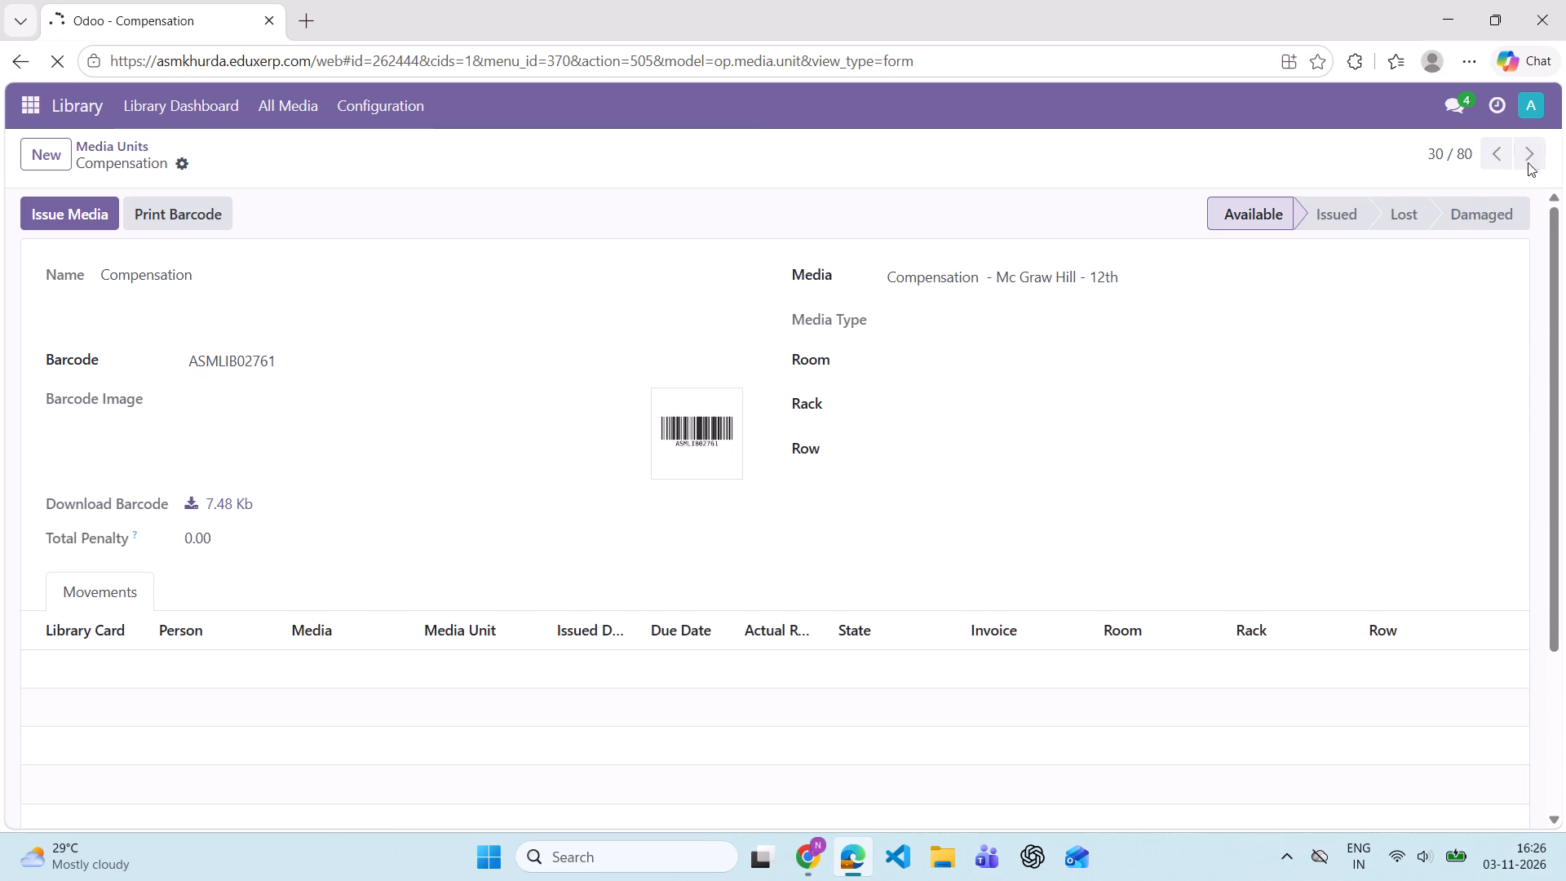
# Generate the fifteenth Compensation unit's barcode image by shortening the barcode to ASMLIB0275, then restore ASMLIB02758 and advance to the next unit.
pyautogui.click(325, 352)
pyautogui.press('BackSpace')
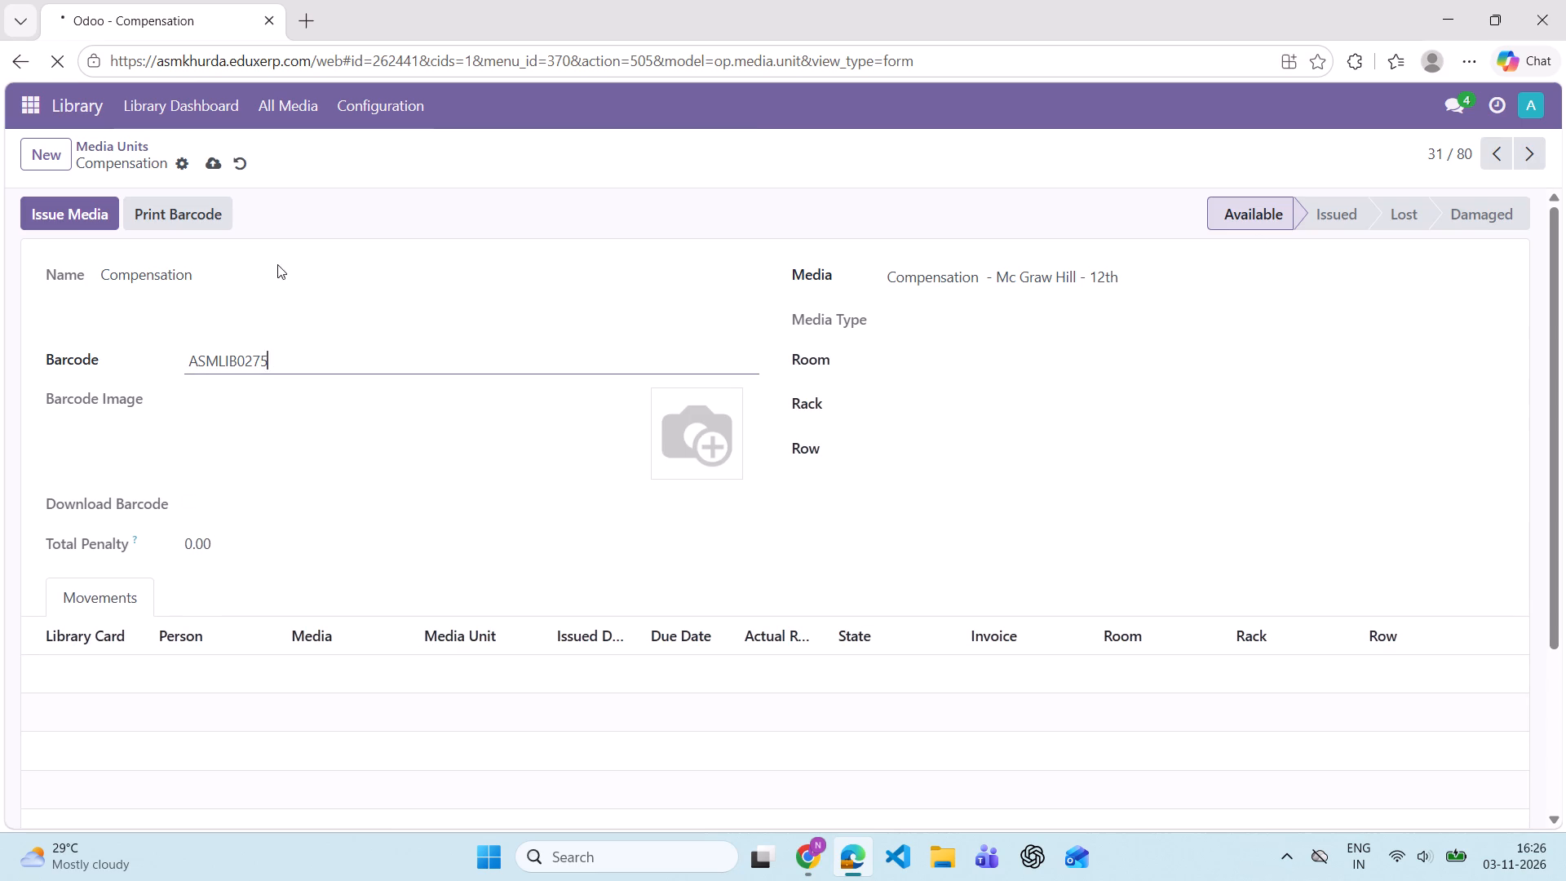
pyautogui.click(277, 264)
pyautogui.click(321, 367)
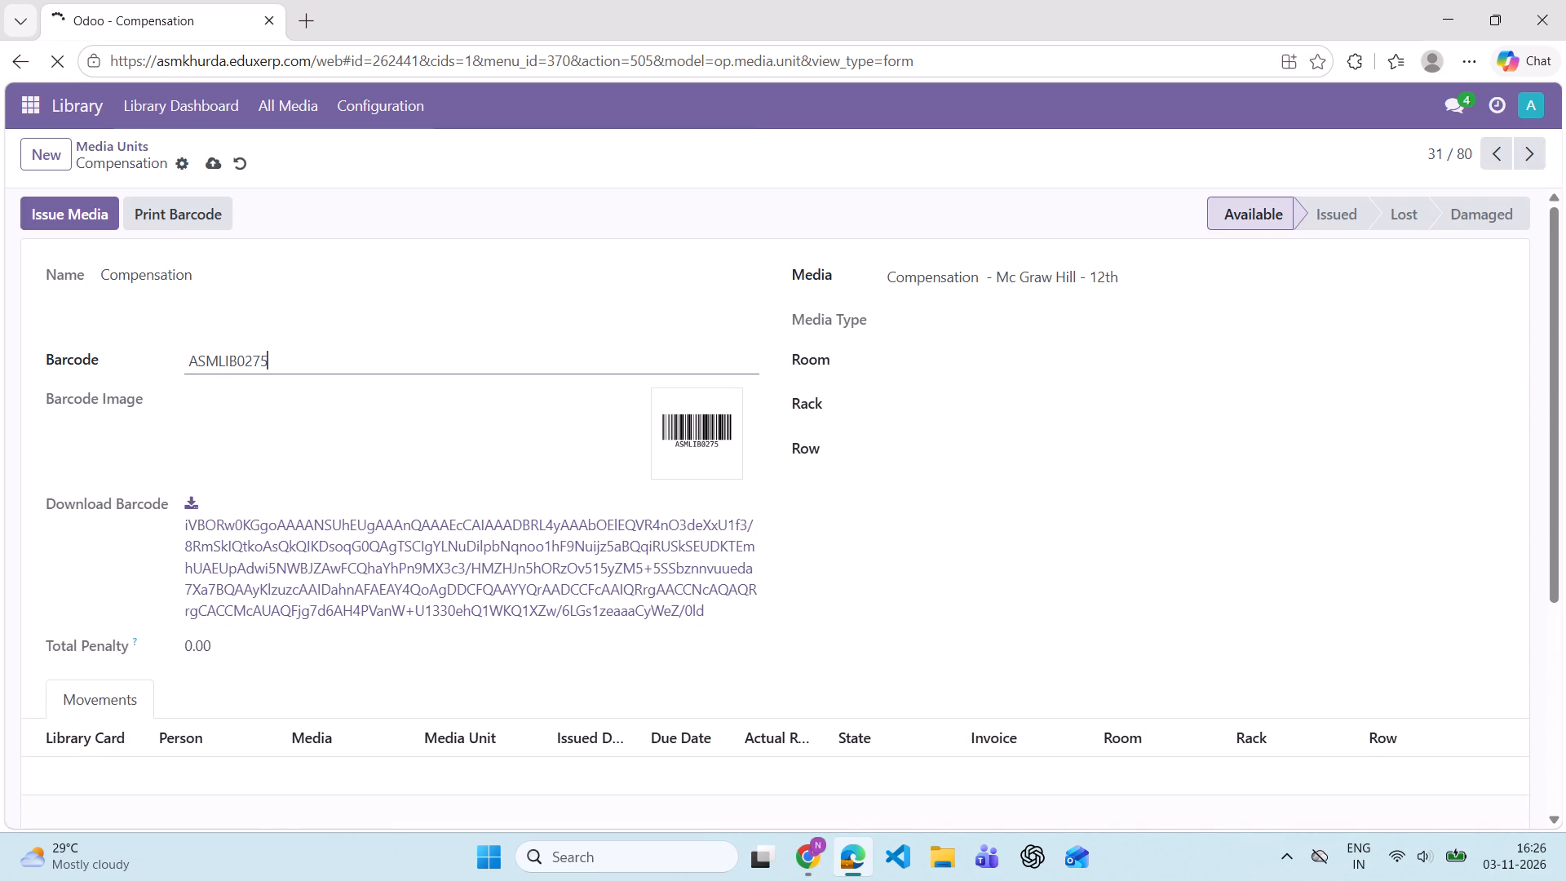
pyautogui.press('8')
pyautogui.click(1539, 160)
# Generate the sixteenth Compensation unit's barcode image by shortening the barcode to ASMLIB0275, then restore ASMLIB02759 and advance to the next unit.
pyautogui.click(406, 359)
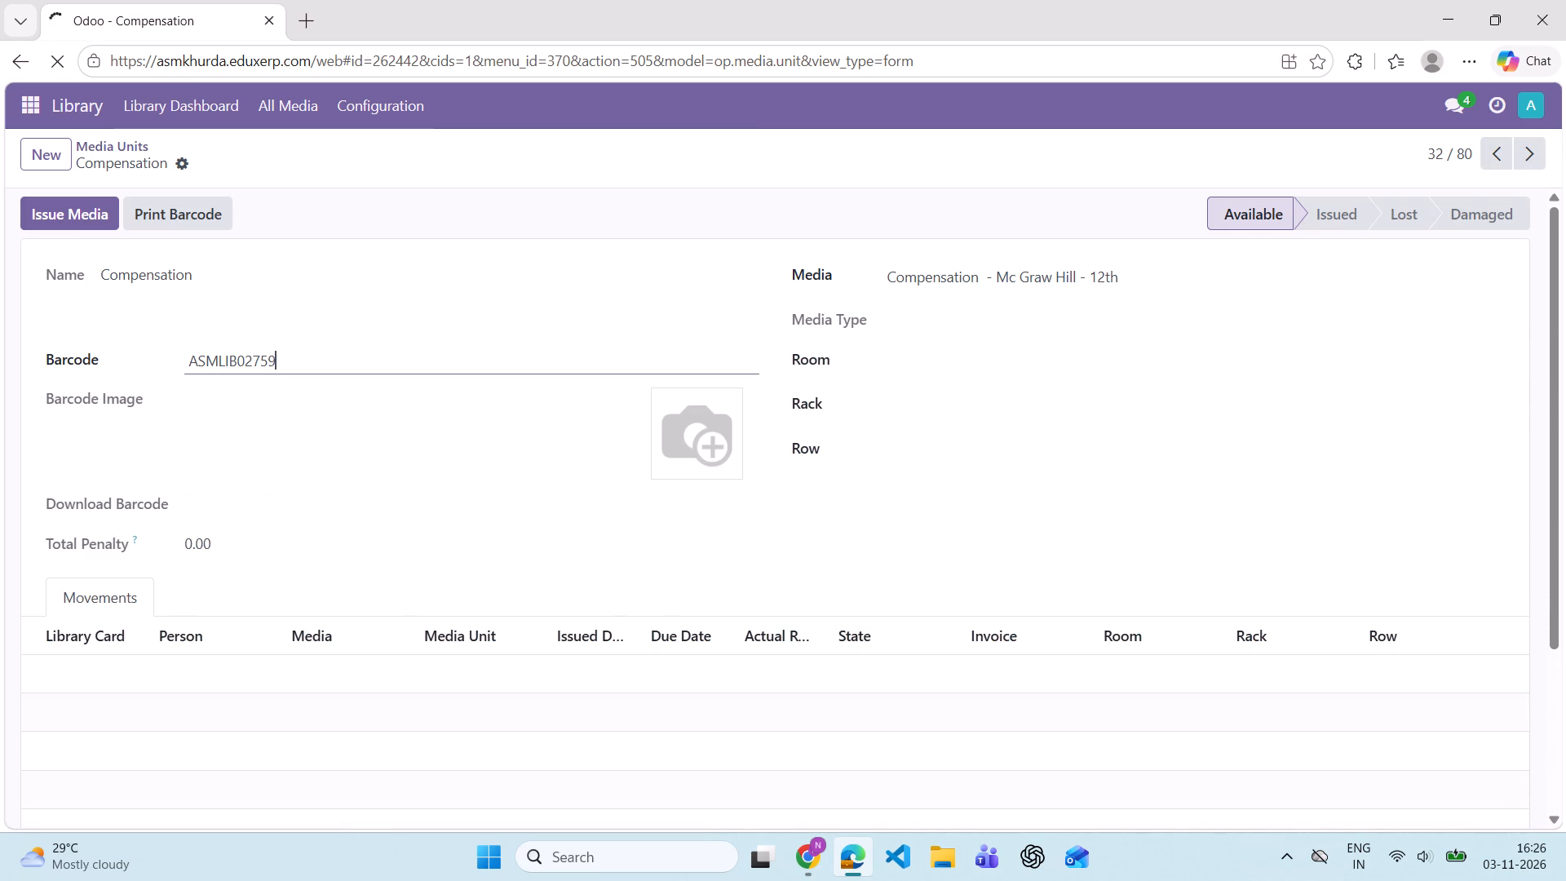
pyautogui.press('BackSpace')
pyautogui.click(339, 233)
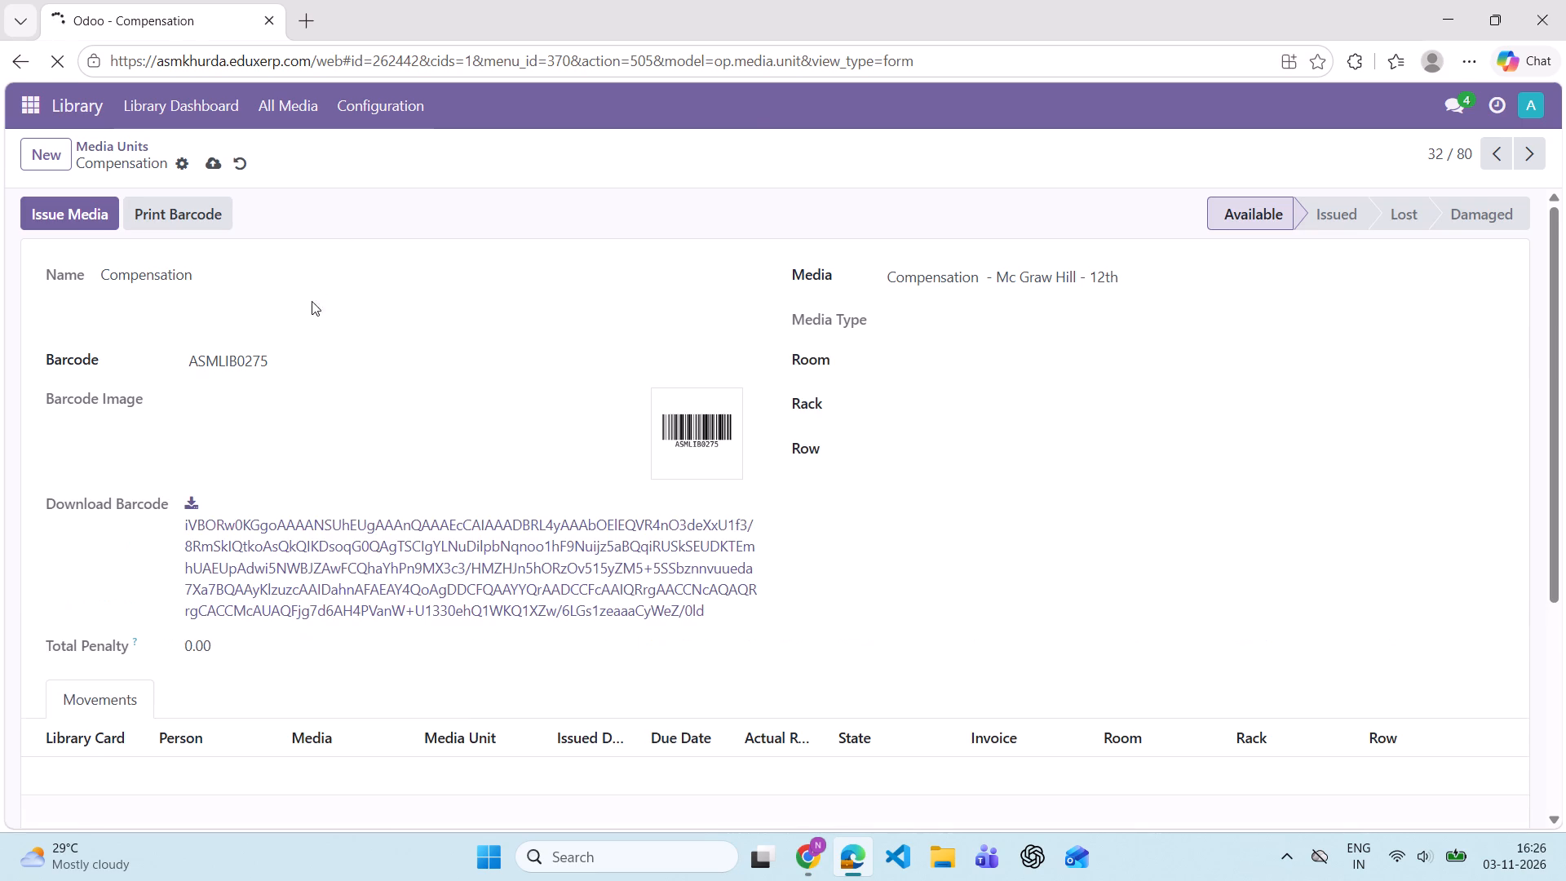
pyautogui.click(299, 361)
pyautogui.press('9')
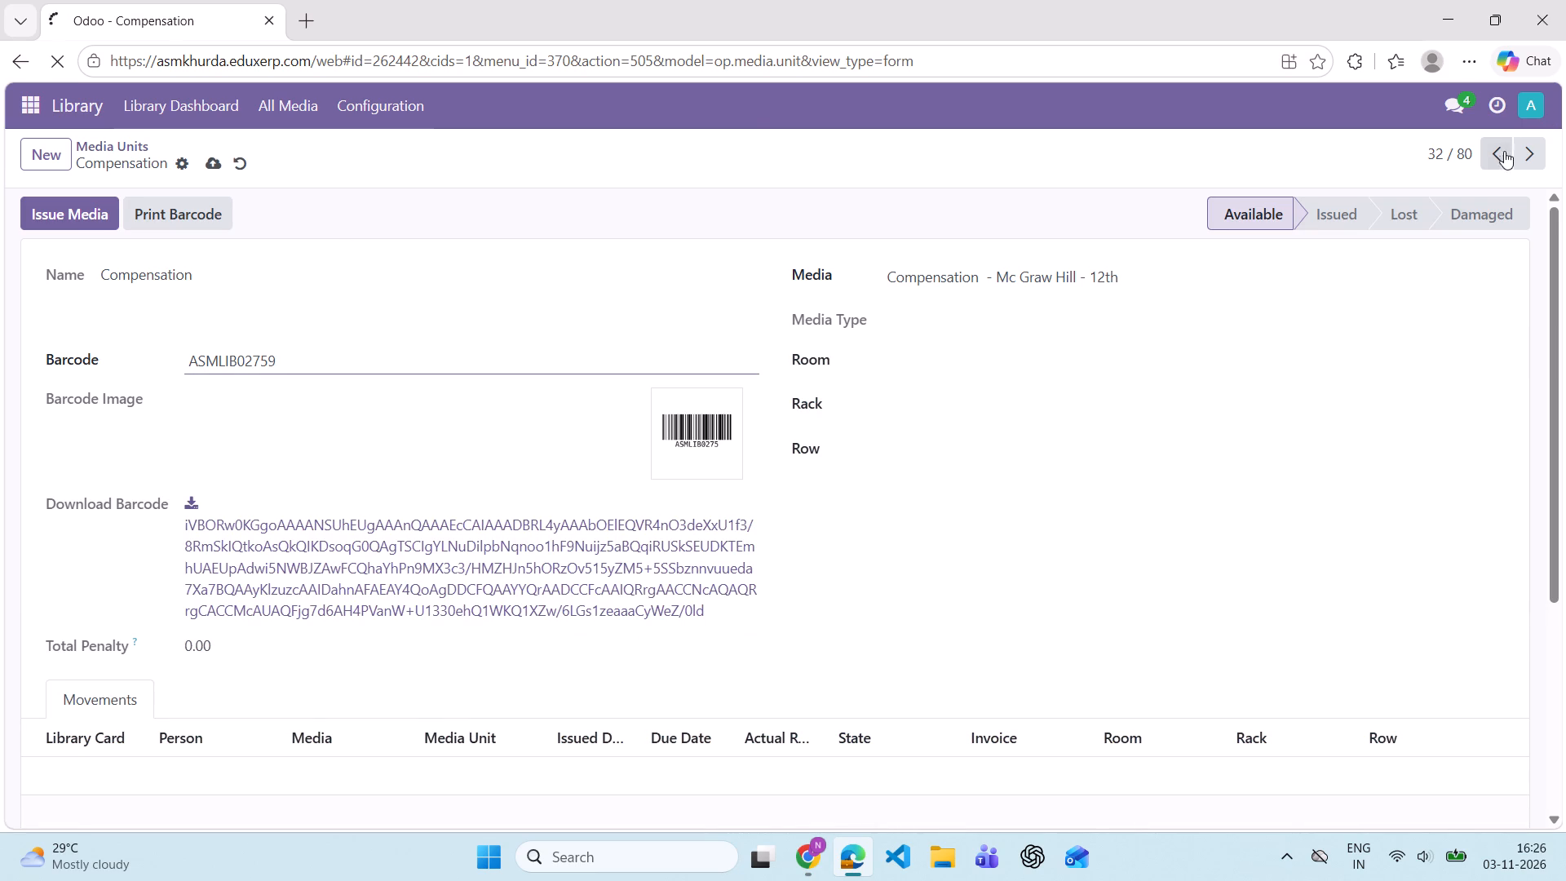
pyautogui.click(1534, 152)
# Generate the seventeenth Compensation unit's barcode image by shortening the barcode to ASMLIB0276, then restore ASMLIB02760 and advance to the next unit.
pyautogui.click(332, 364)
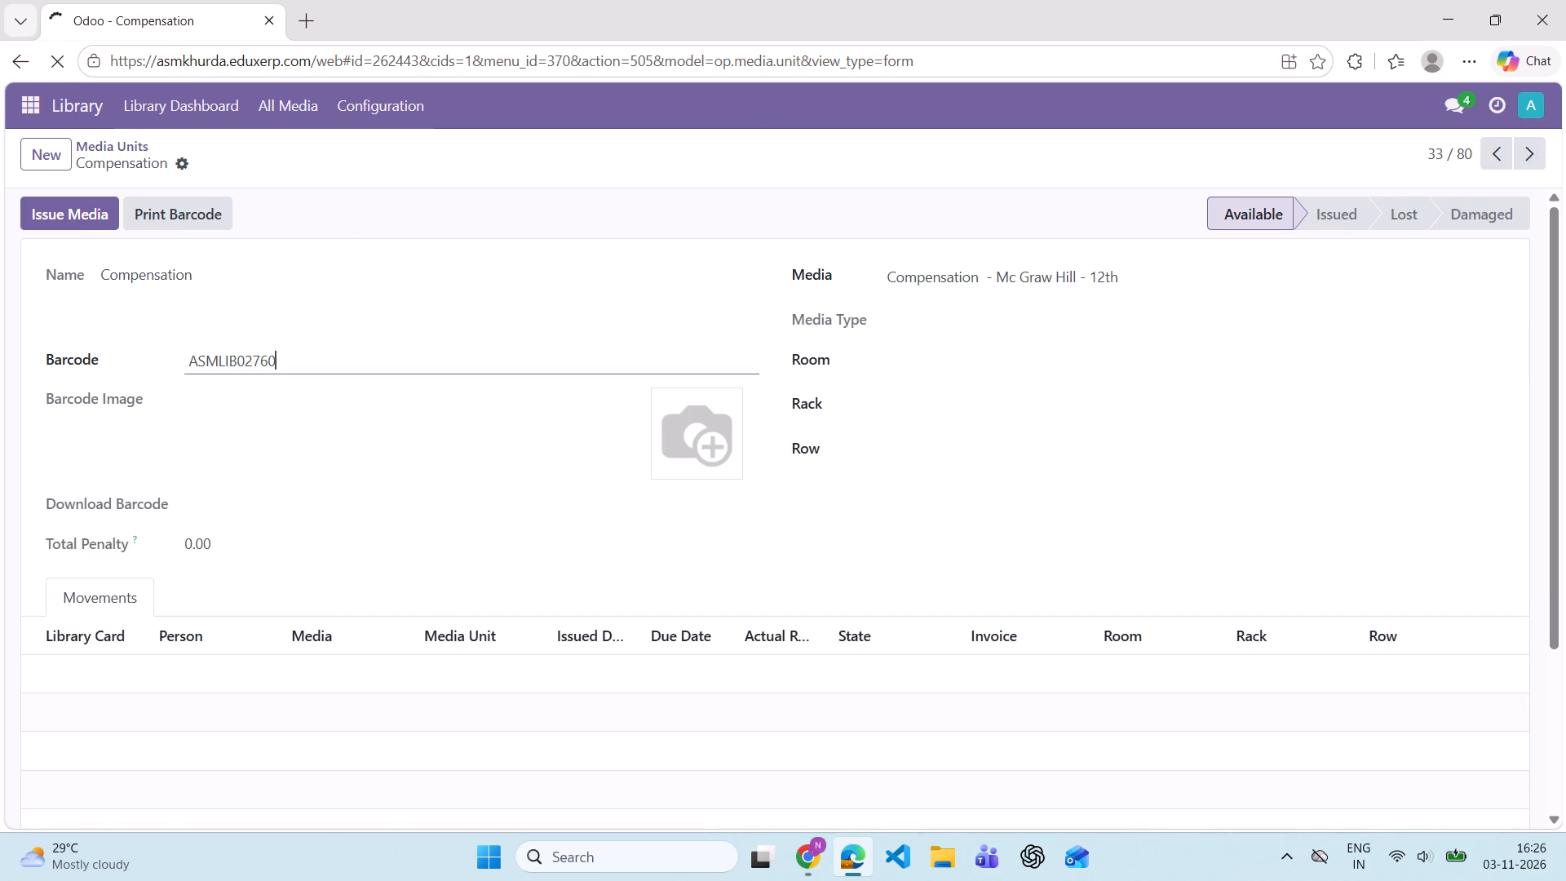
pyautogui.press('BackSpace')
pyautogui.click(354, 228)
pyautogui.click(317, 357)
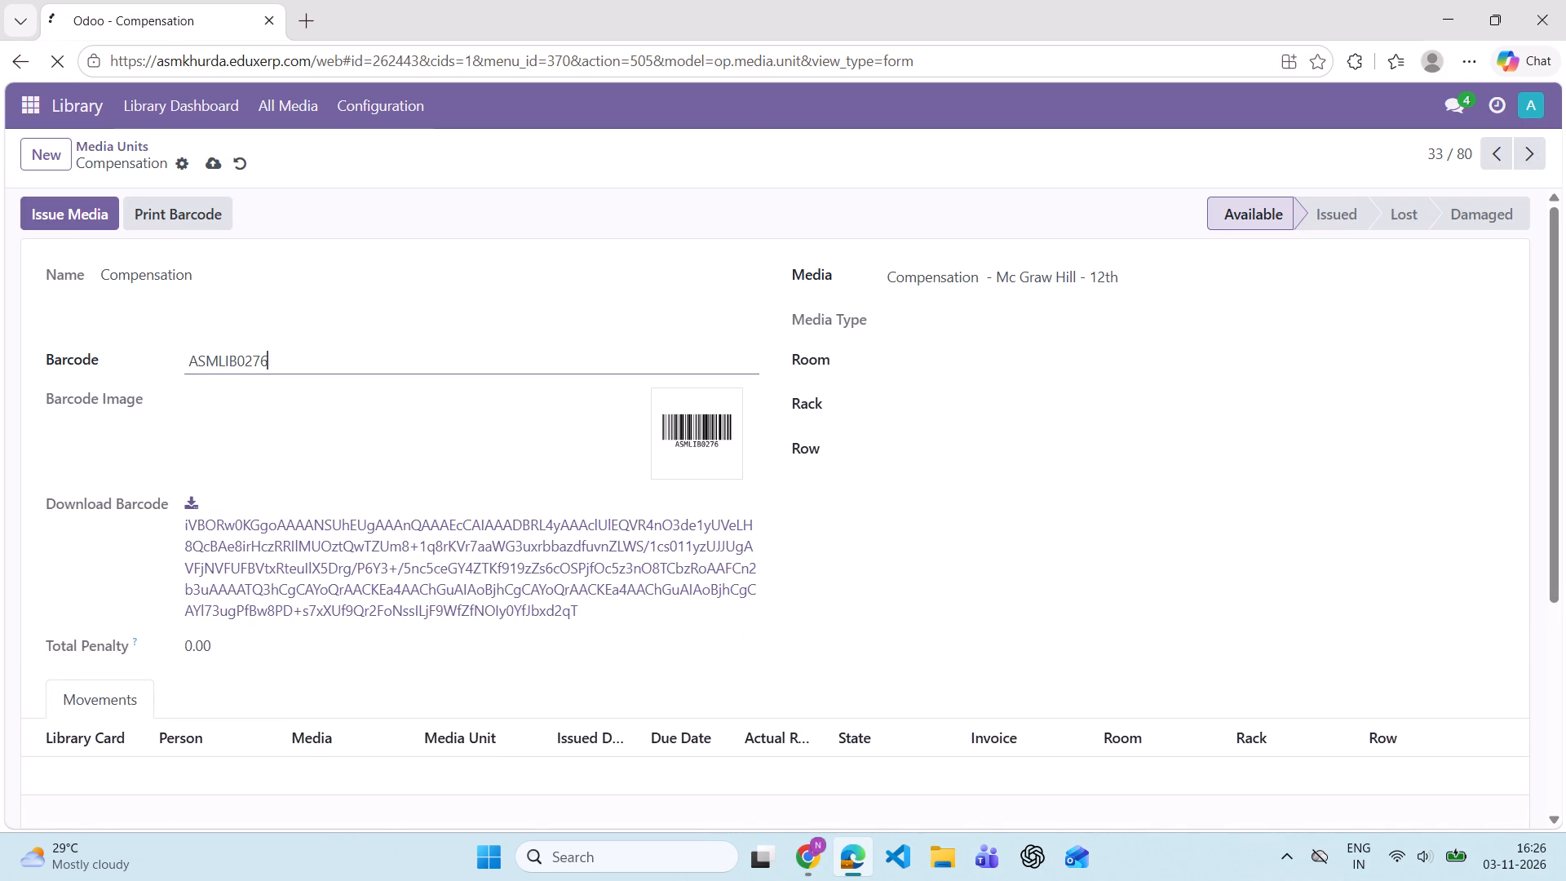
pyautogui.press('0')
pyautogui.click(1524, 146)
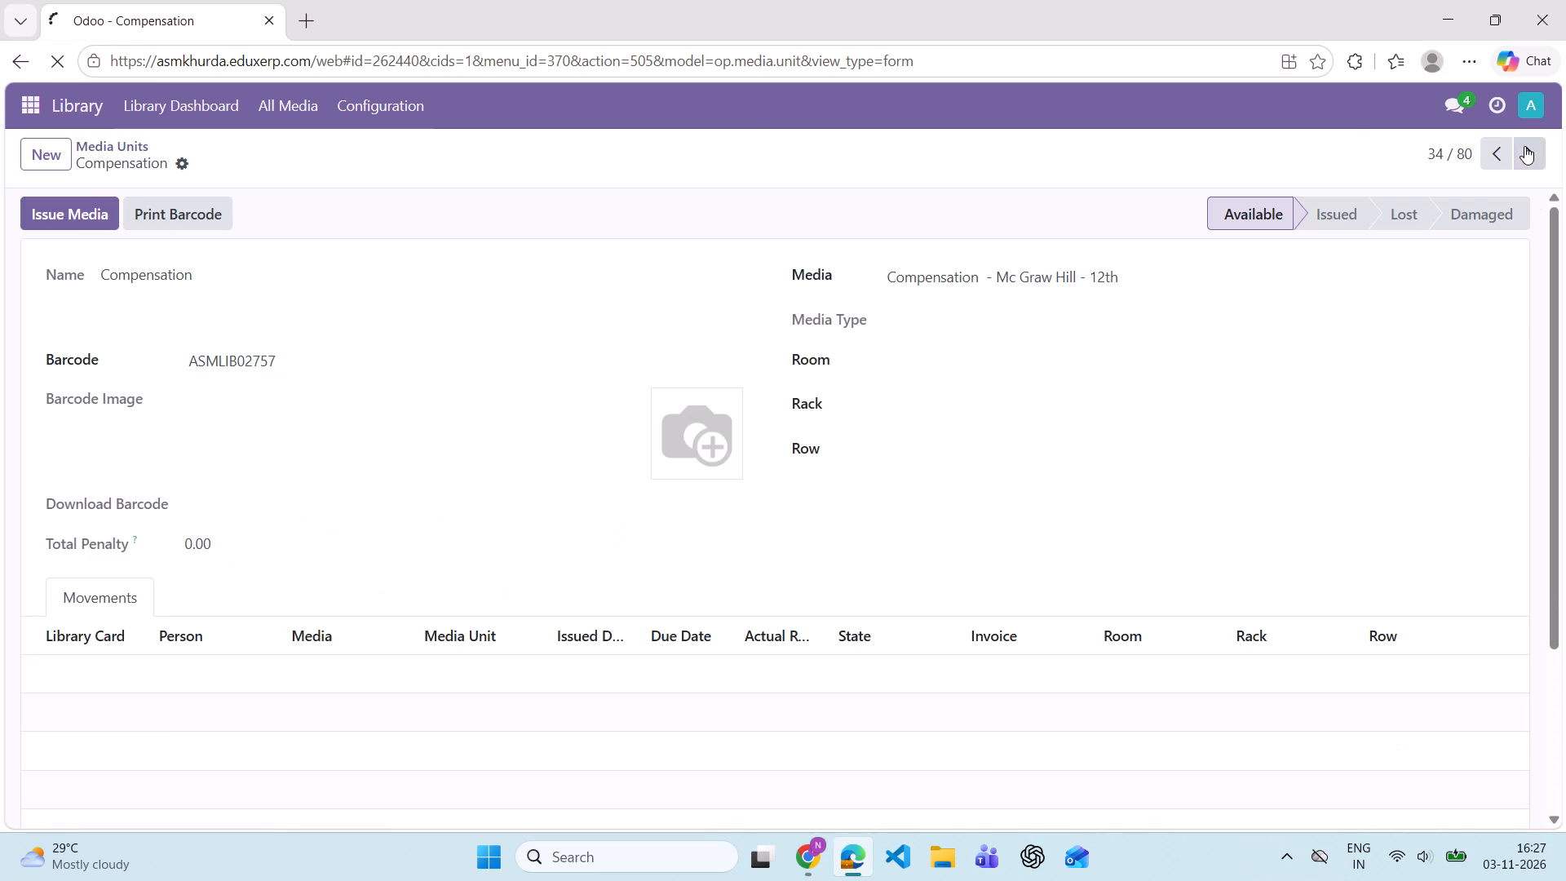
# Generate the eighteenth Compensation unit's barcode image by shortening the barcode to ASMLIB0275, then restore ASMLIB02757 and advance to the next unit.
pyautogui.click(342, 355)
pyautogui.press('BackSpace')
pyautogui.click(303, 222)
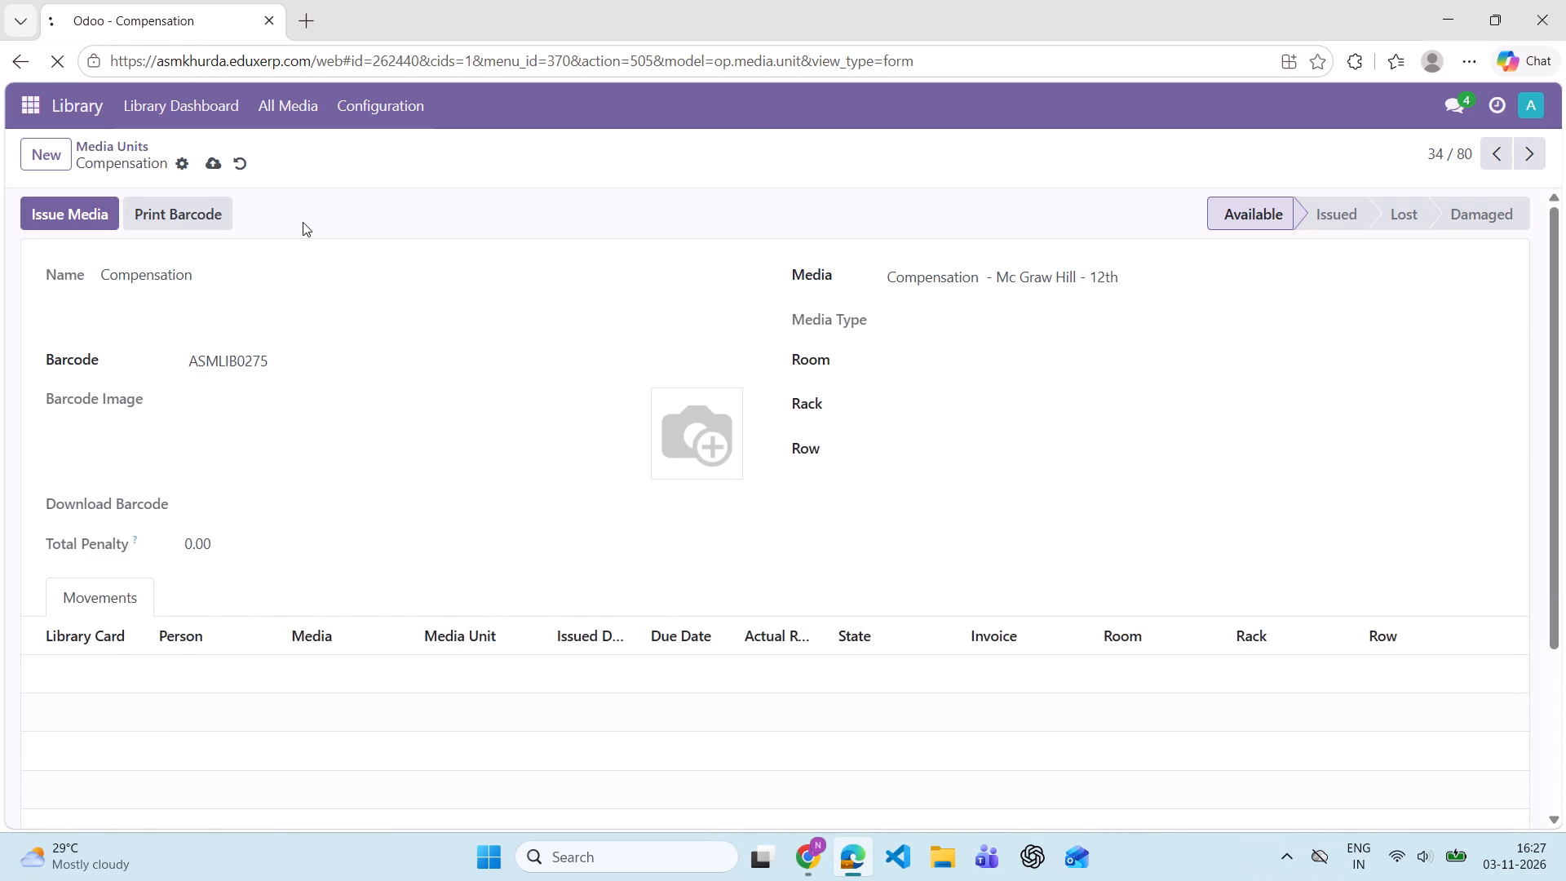
pyautogui.click(307, 357)
pyautogui.press('7')
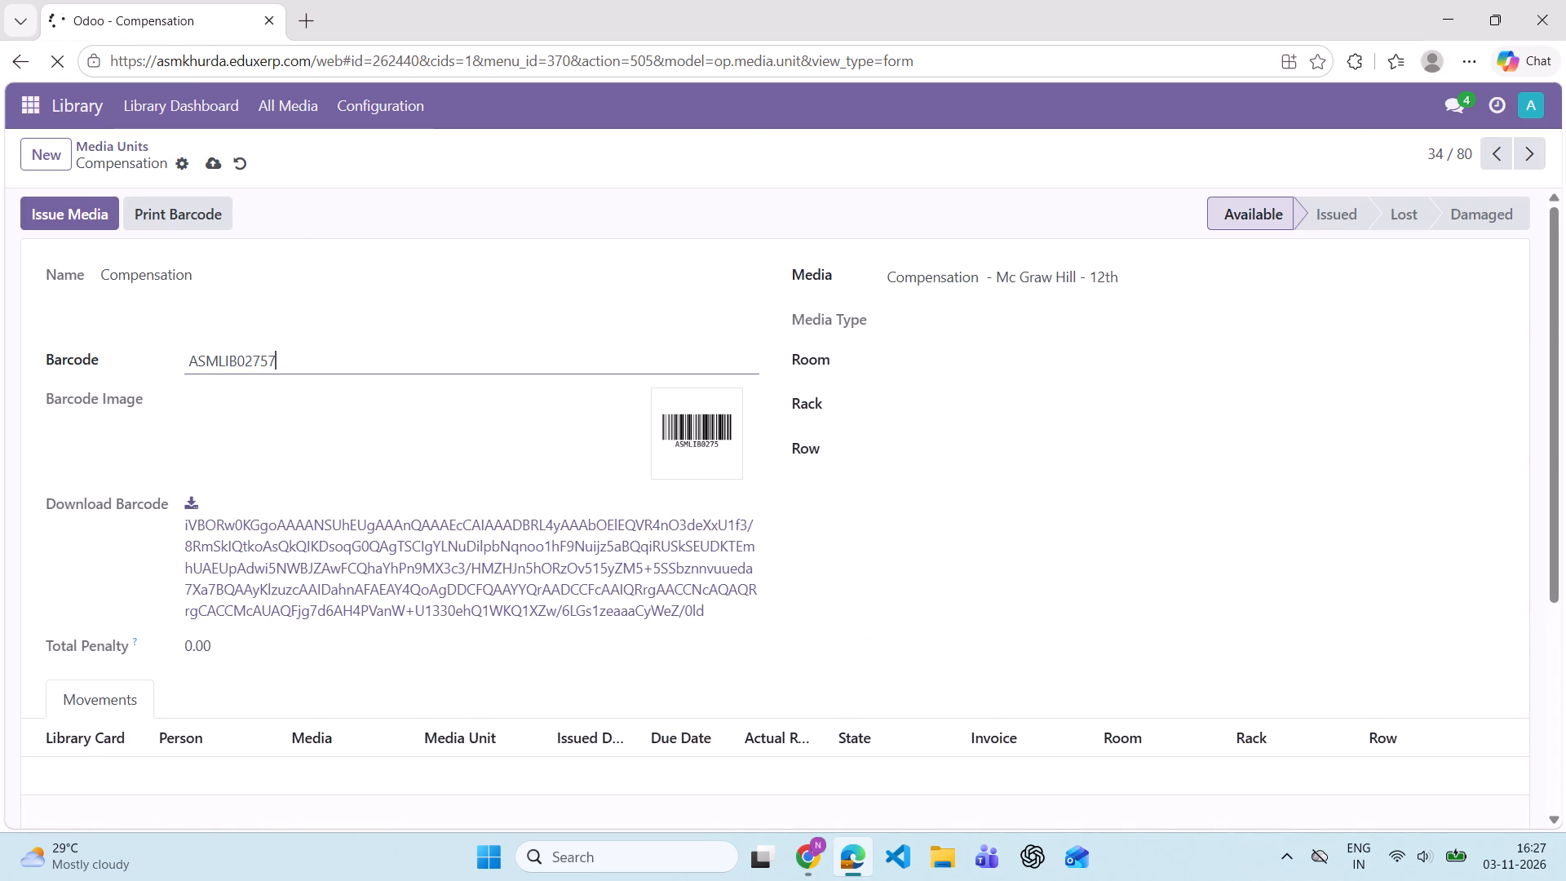
pyautogui.click(1526, 156)
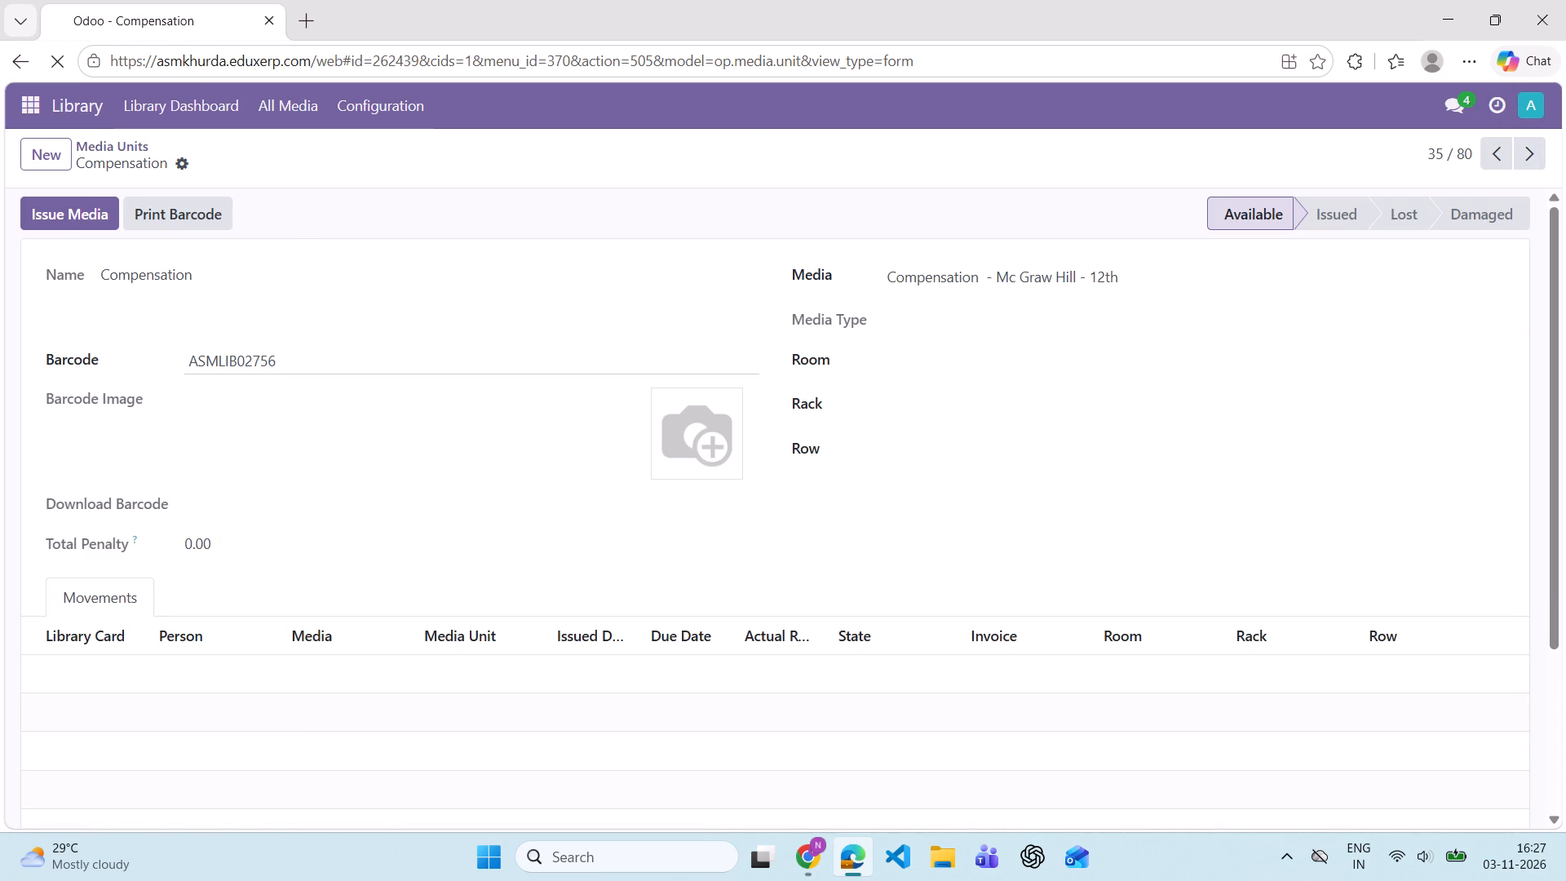
# Generate the nineteenth Compensation unit's barcode image by shortening the barcode to ASMLIB0275, then restore ASMLIB02756 and advance to the next unit.
pyautogui.click(493, 362)
pyautogui.press('BackSpace')
pyautogui.click(464, 250)
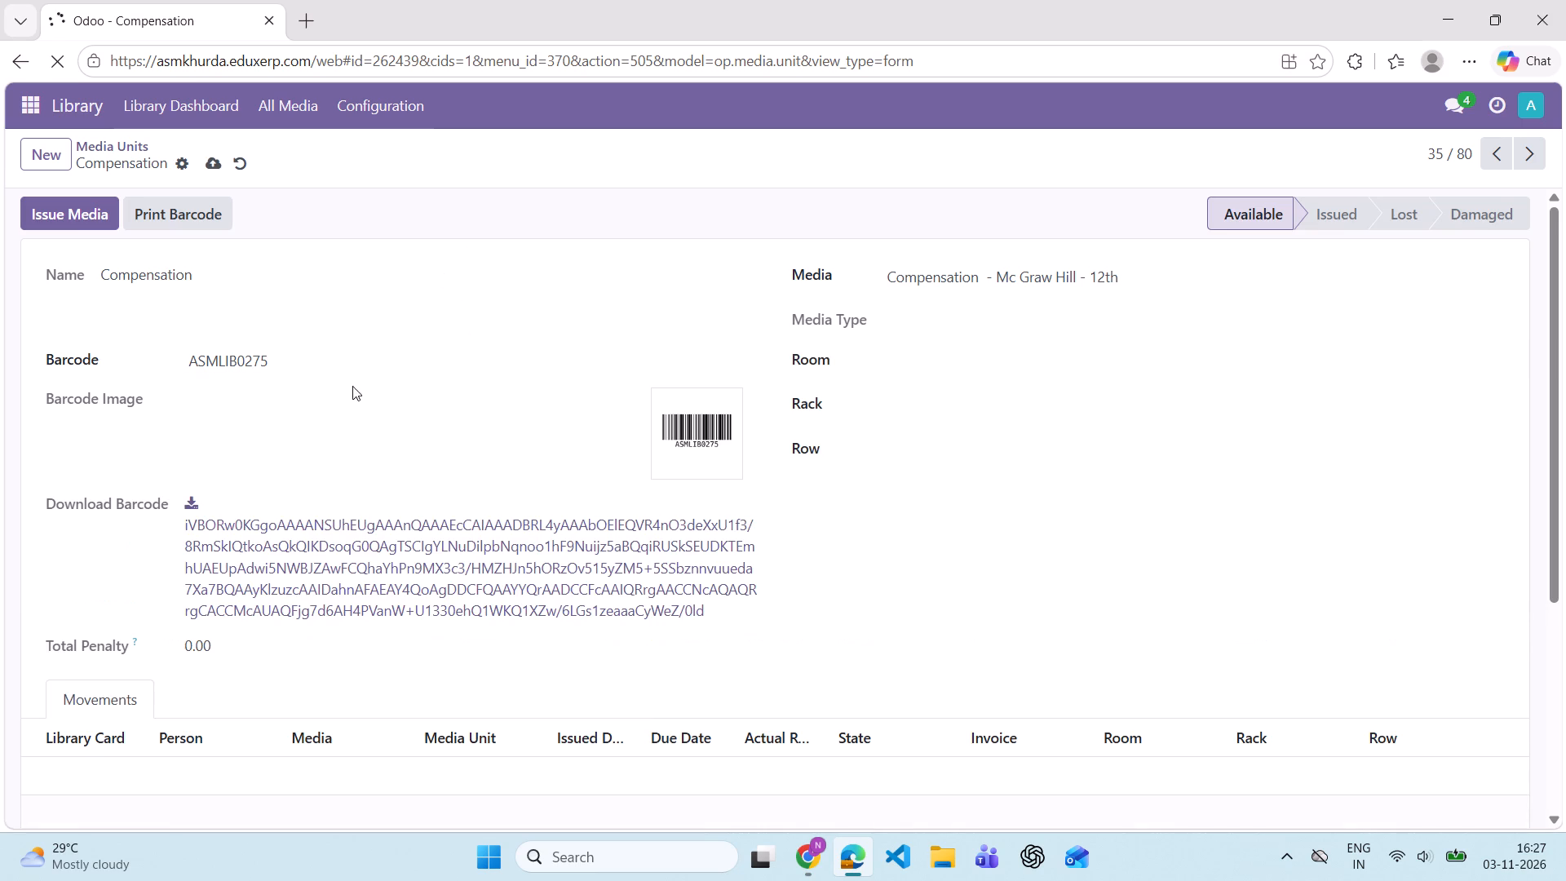
pyautogui.click(352, 356)
pyautogui.press('6')
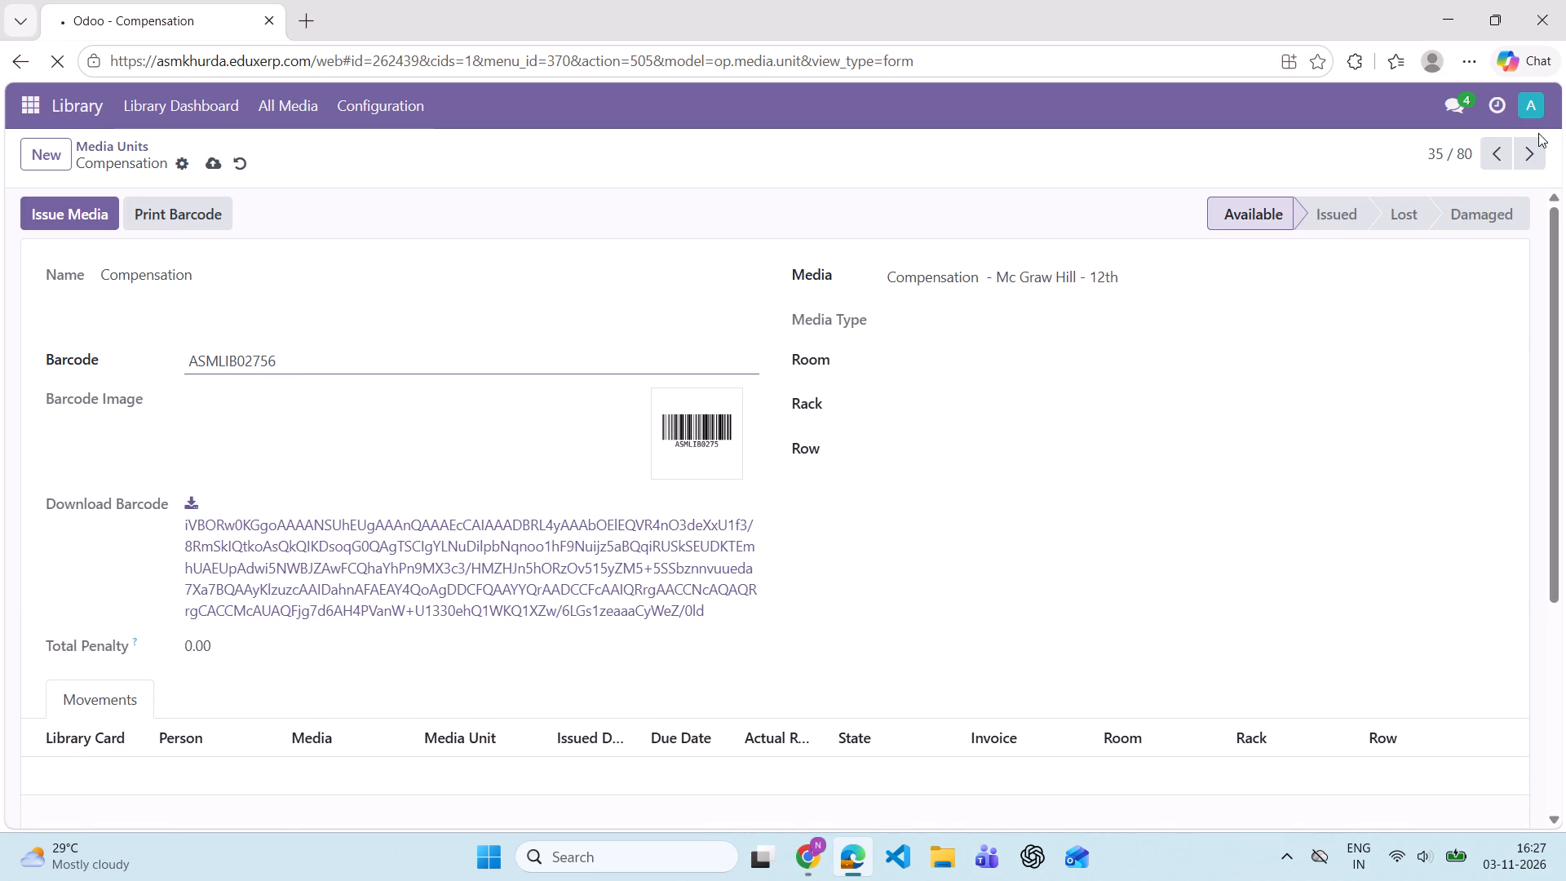
pyautogui.click(1533, 147)
# Generate the twentieth Compensation unit's barcode image by shortening the barcode to ASMLIB0276, then restore ASMLIB02762 and advance to the next unit.
pyautogui.click(451, 346)
pyautogui.click(447, 364)
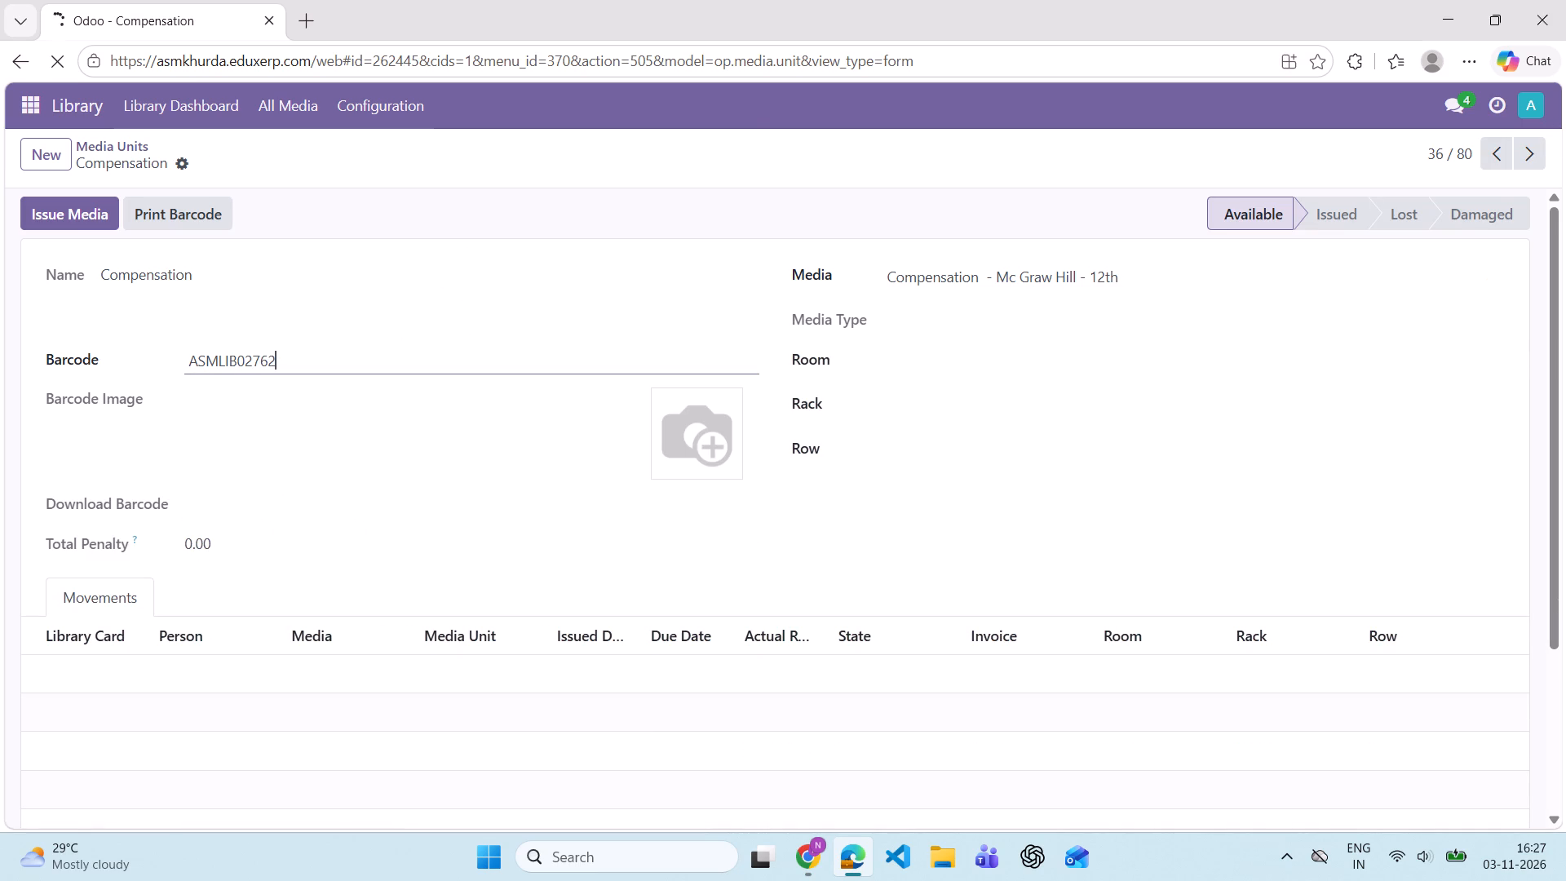
pyautogui.press('BackSpace')
pyautogui.click(471, 236)
pyautogui.click(311, 353)
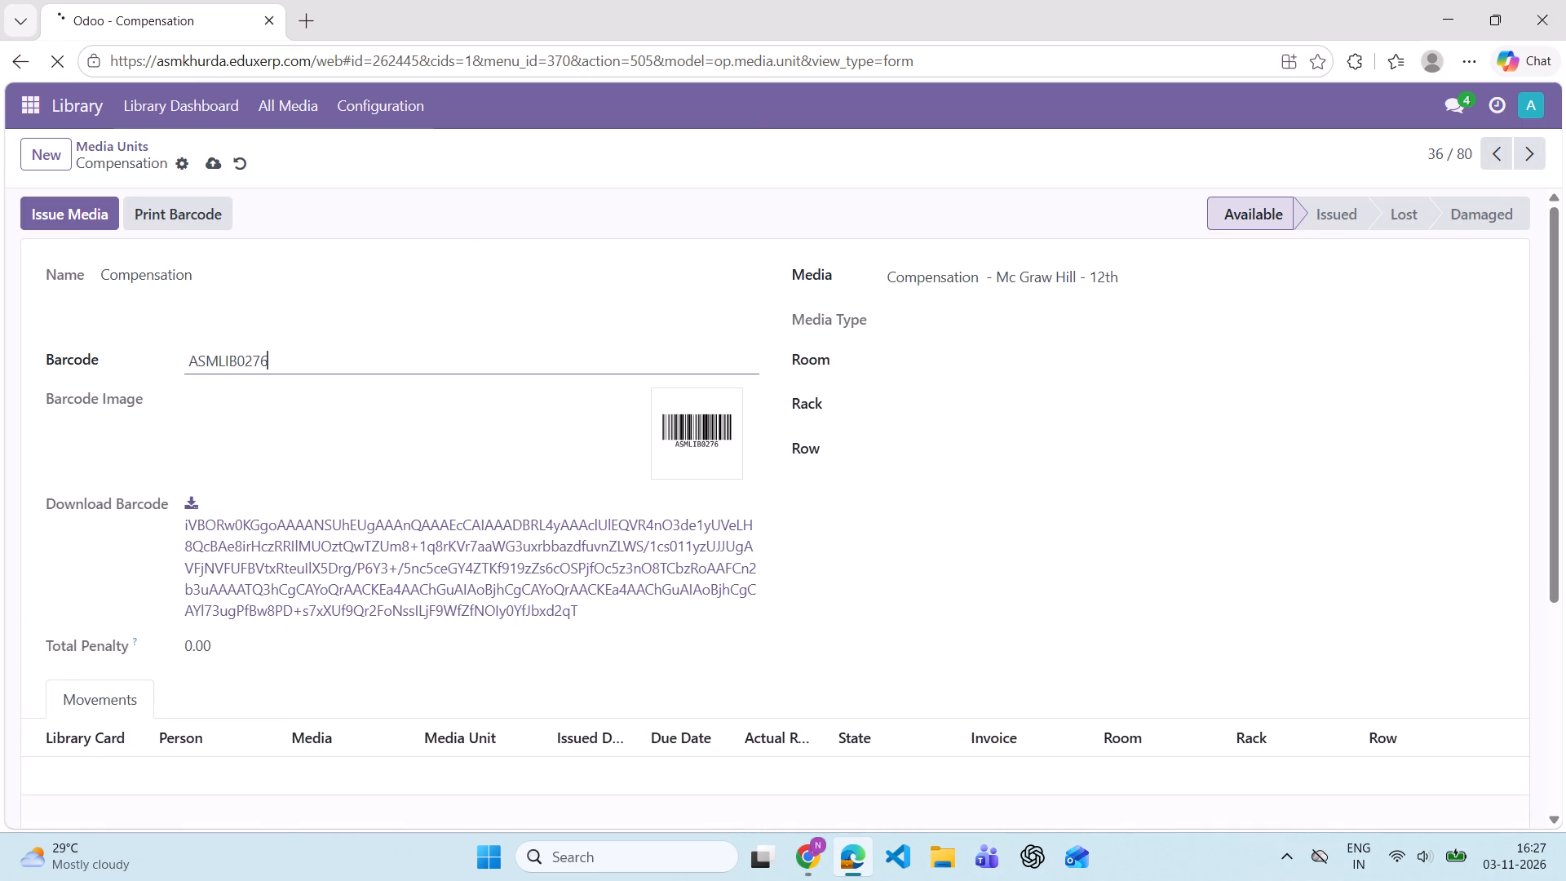
pyautogui.press('2')
pyautogui.click(1532, 148)
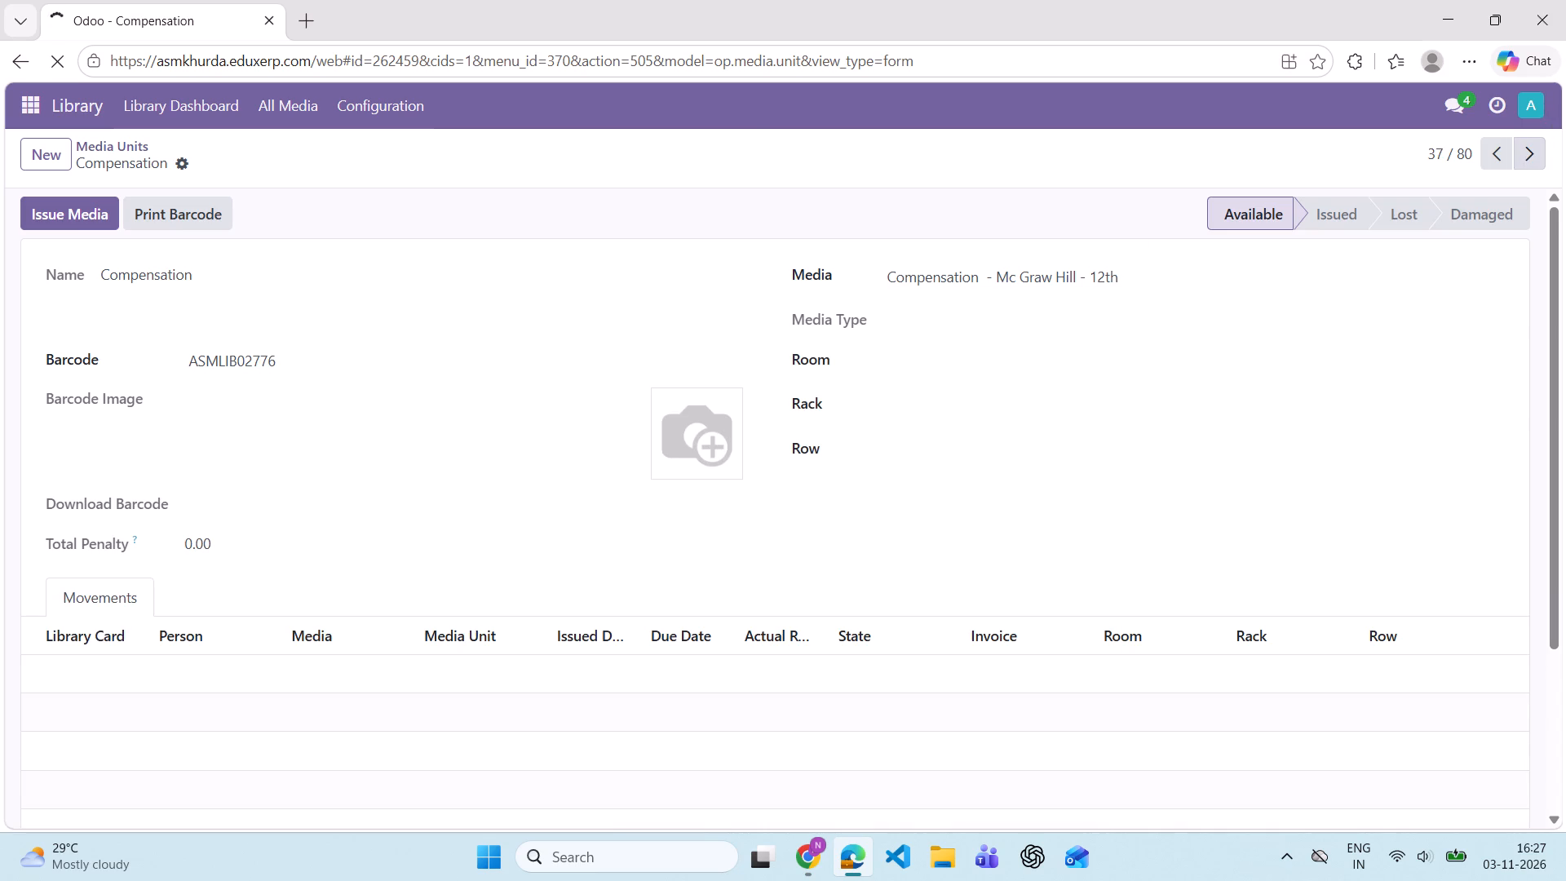
# Generate the twenty-first Compensation unit's barcode image by shortening the barcode to ASMLIB0277, then restore ASMLIB02776 and advance to the next unit.
pyautogui.click(324, 377)
pyautogui.click(334, 371)
pyautogui.press('BackSpace')
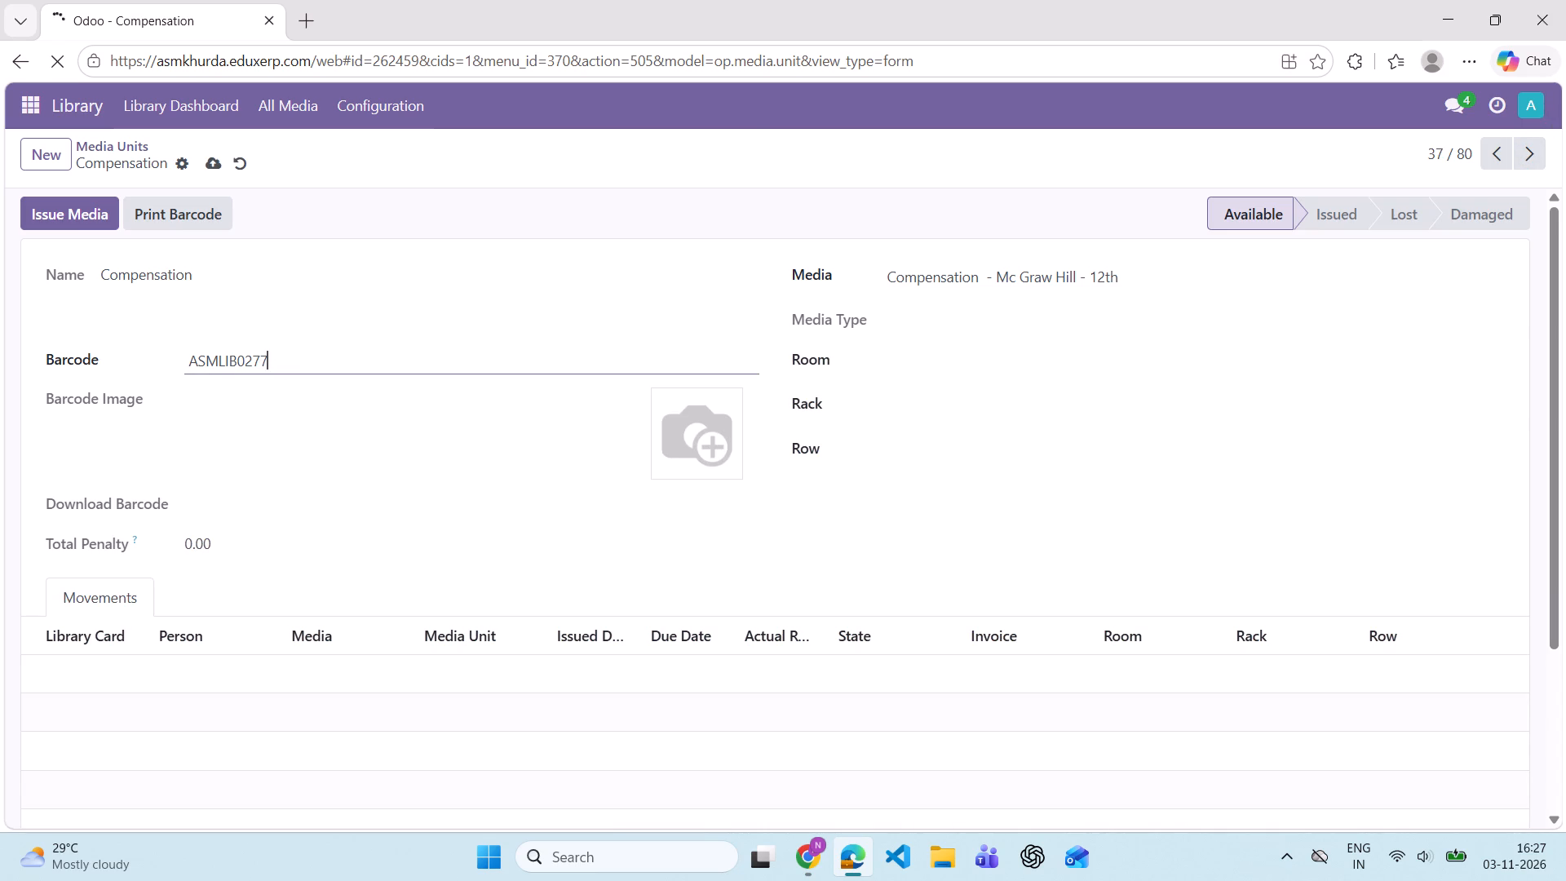
pyautogui.click(274, 224)
pyautogui.click(301, 356)
pyautogui.press('6')
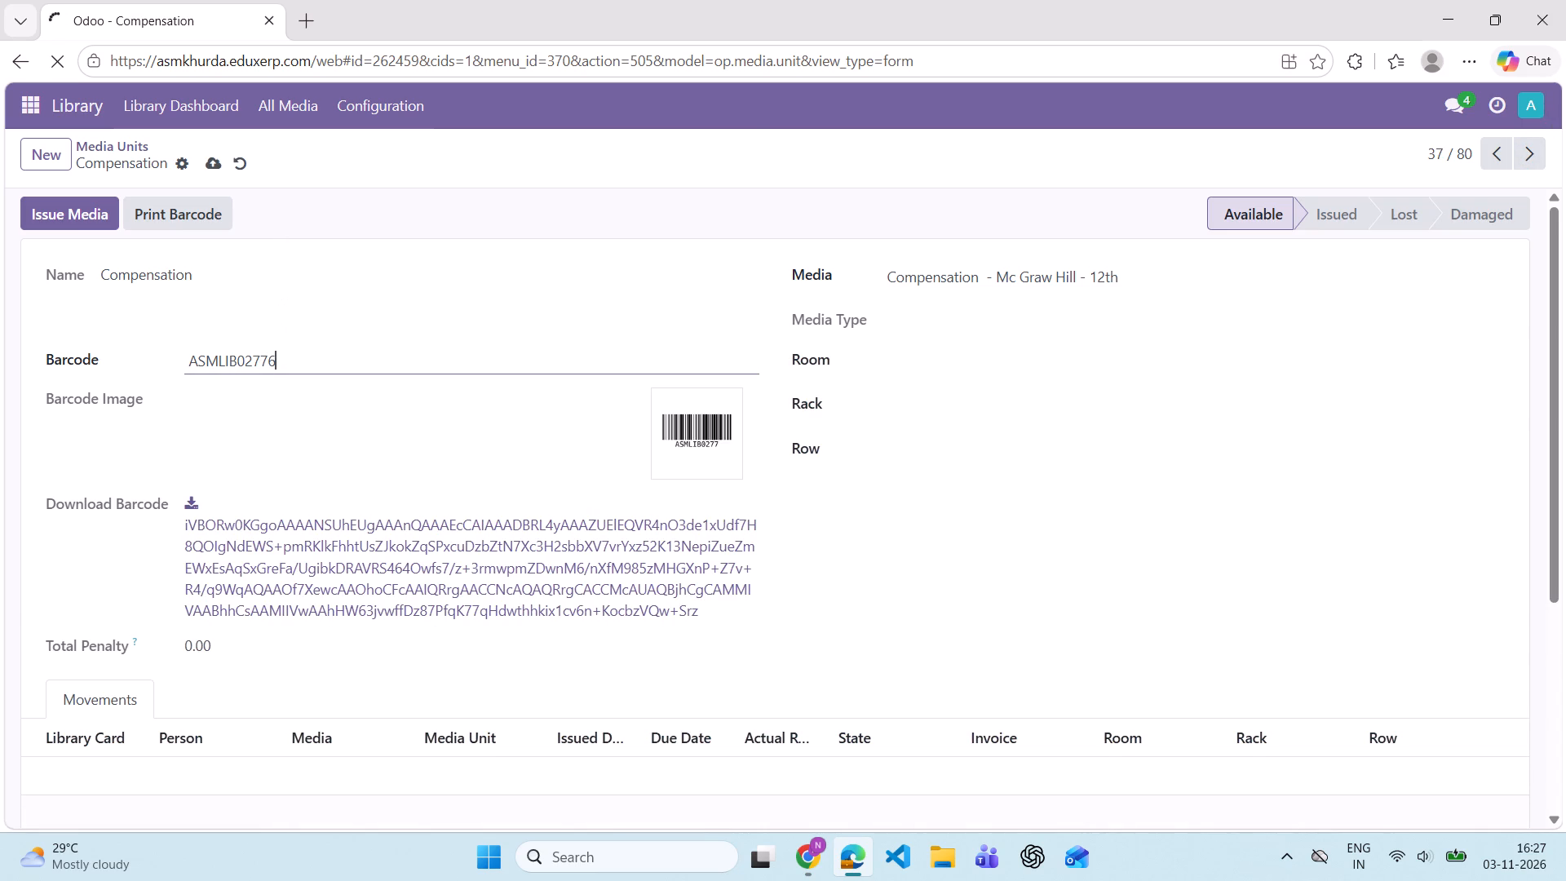
pyautogui.click(1536, 153)
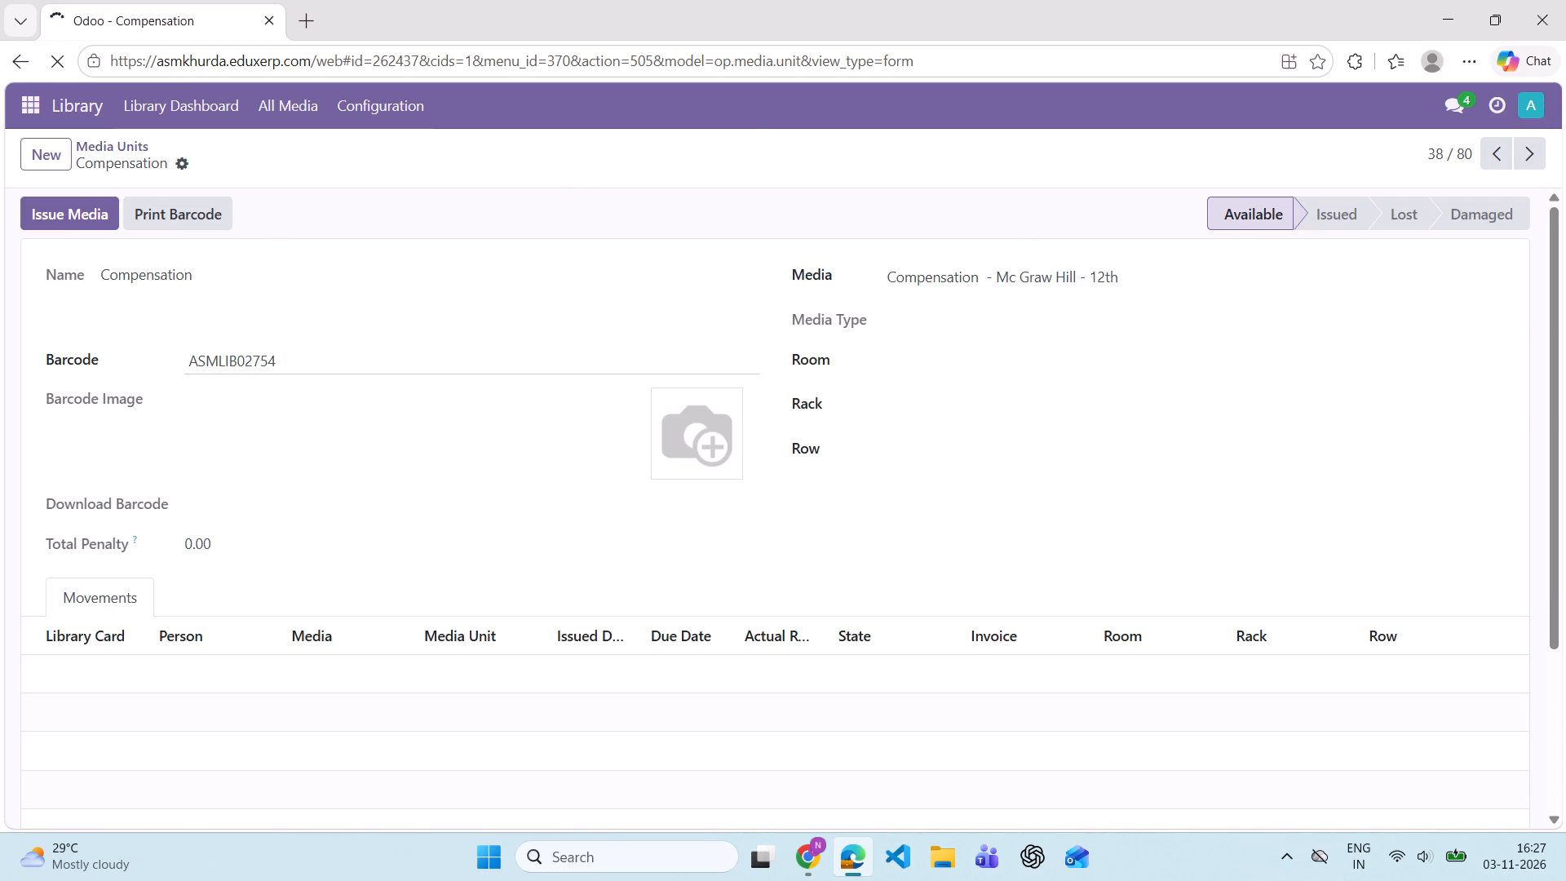
# Generate the twenty-second Compensation unit's barcode image by shortening the barcode to ASMLIB0275, then restore ASMLIB02754 and advance to the next unit.
pyautogui.click(436, 370)
pyautogui.press('BackSpace')
pyautogui.click(417, 255)
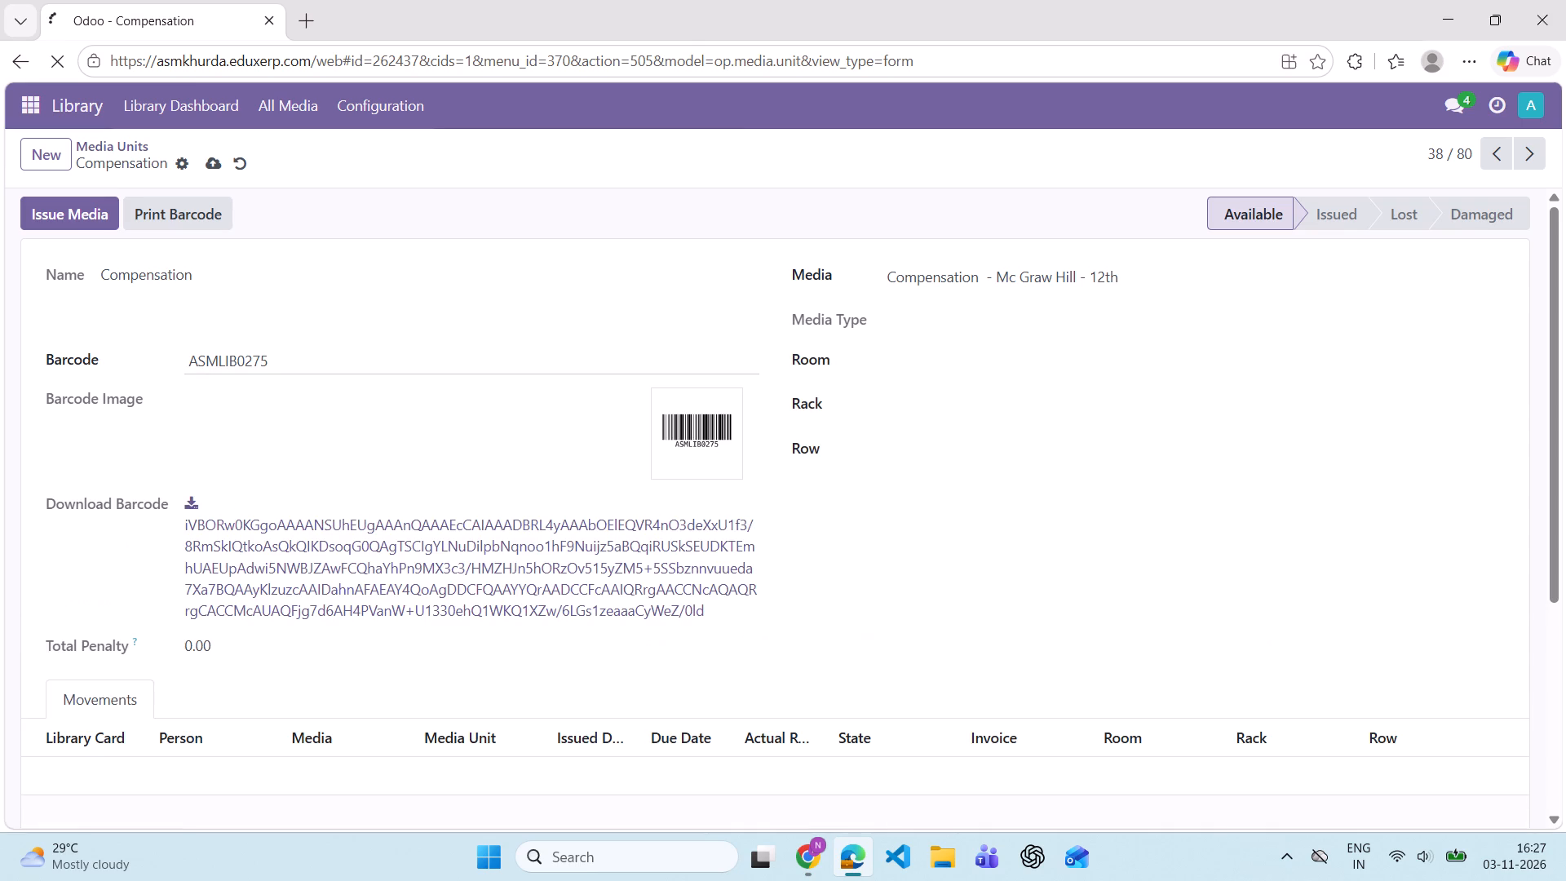
pyautogui.click(320, 354)
pyautogui.press('4')
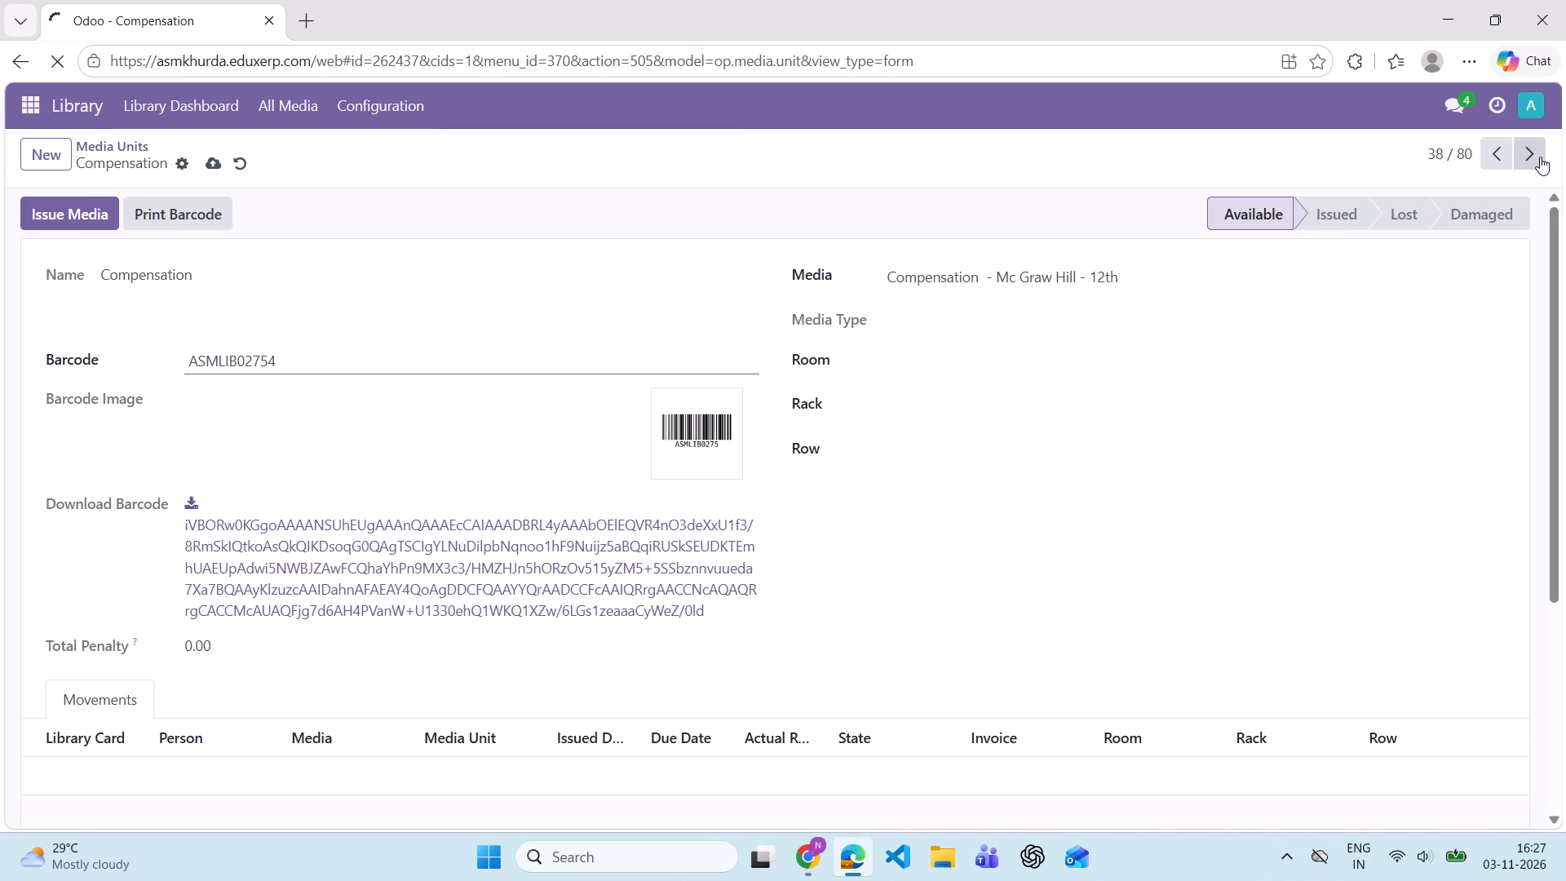
pyautogui.click(1540, 157)
# Generate the twenty-third Compensation unit's barcode image by shortening the barcode to ASMLIB0275, then restore ASMLIB02755 and advance to the next unit.
pyautogui.click(426, 378)
pyautogui.click(426, 368)
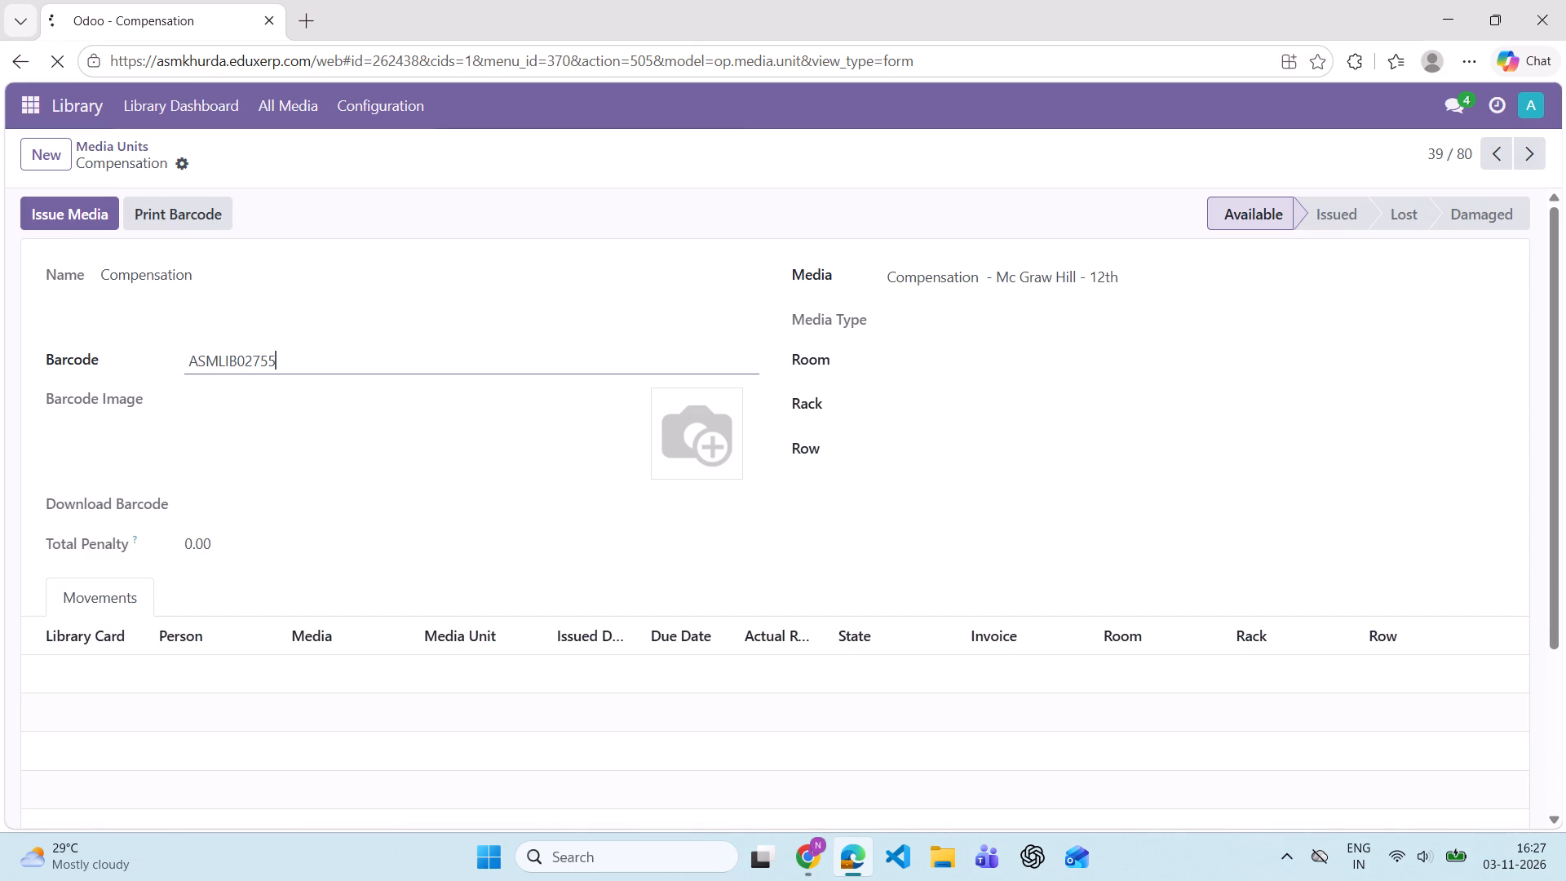
pyautogui.press('BackSpace')
pyautogui.click(421, 211)
pyautogui.click(316, 366)
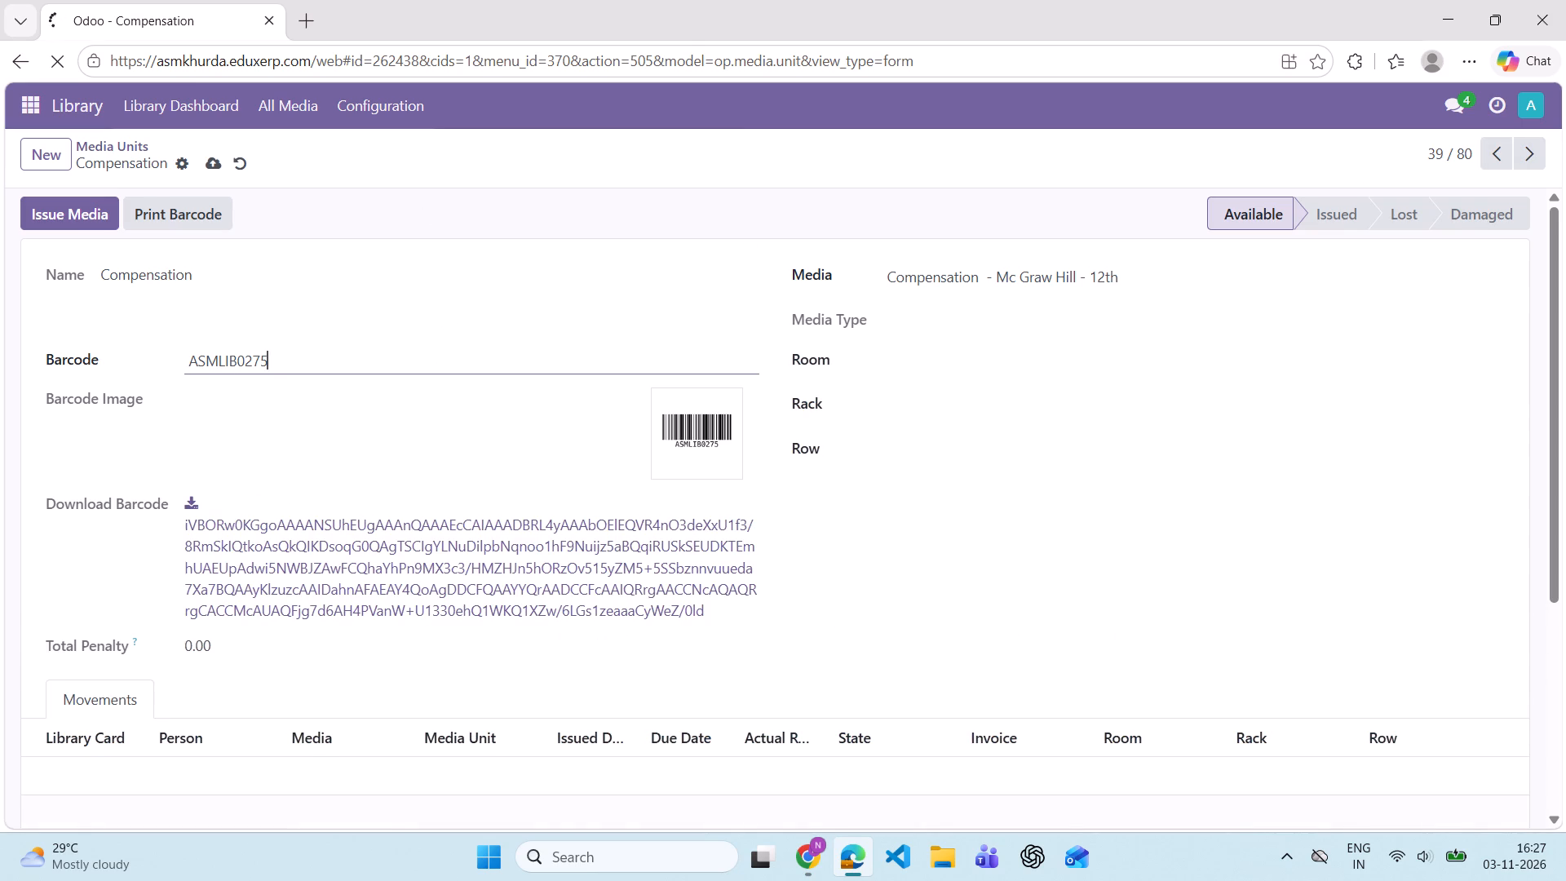
pyautogui.press('5')
pyautogui.click(1526, 161)
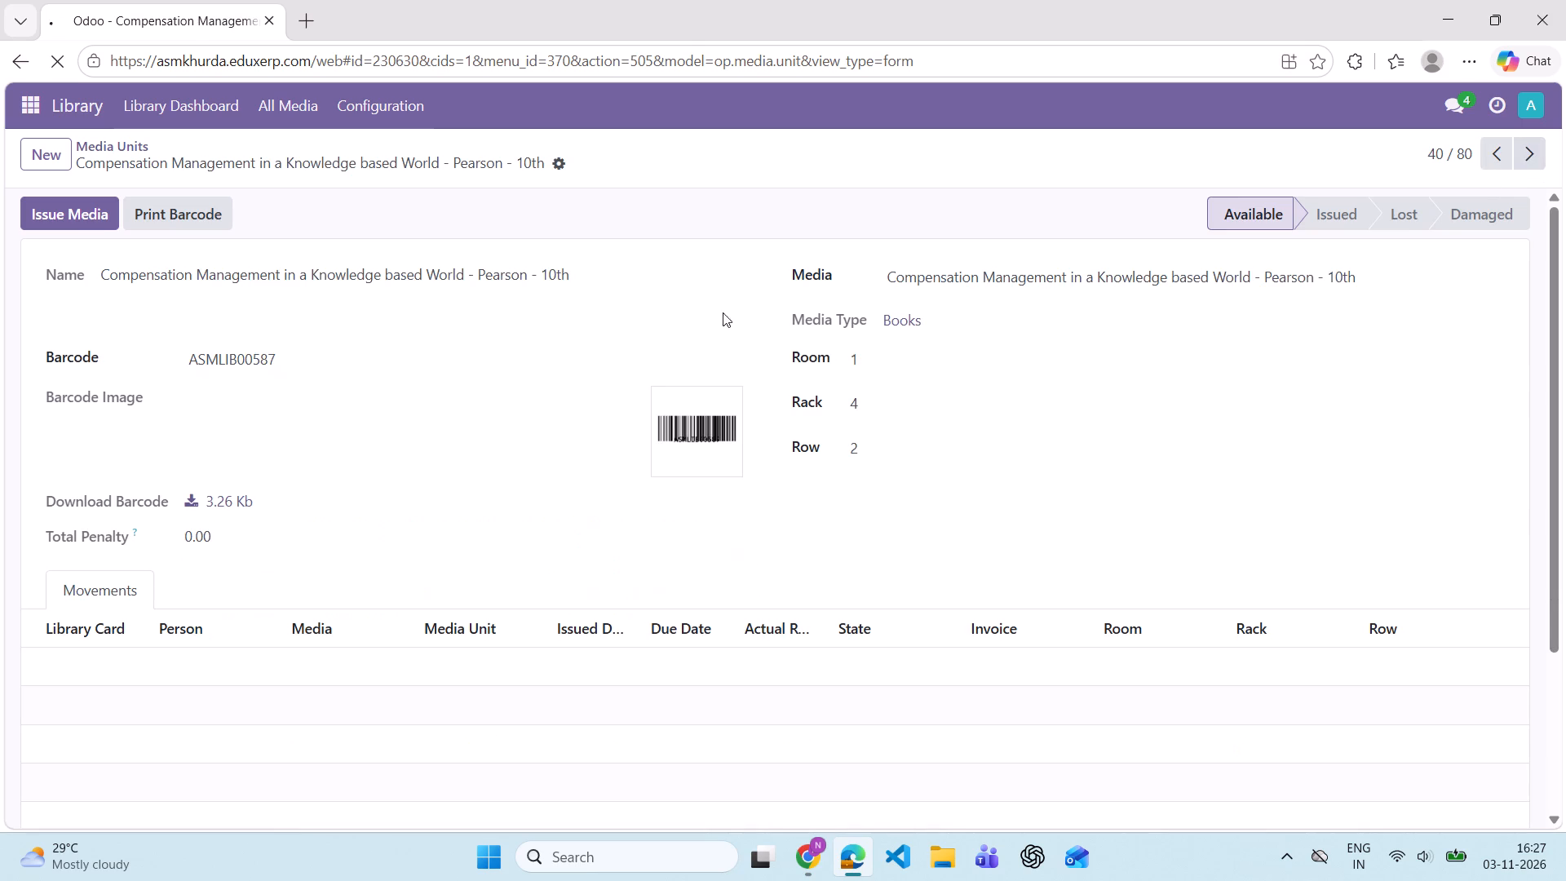
# Refresh the Compensation Management in a Knowledge based World unit's barcode image by shortening the barcode to ASMLIB0058, then restore ASMLIB00587 and advance to the next unit.
pyautogui.click(450, 354)
pyautogui.press('BackSpace')
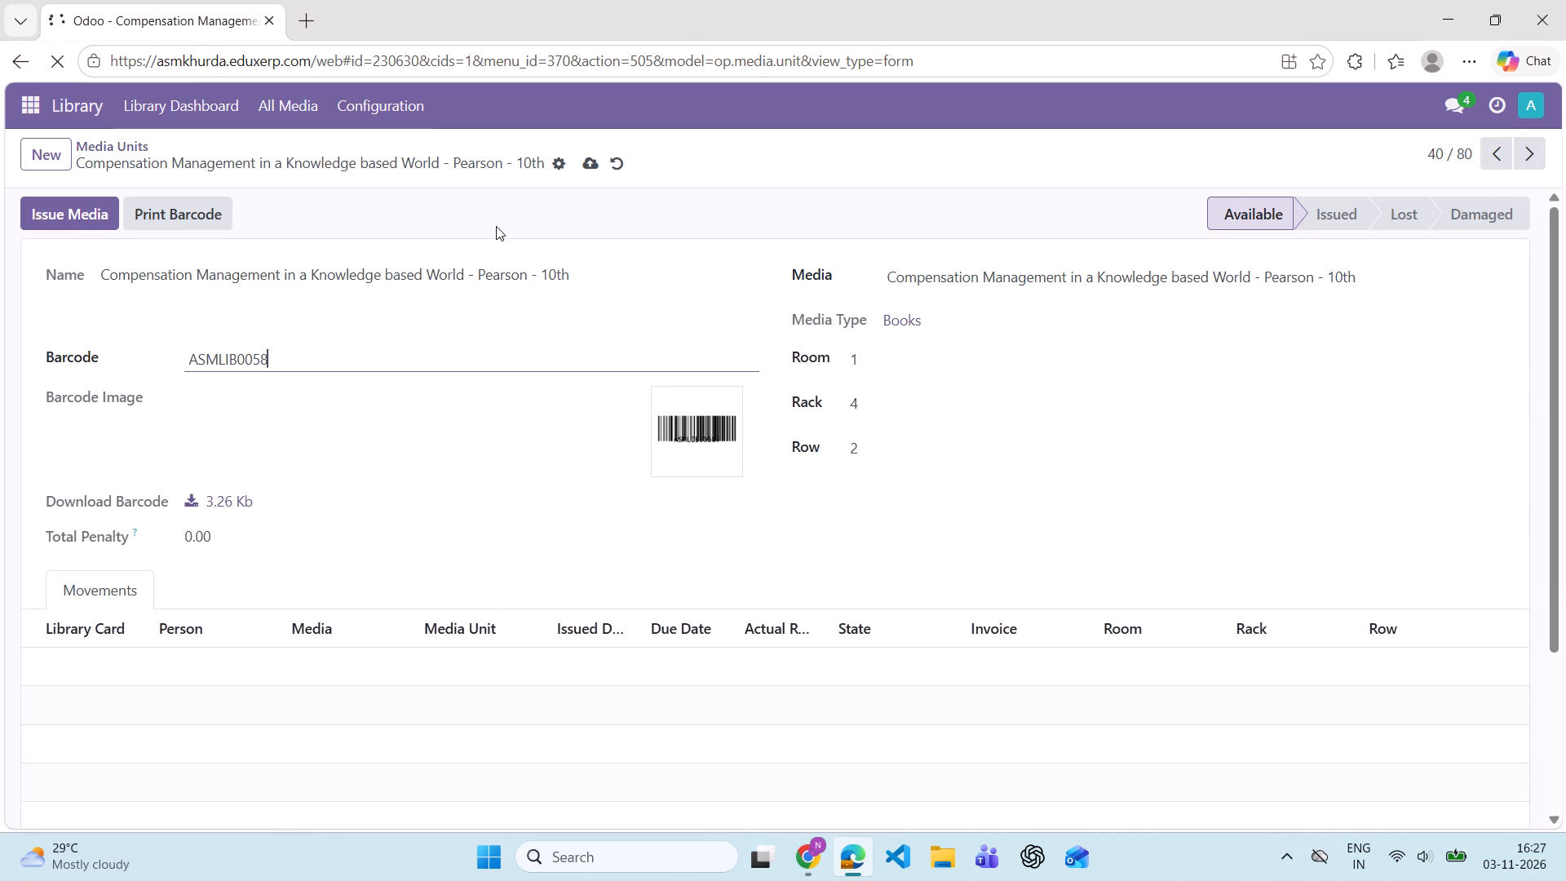
pyautogui.click(496, 226)
pyautogui.click(377, 356)
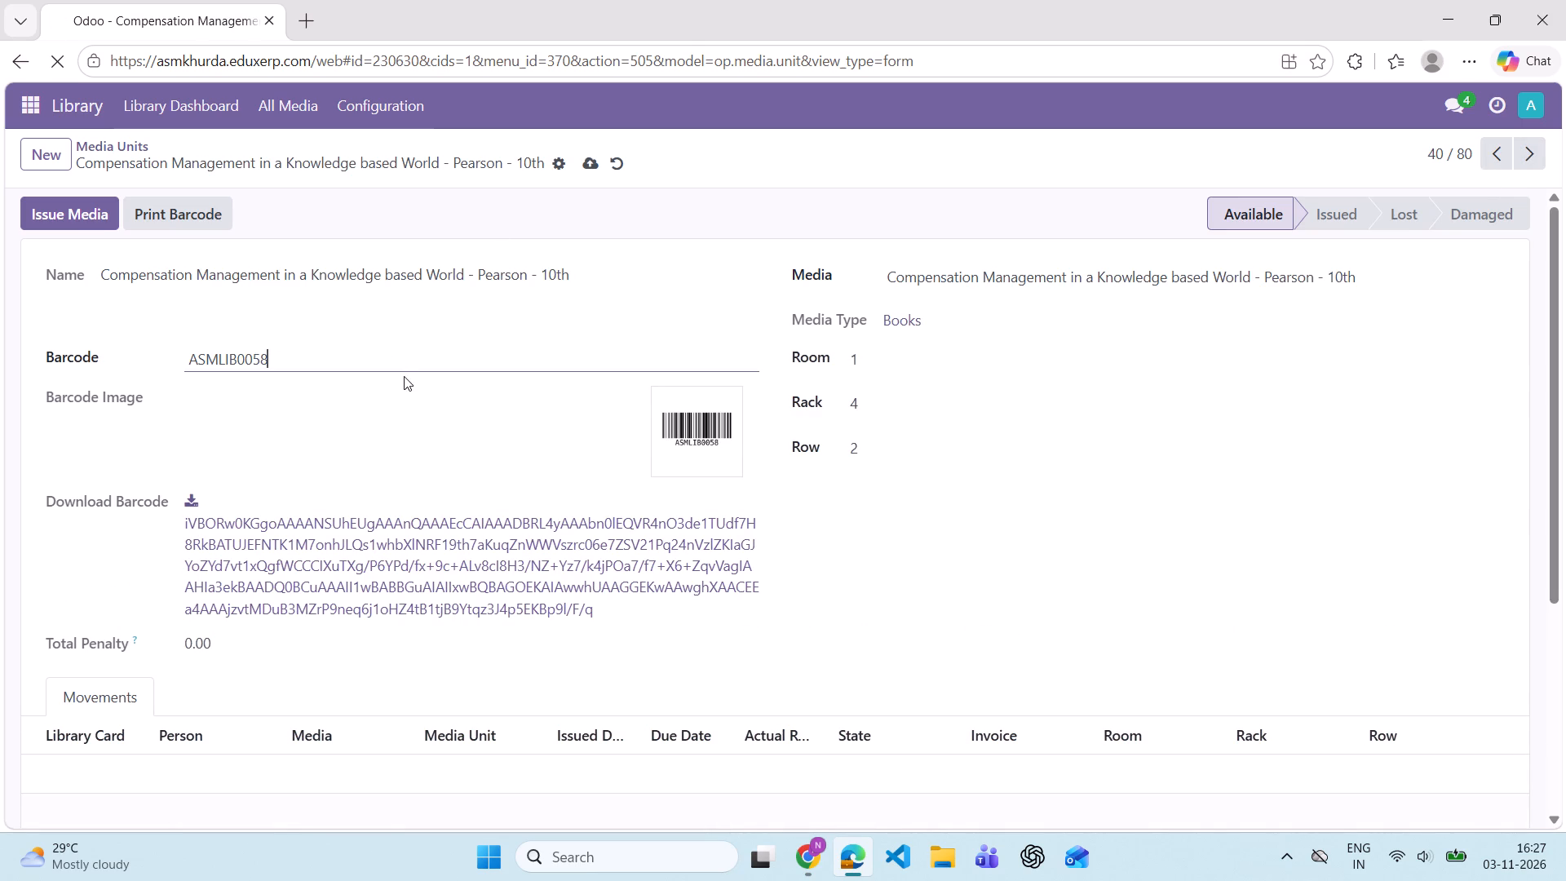
pyautogui.press('7')
pyautogui.click(1531, 144)
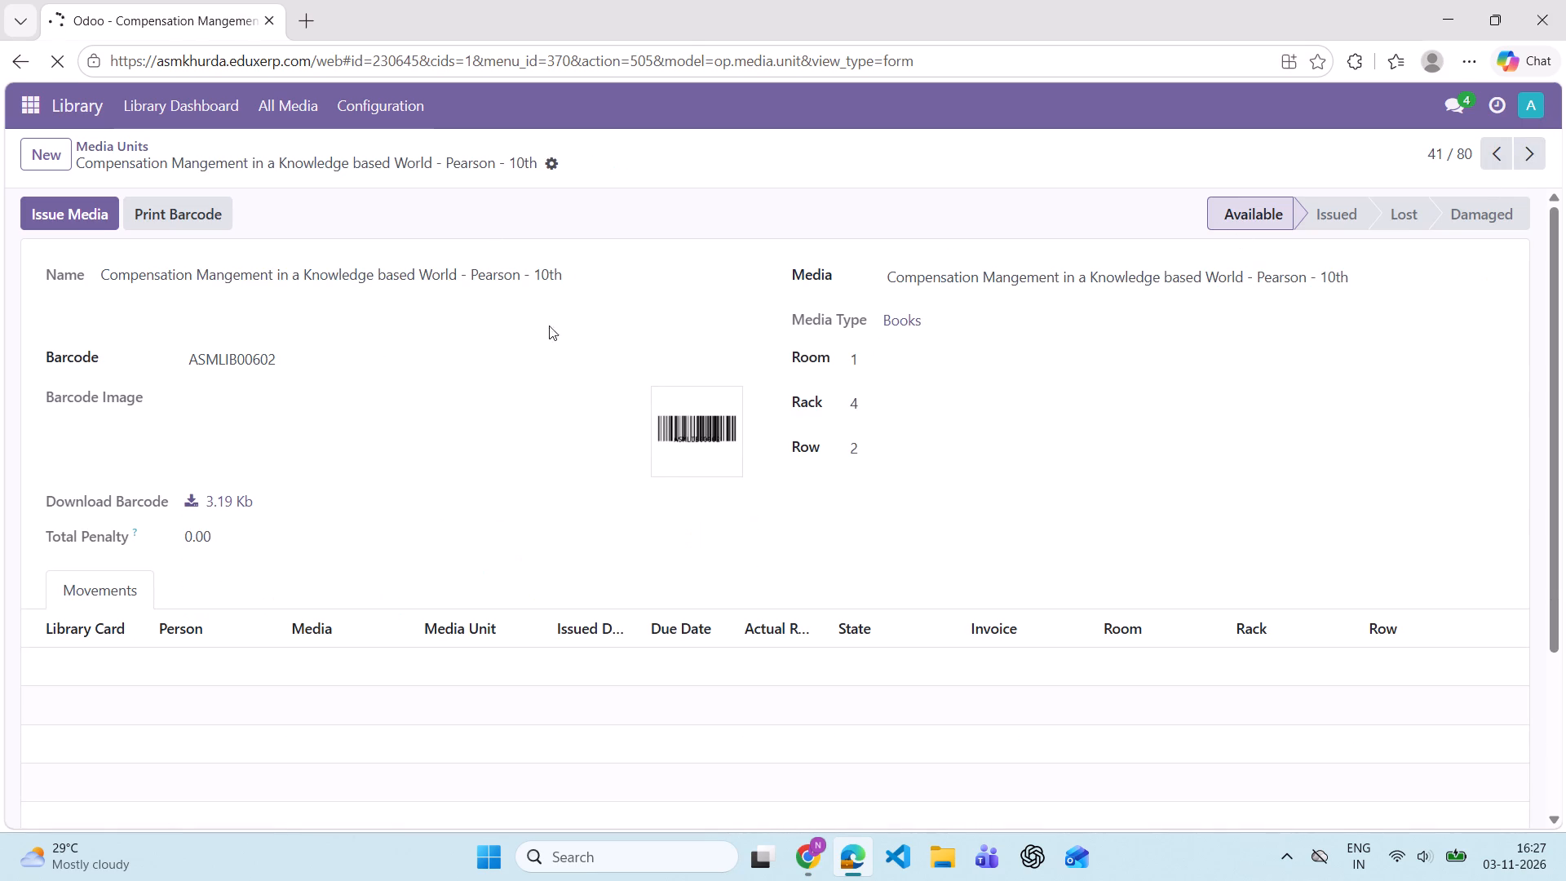
# Refresh this Compensation Mangement unit's barcode image by shortening the barcode to ASMLIB0060, then restore ASMLIB00602 and advance to the next unit.
pyautogui.click(520, 352)
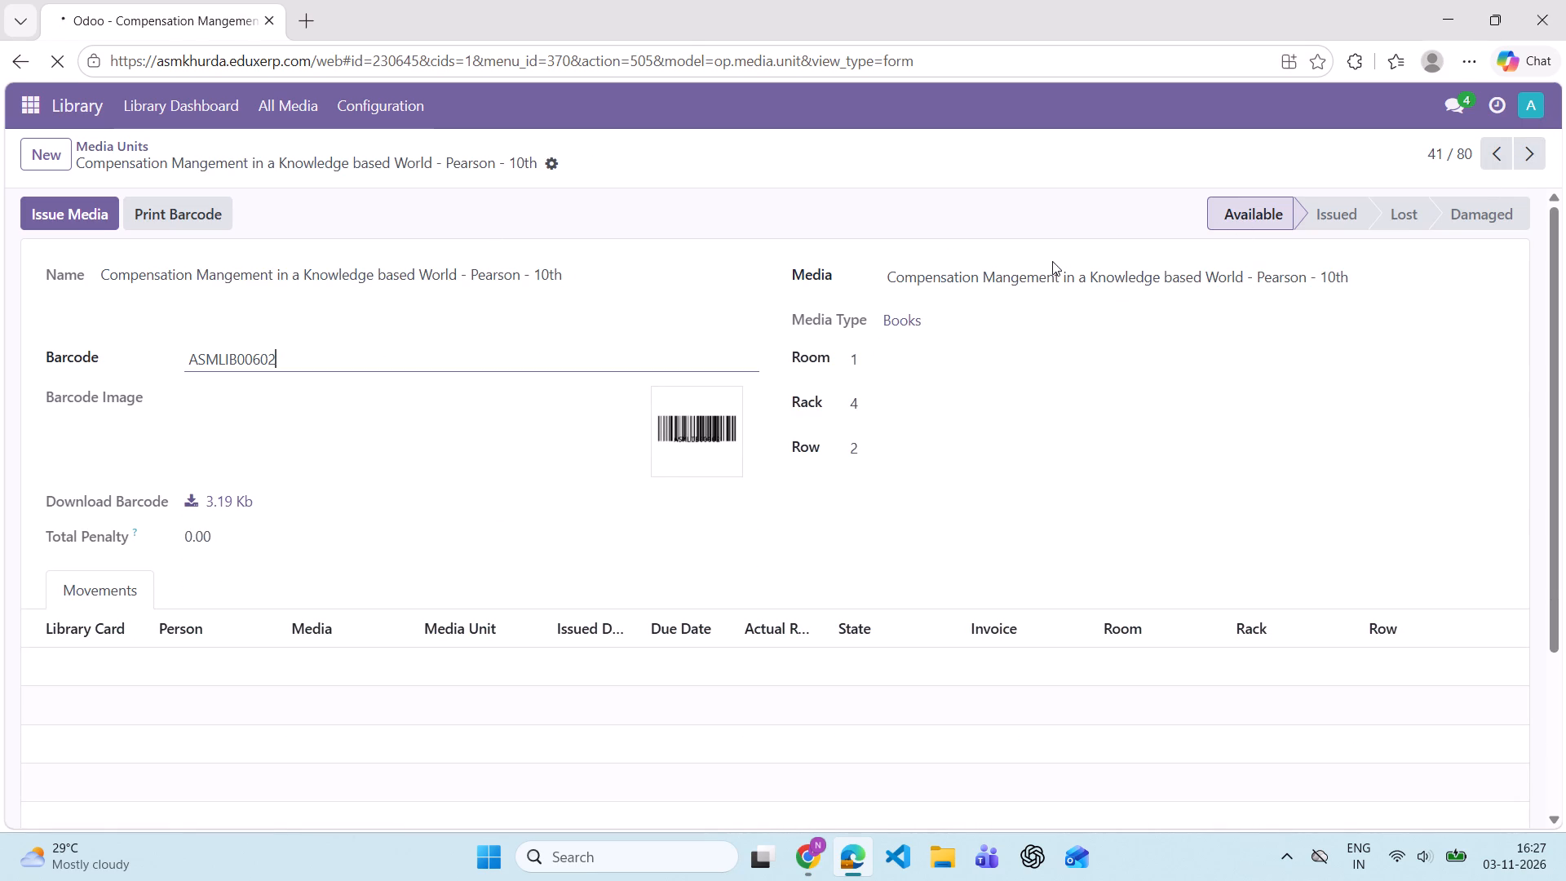
pyautogui.press('BackSpace')
pyautogui.click(628, 215)
pyautogui.click(295, 365)
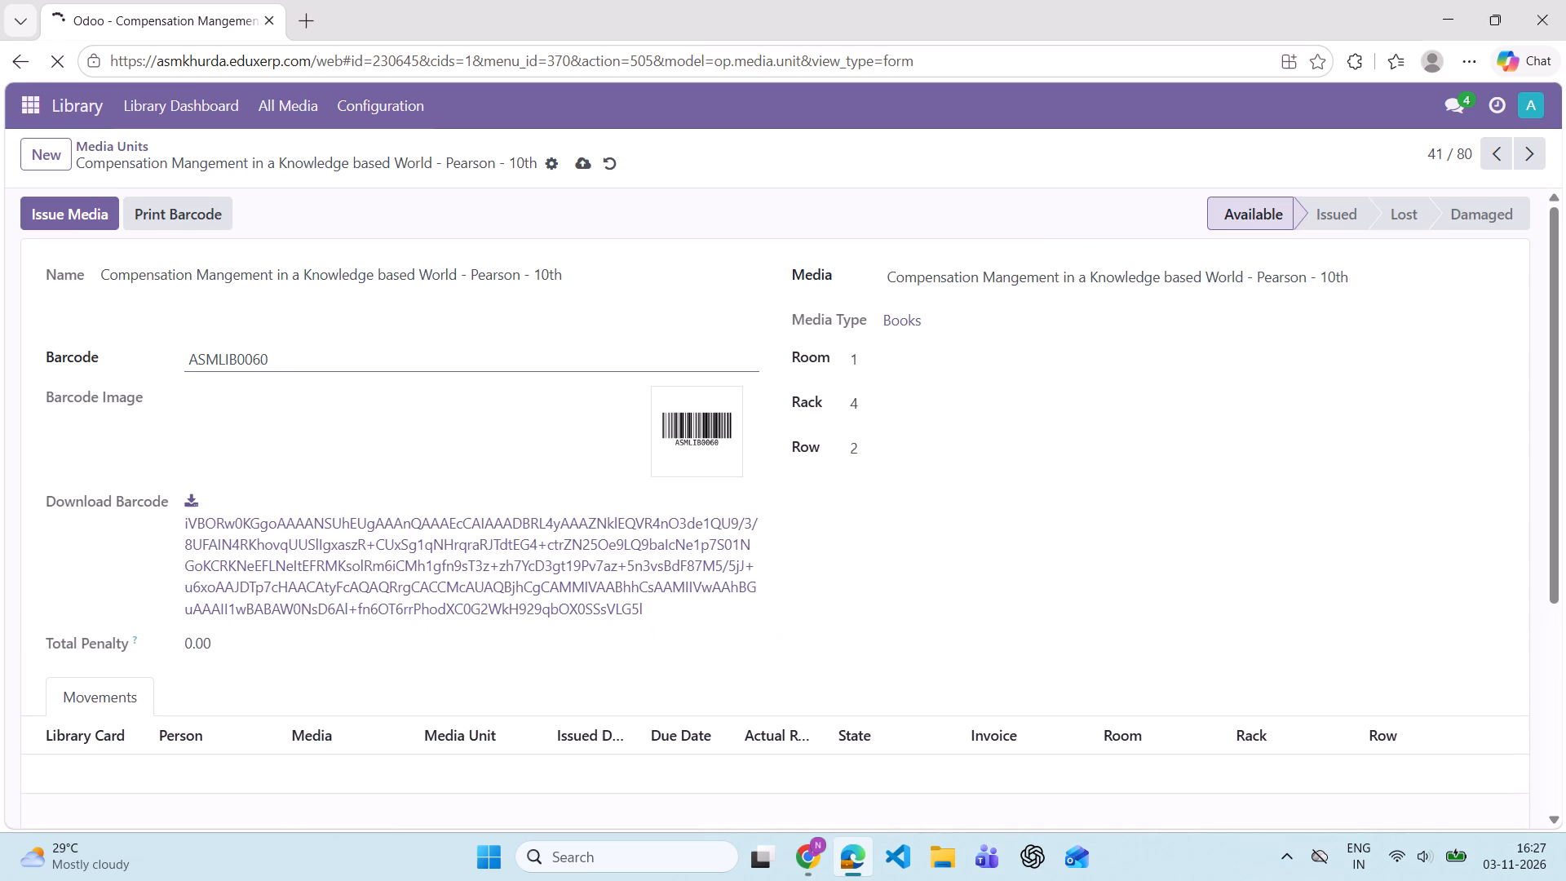
pyautogui.press('2')
pyautogui.click(624, 202)
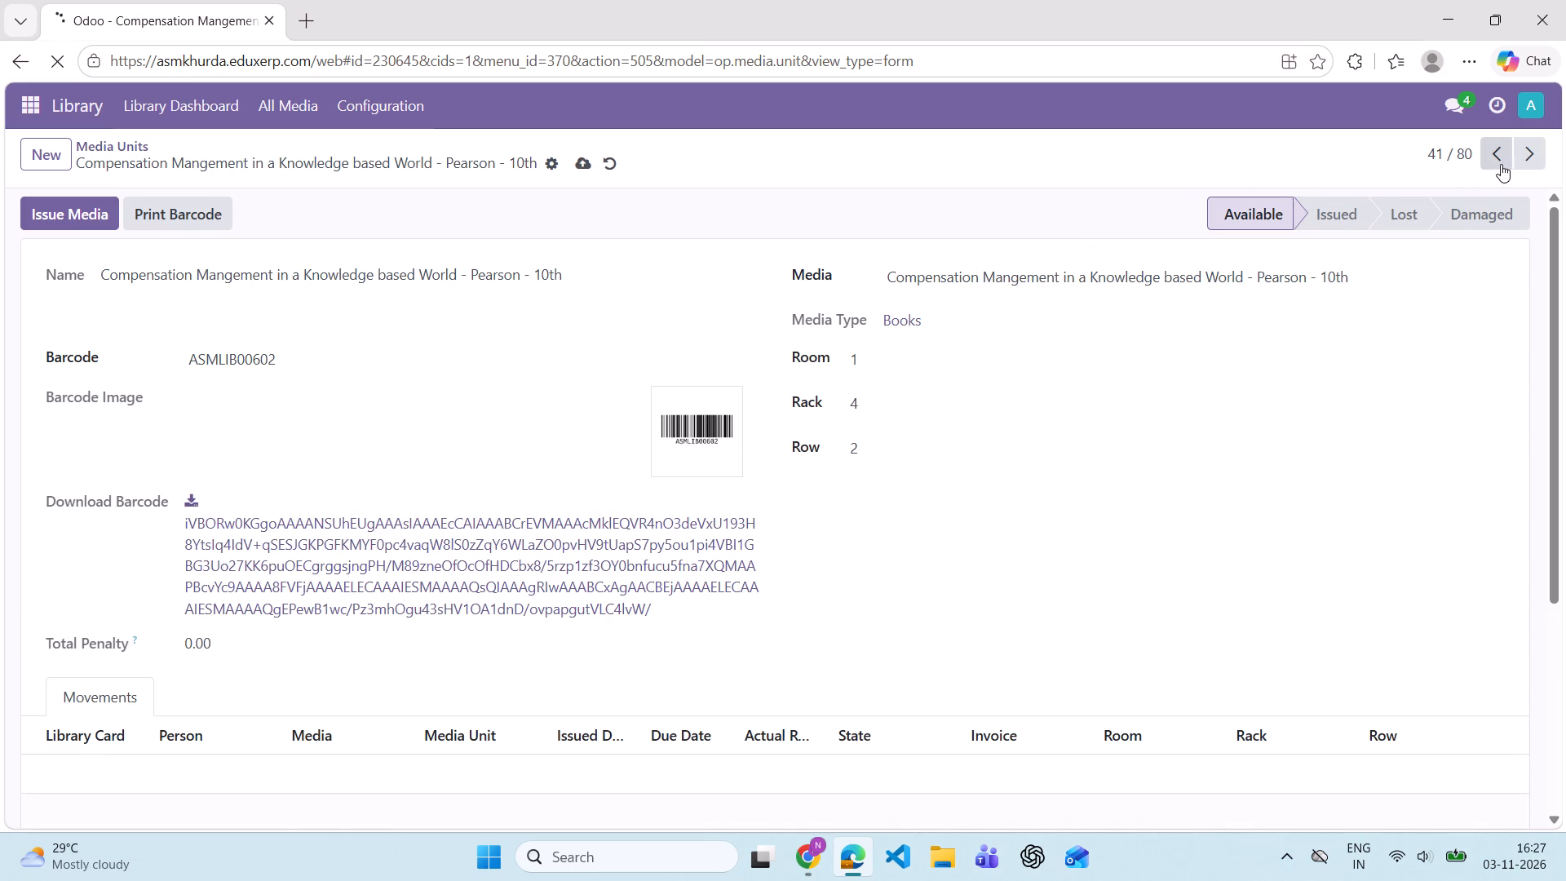
pyautogui.click(1530, 159)
# Refresh the next Compensation Mangement unit's barcode image by shortening the barcode to ASMLIB0059, then restore ASMLIB00595 and advance to the next unit.
pyautogui.click(392, 353)
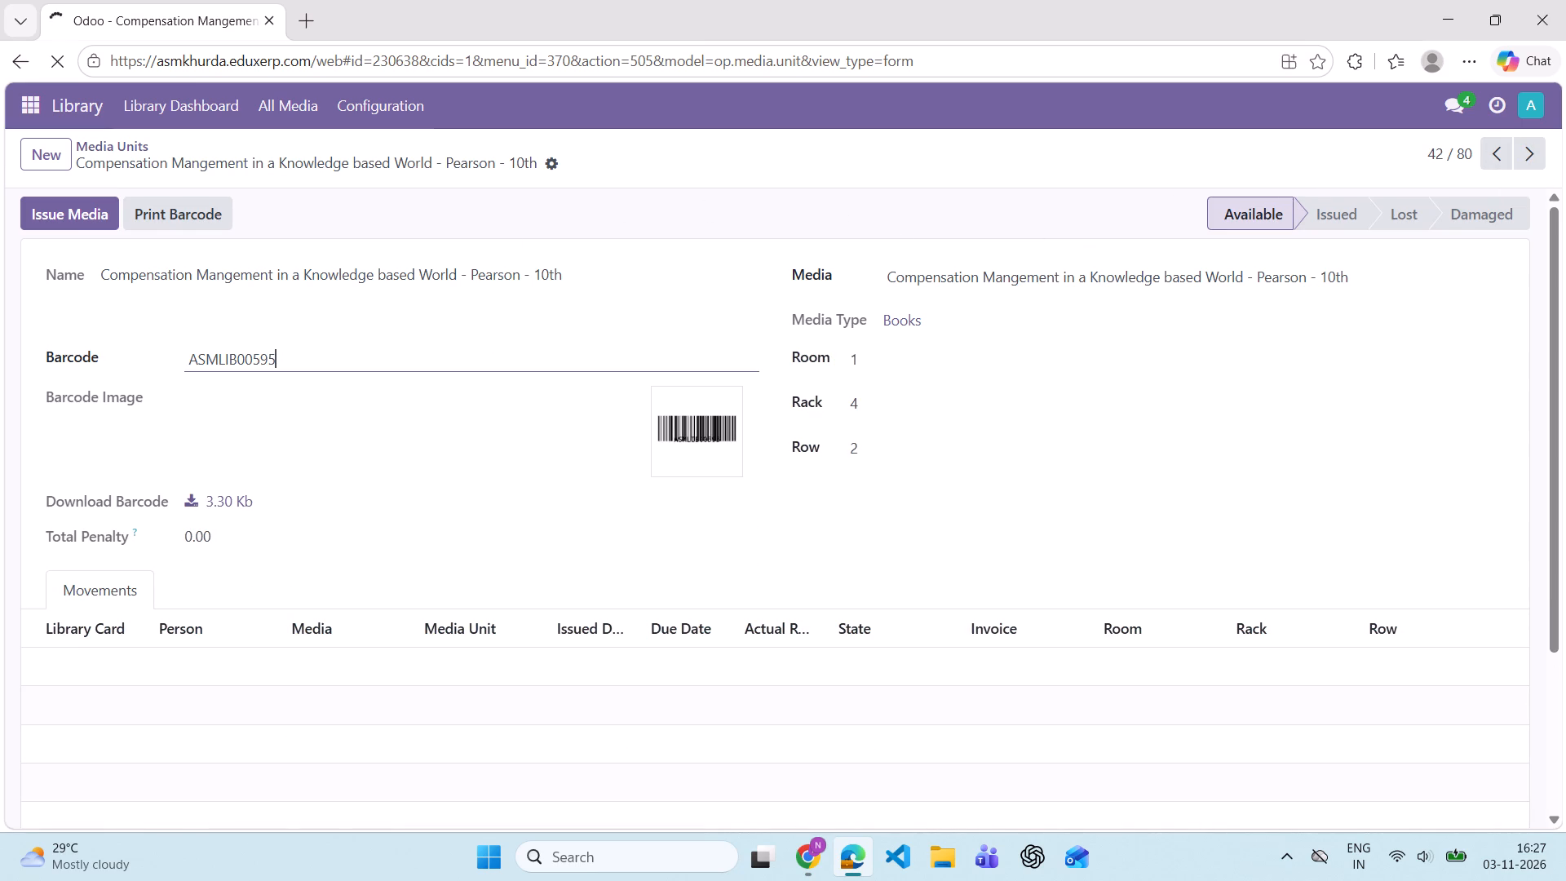
pyautogui.press('BackSpace')
pyautogui.press('5')
pyautogui.press('BackSpace')
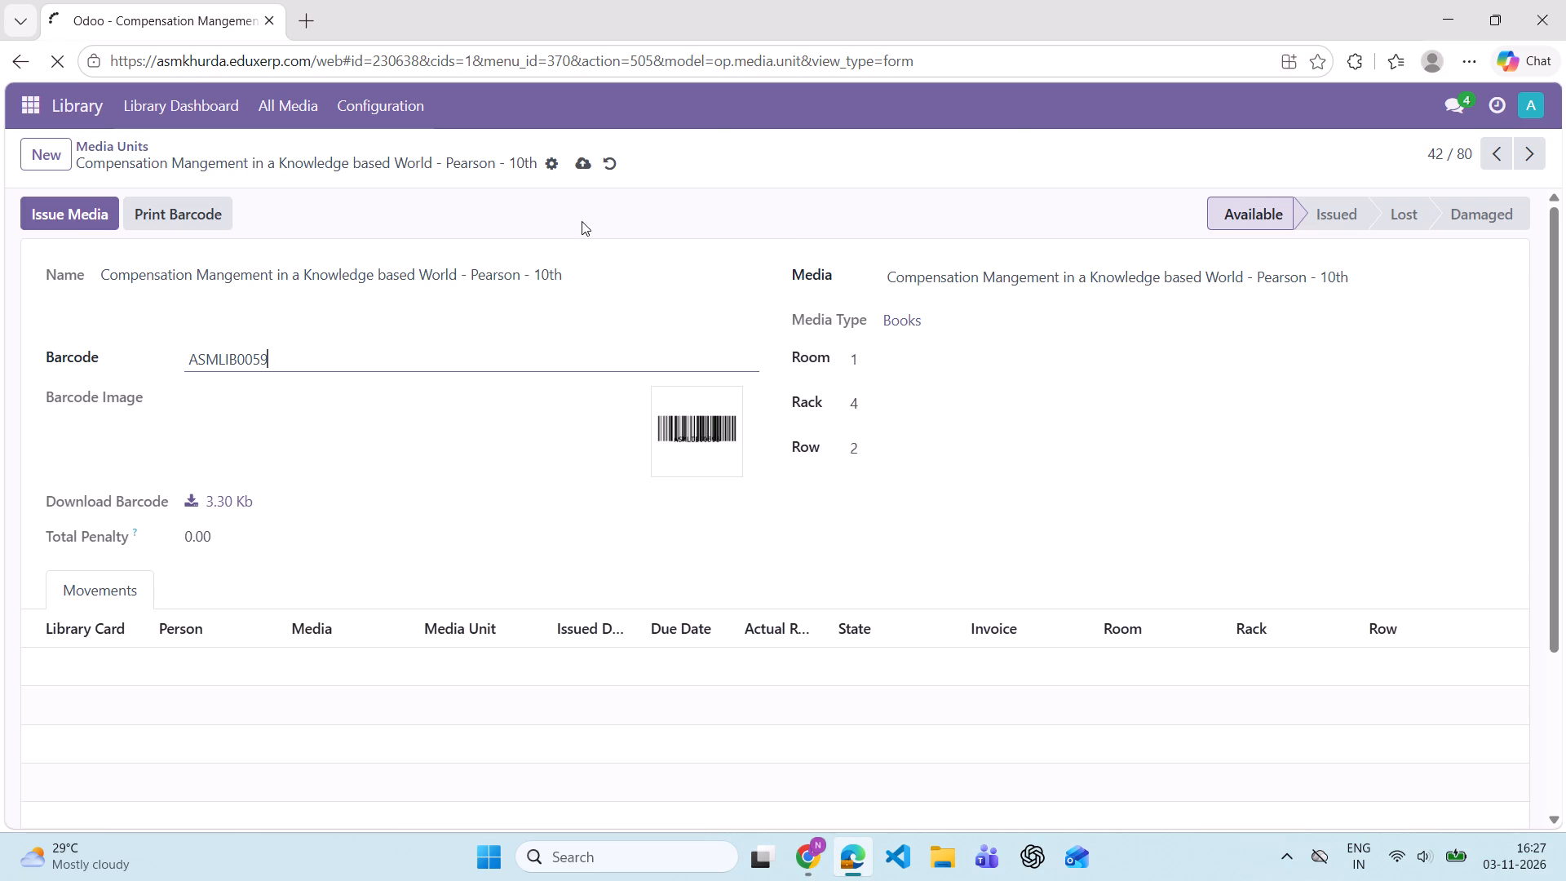
pyautogui.click(582, 221)
pyautogui.click(369, 351)
pyautogui.press('5')
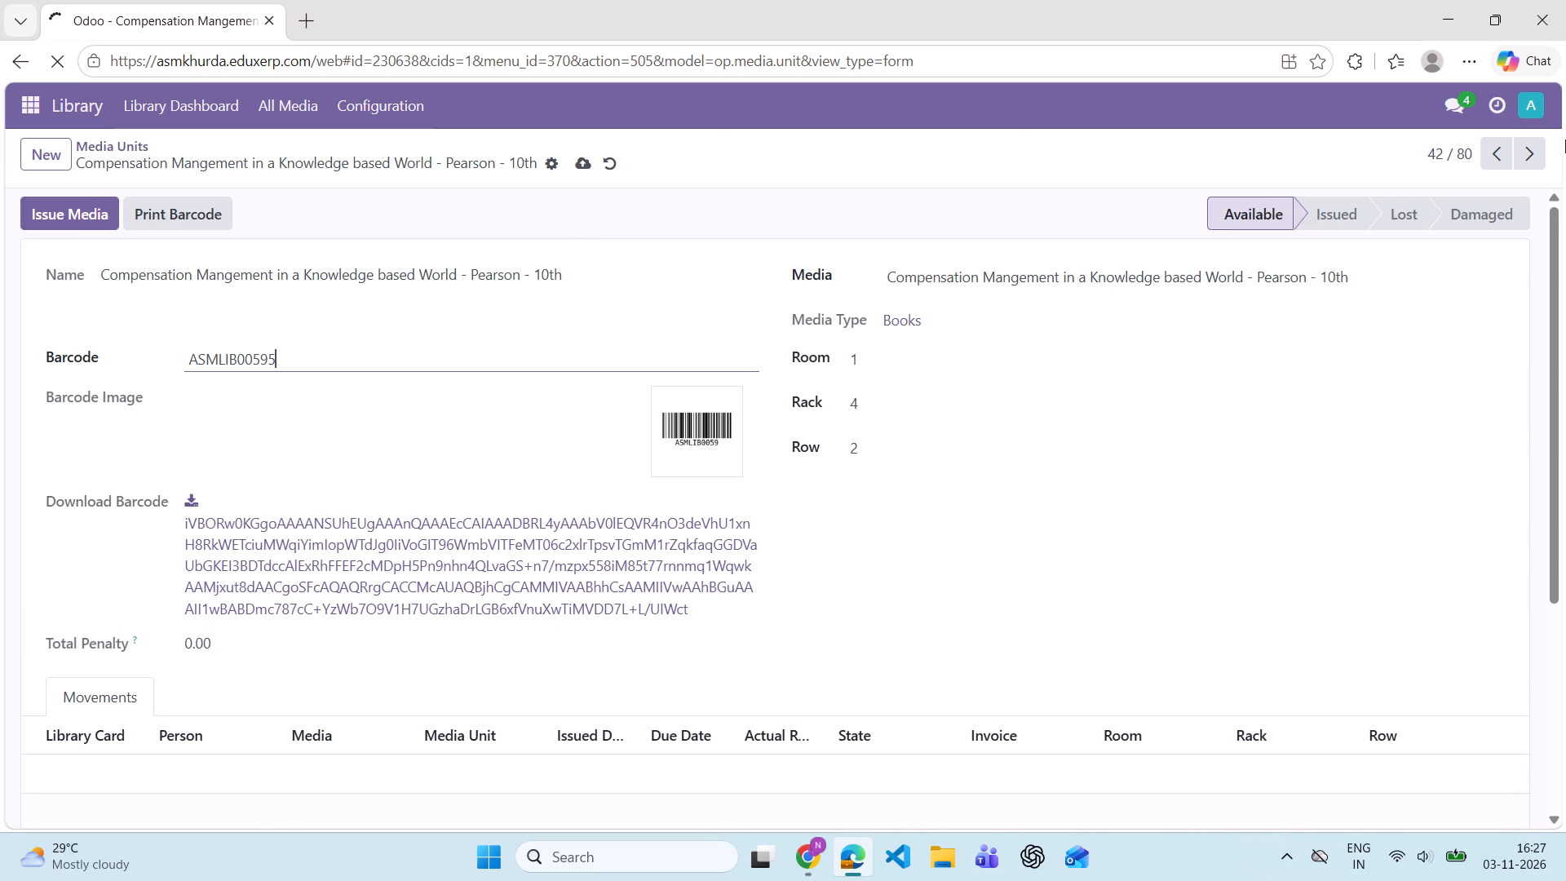
pyautogui.click(1541, 159)
# Refresh the following Compensation Mangement unit's barcode image by shortening the barcode to ASMLIB0059, then restore ASMLIB00594 and advance to the next unit.
pyautogui.click(312, 367)
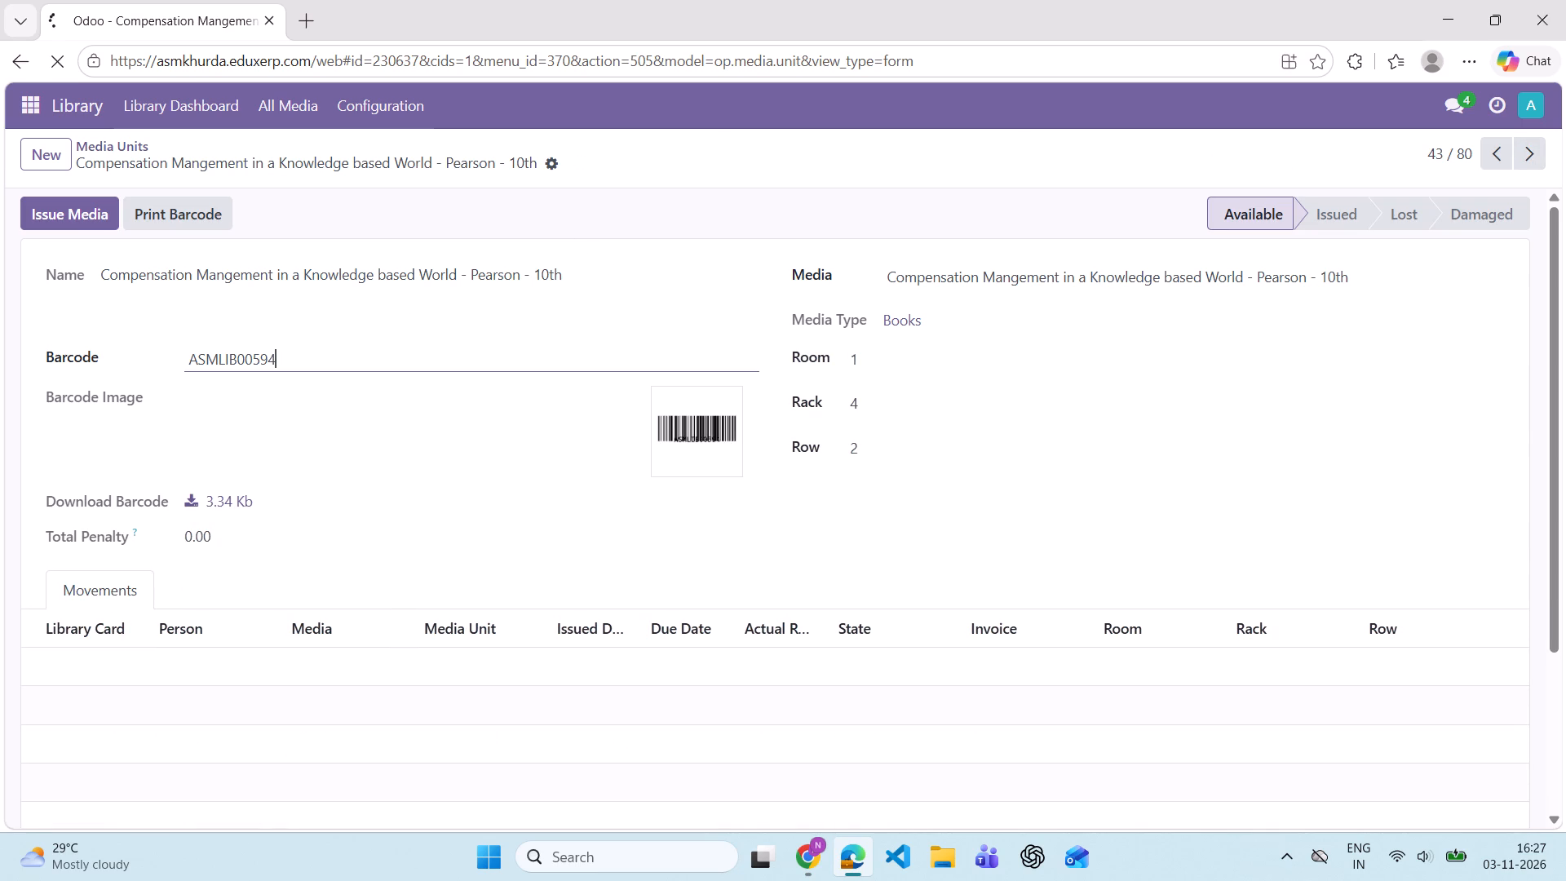
pyautogui.press('BackSpace')
pyautogui.click(291, 227)
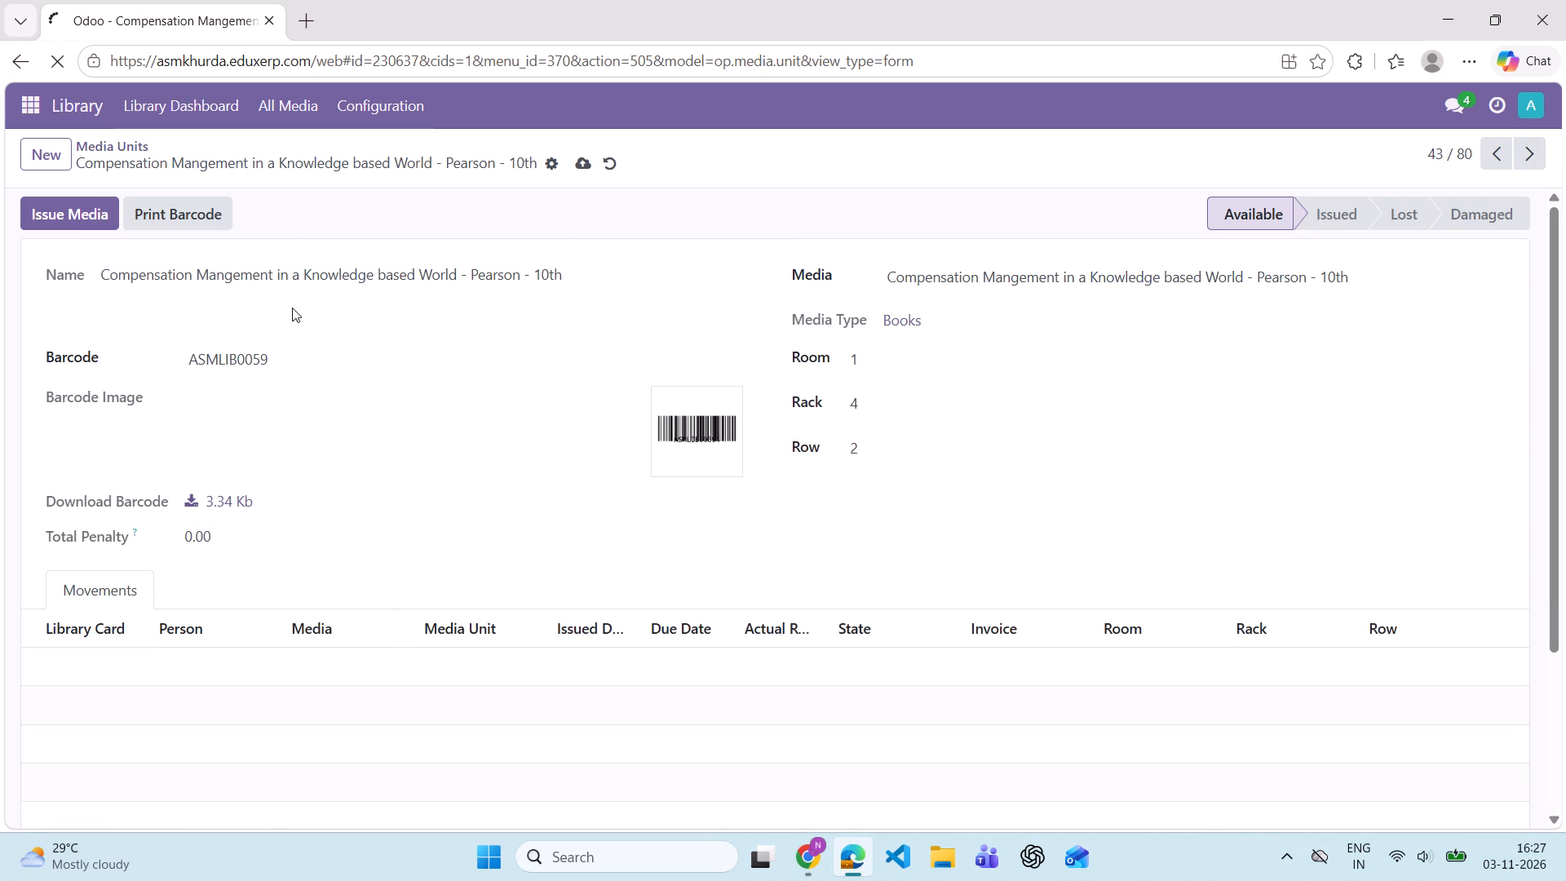
pyautogui.click(288, 356)
pyautogui.press('4')
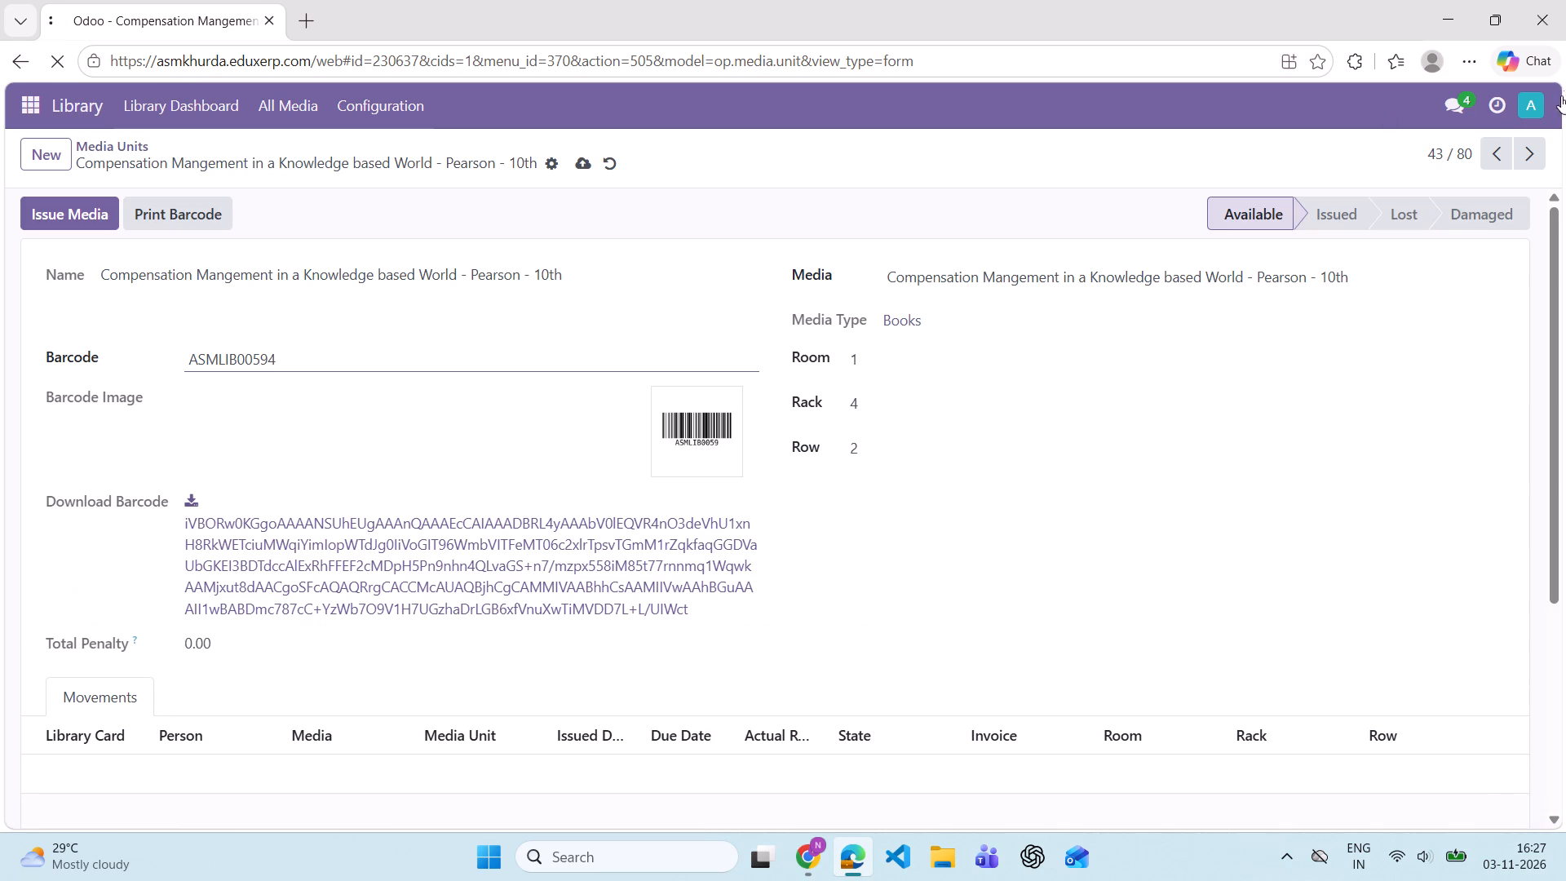
pyautogui.click(1526, 138)
# Refresh the Competitive SME unit's barcode image by shortening the barcode to ASMLIB0016, then restore ASMLIB00165 and advance to the next unit.
pyautogui.click(542, 361)
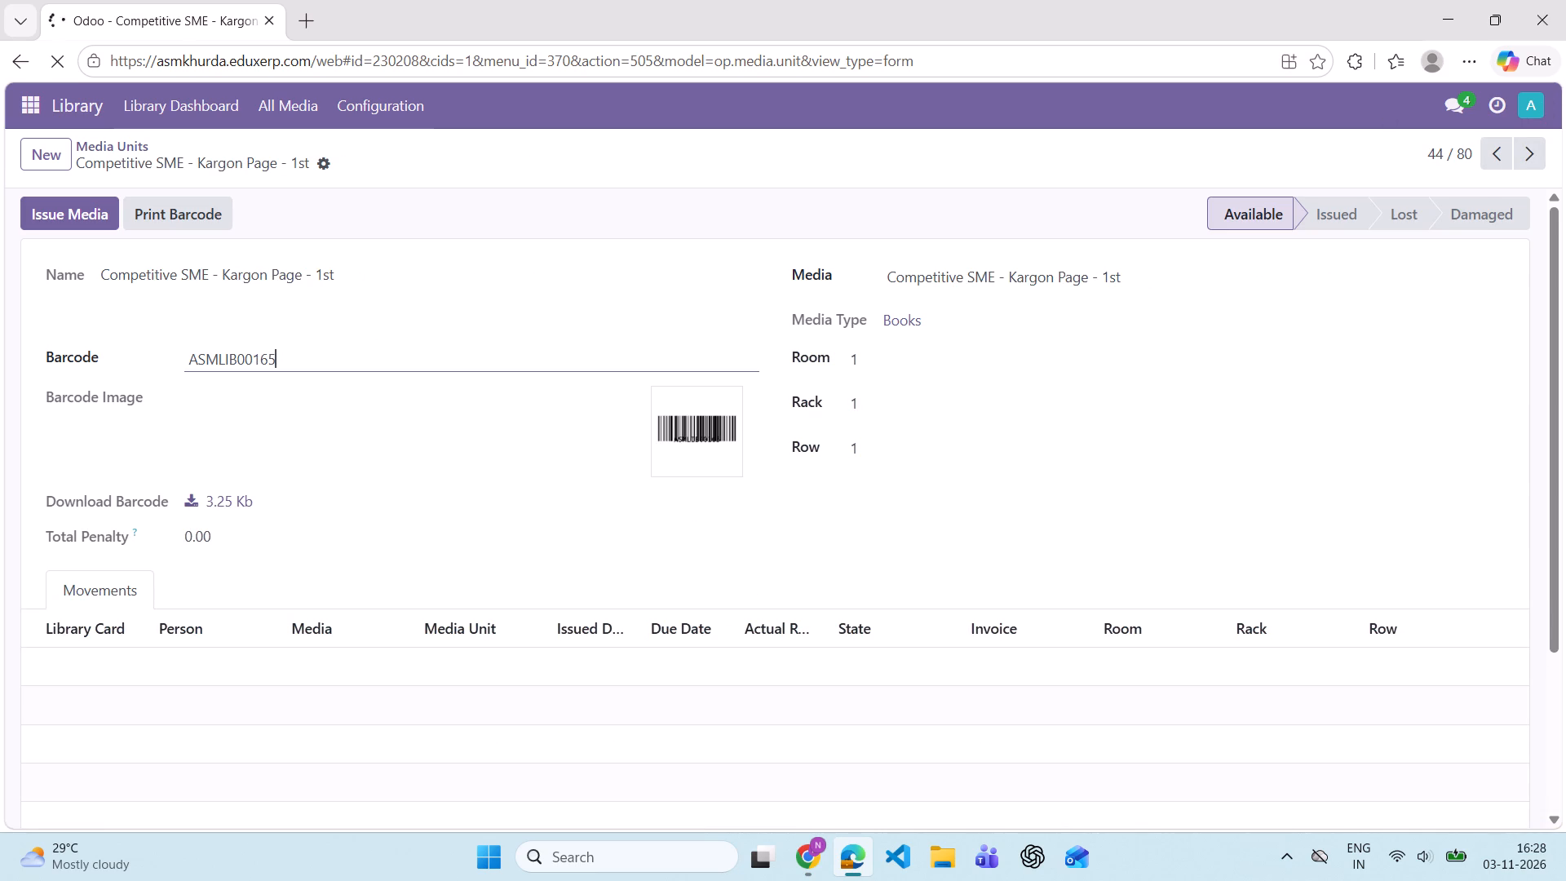
pyautogui.press('BackSpace')
pyautogui.click(497, 224)
pyautogui.click(409, 371)
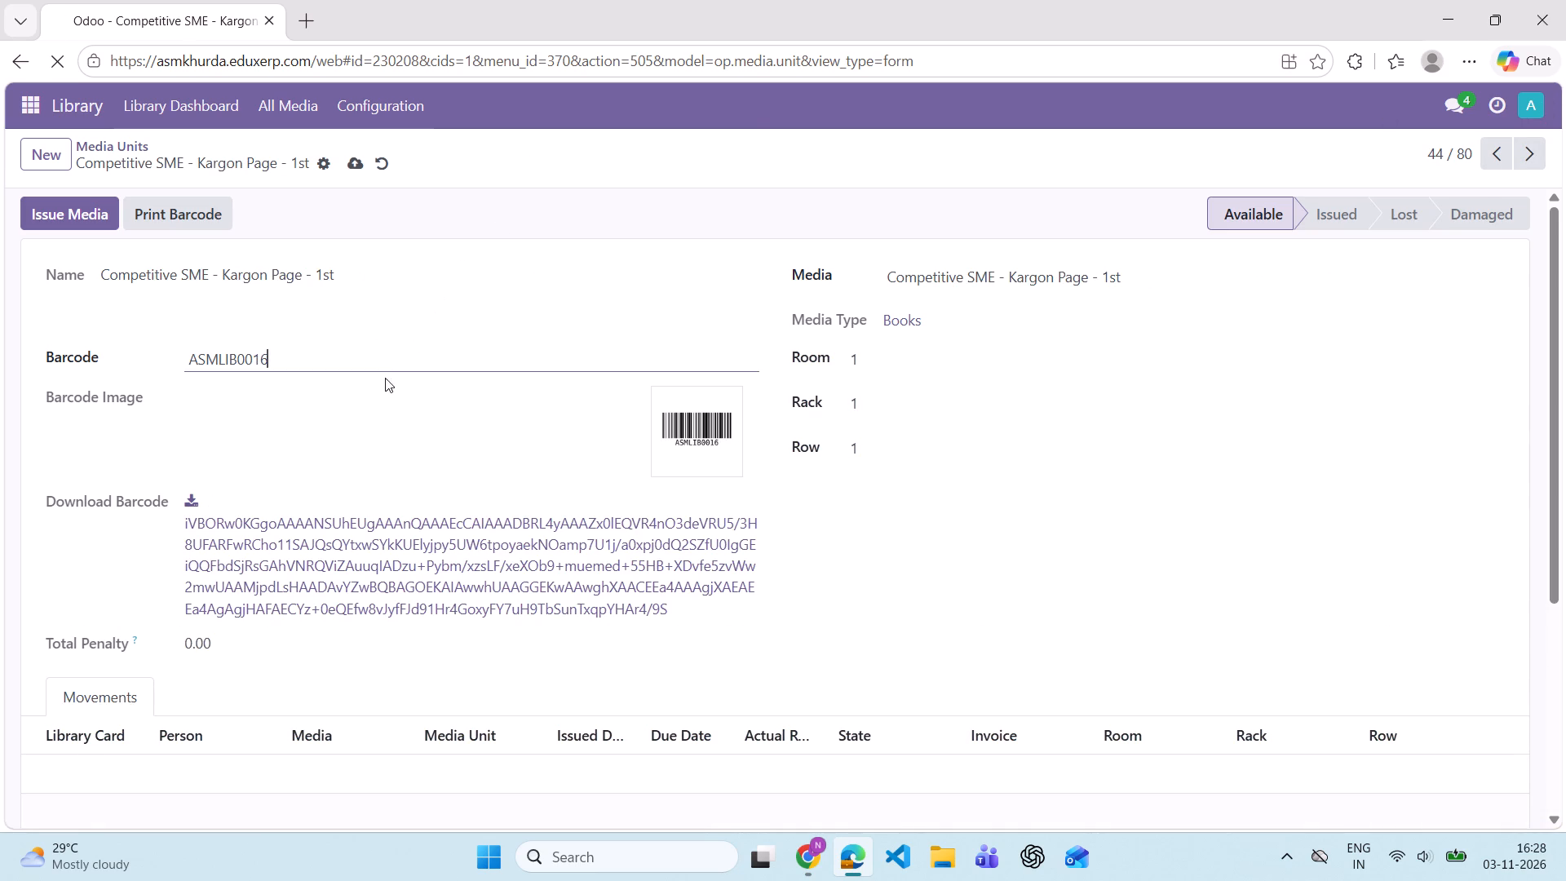
pyautogui.press('5')
pyautogui.click(1530, 154)
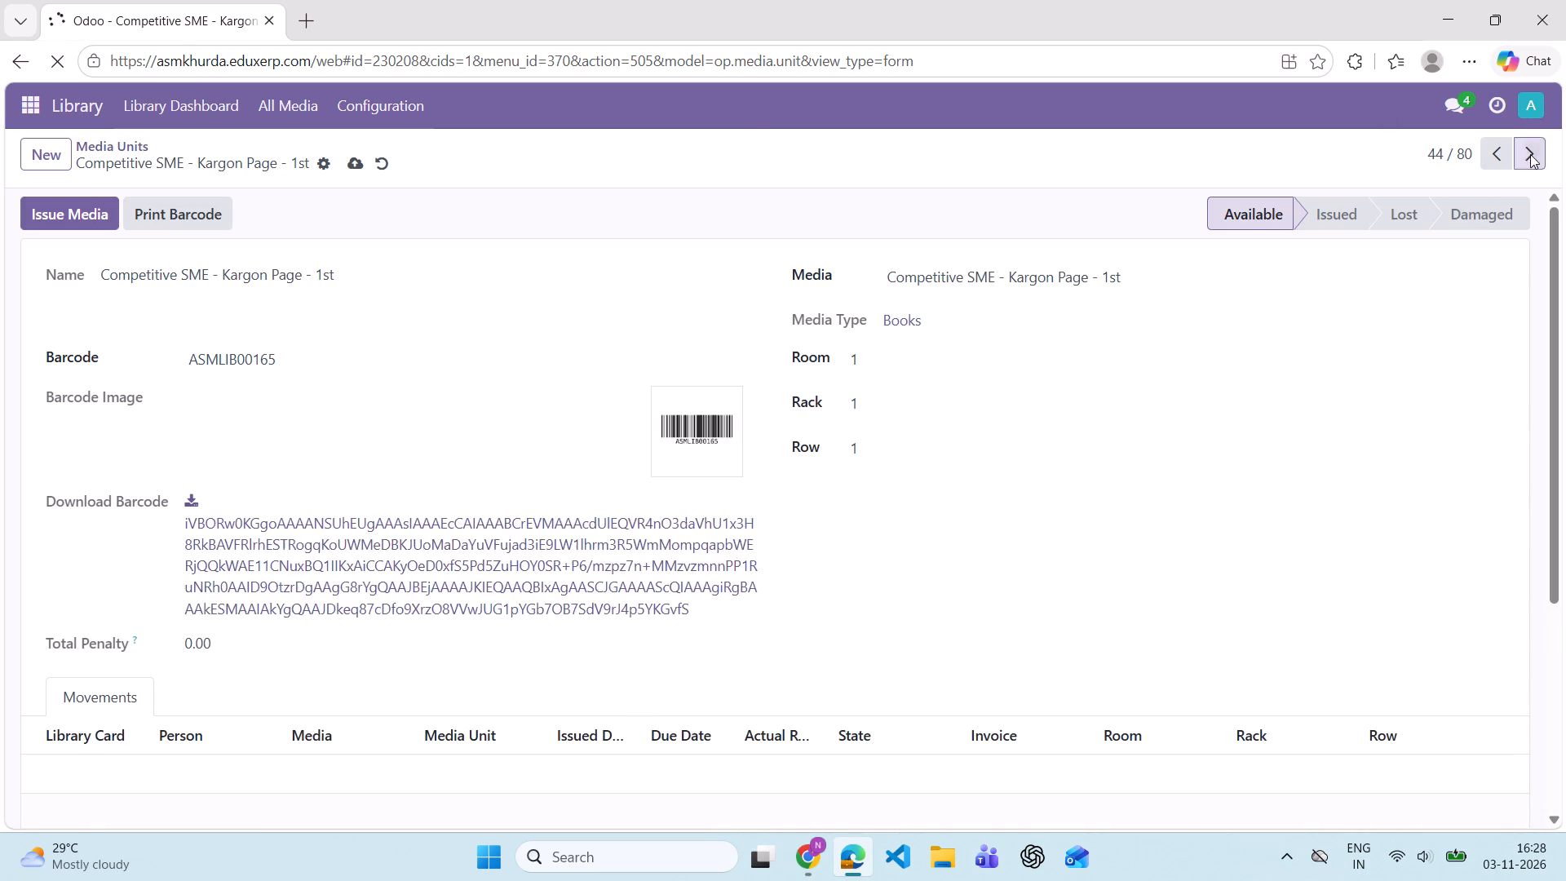